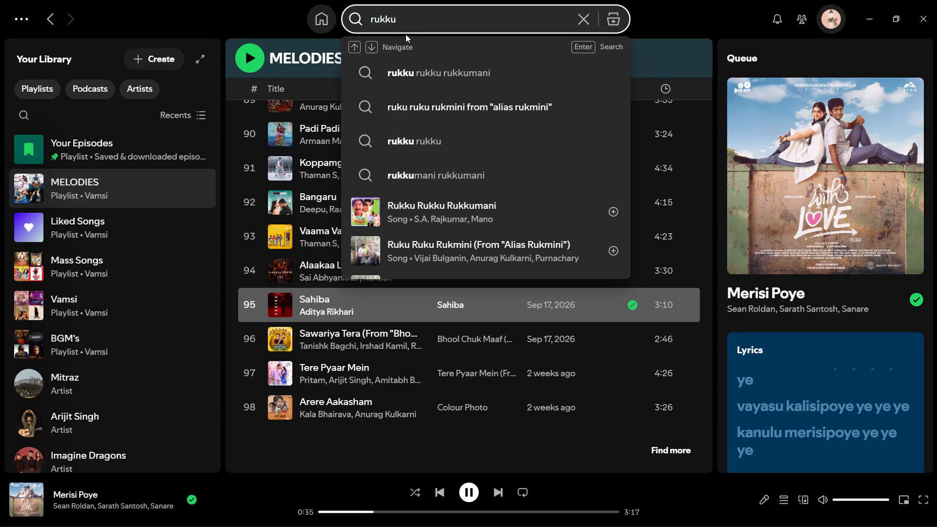
# Add the song "Ruku Ruku Rukmini (From "Alias Rukmini")" from the search suggestions to the queue.
pyautogui.scroll(-1, 437, 108)
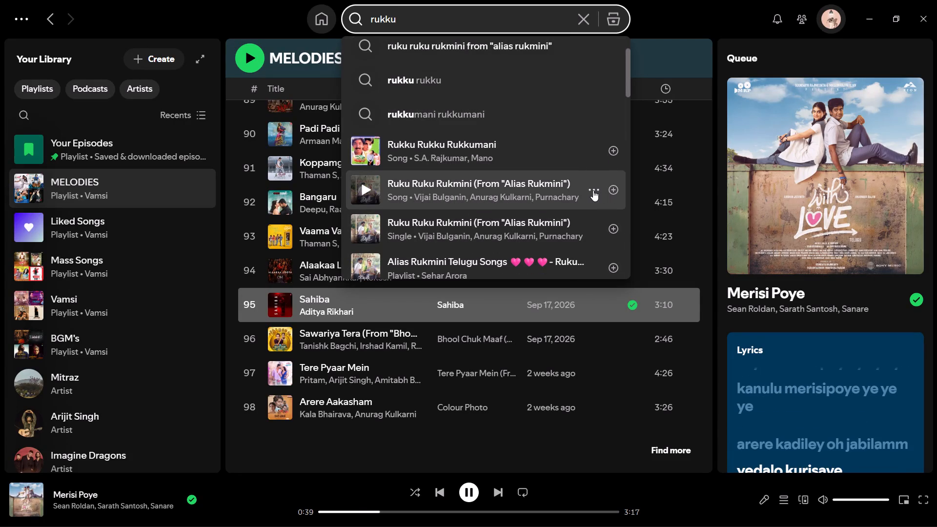
pyautogui.click(593, 190)
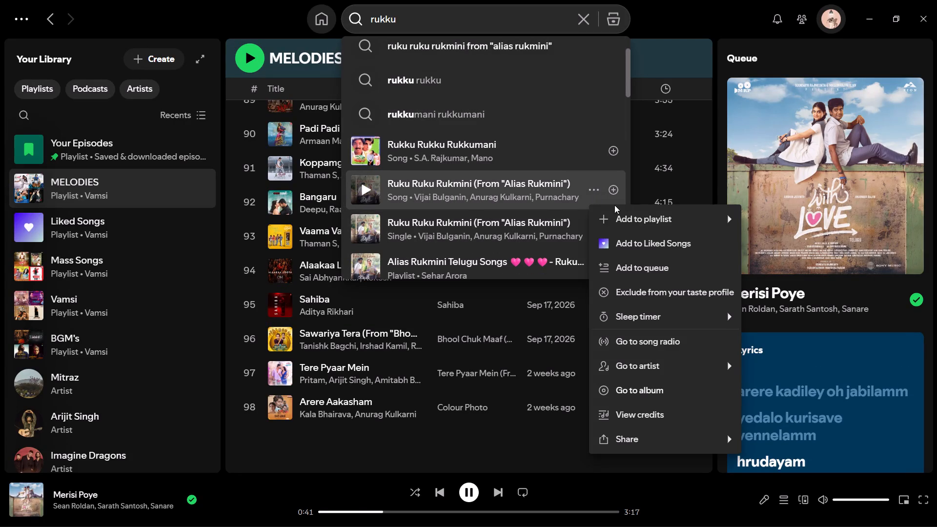
pyautogui.click(627, 268)
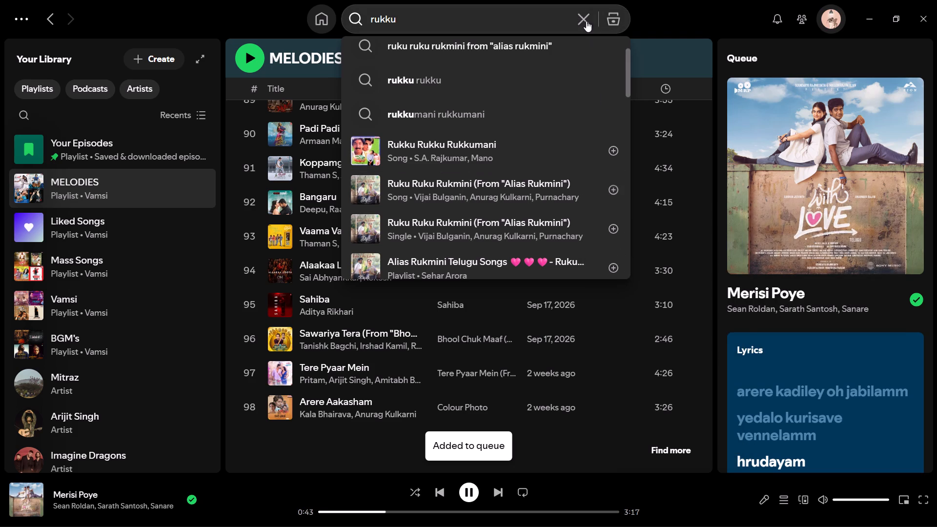
# Search for "veezha" and add the song "Veezha Veera" by Sai Abhyankkar to the queue, then dismiss the suggestions.
pyautogui.click(586, 21)
pyautogui.doubleClick(554, 22)
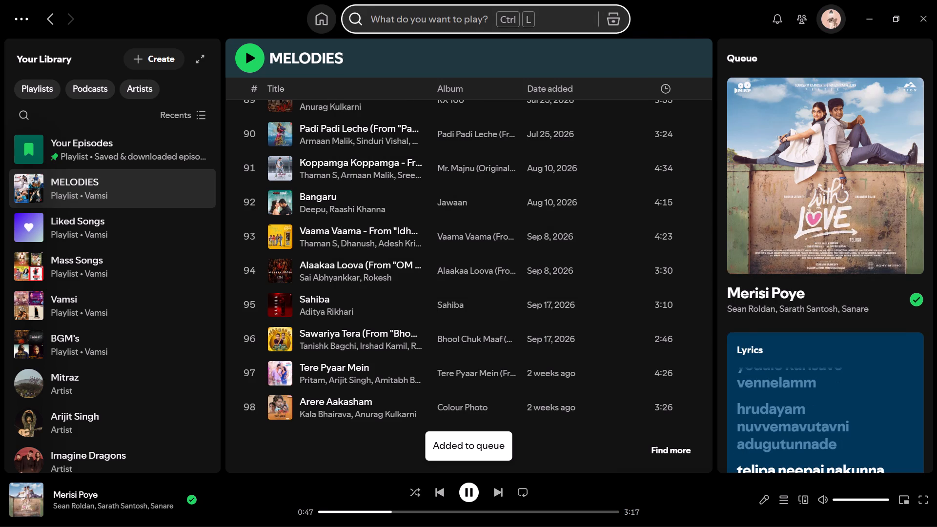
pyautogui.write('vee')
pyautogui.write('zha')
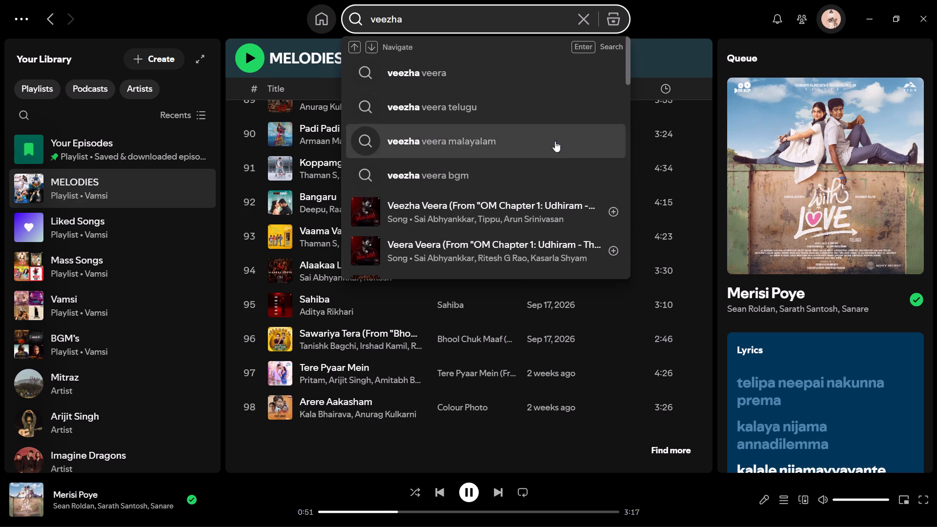
pyautogui.click(592, 212)
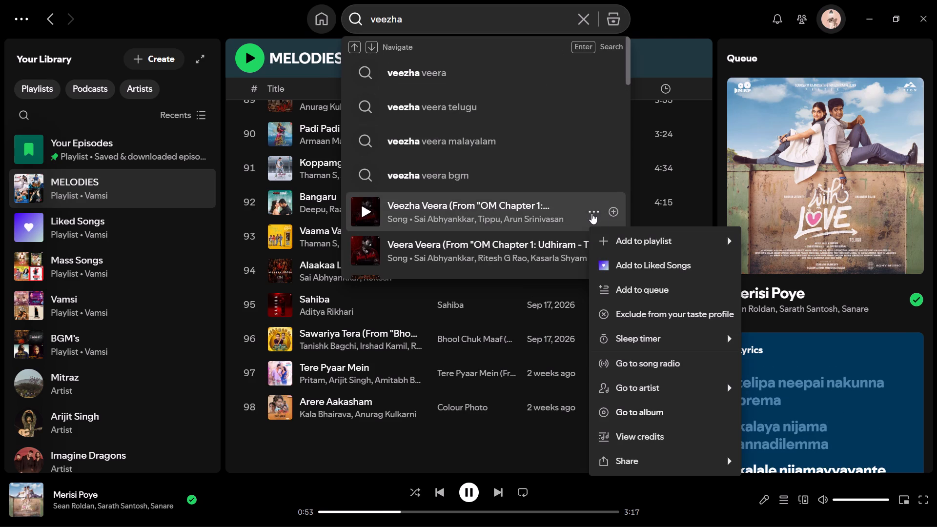
pyautogui.click(651, 290)
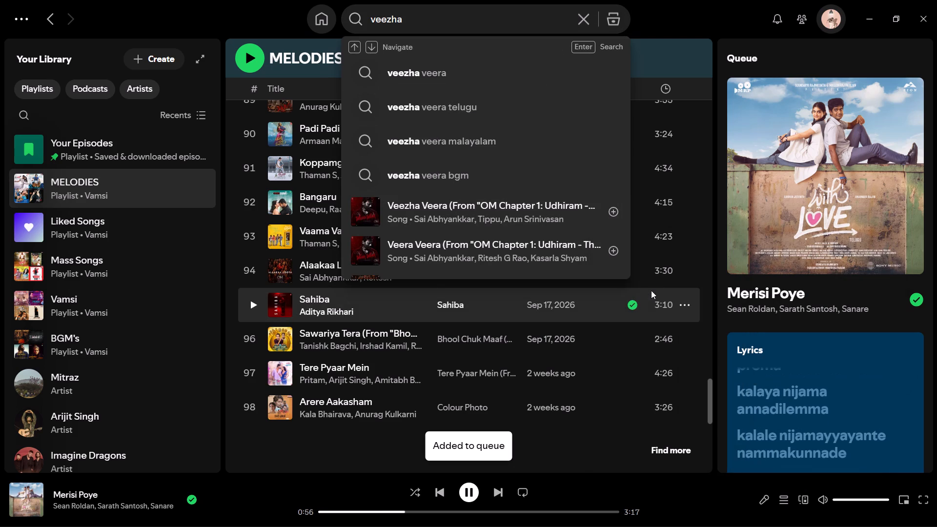
pyautogui.click(662, 58)
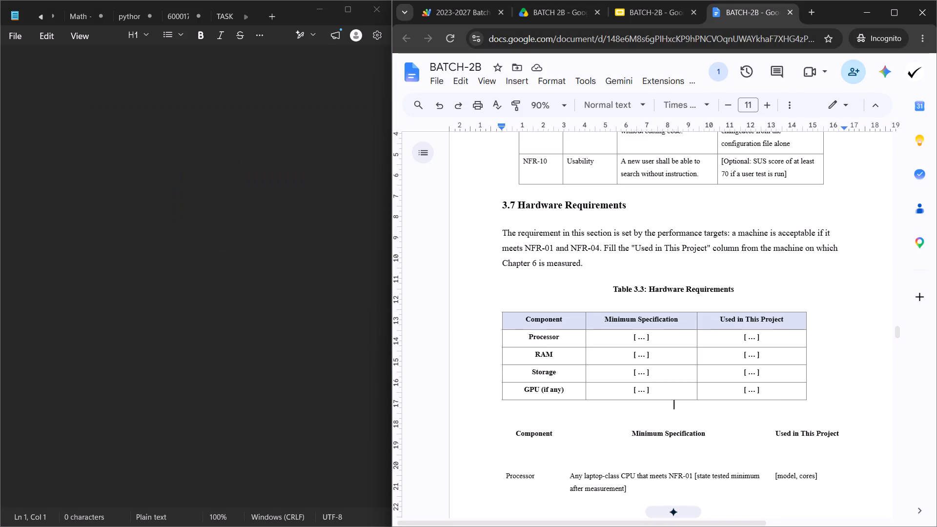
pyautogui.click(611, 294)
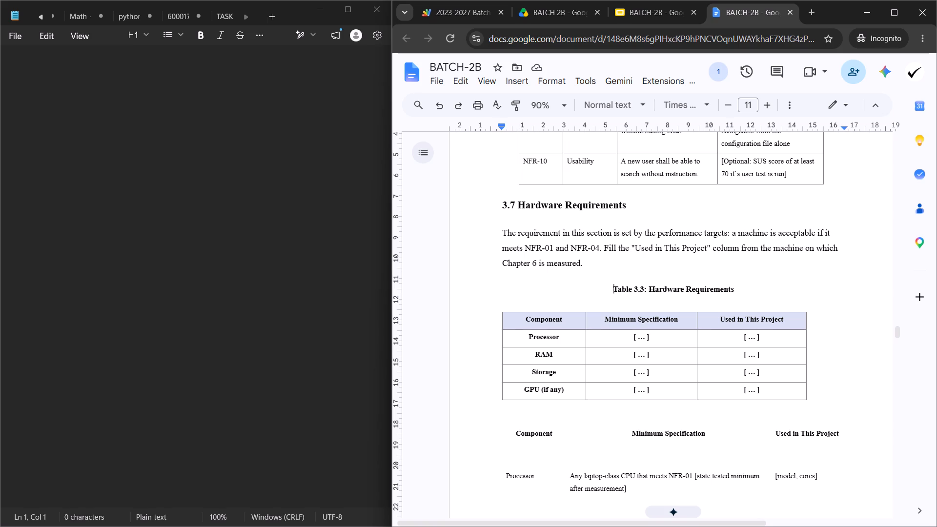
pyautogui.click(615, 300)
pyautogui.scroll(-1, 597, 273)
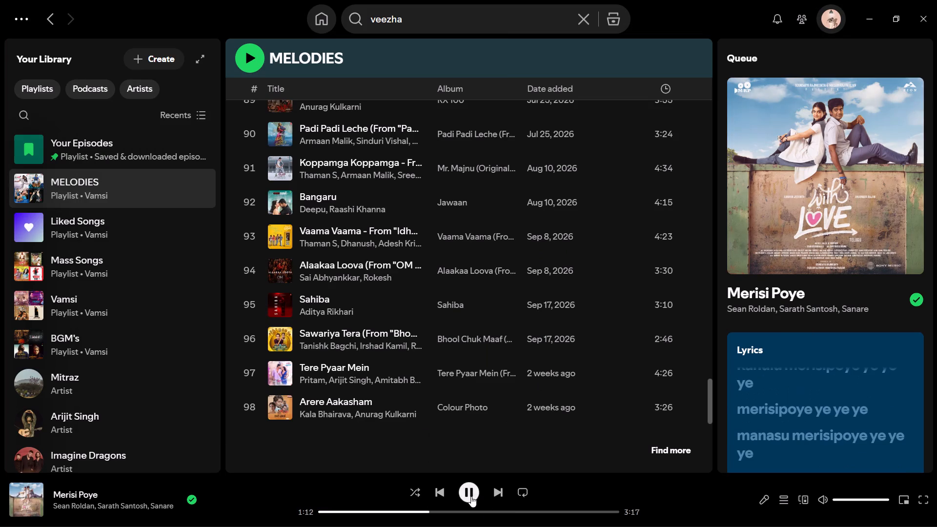
# Switch to Spotify and pause the song that is playing.
pyautogui.click(471, 496)
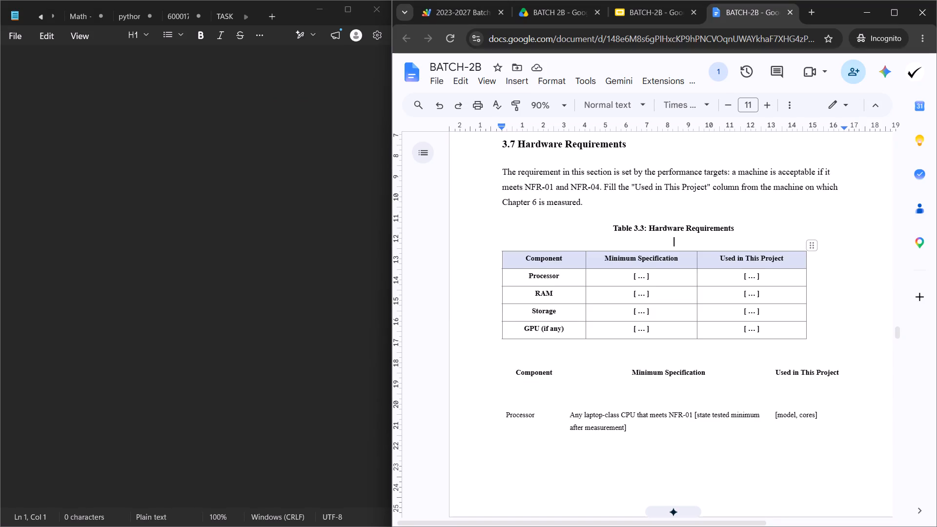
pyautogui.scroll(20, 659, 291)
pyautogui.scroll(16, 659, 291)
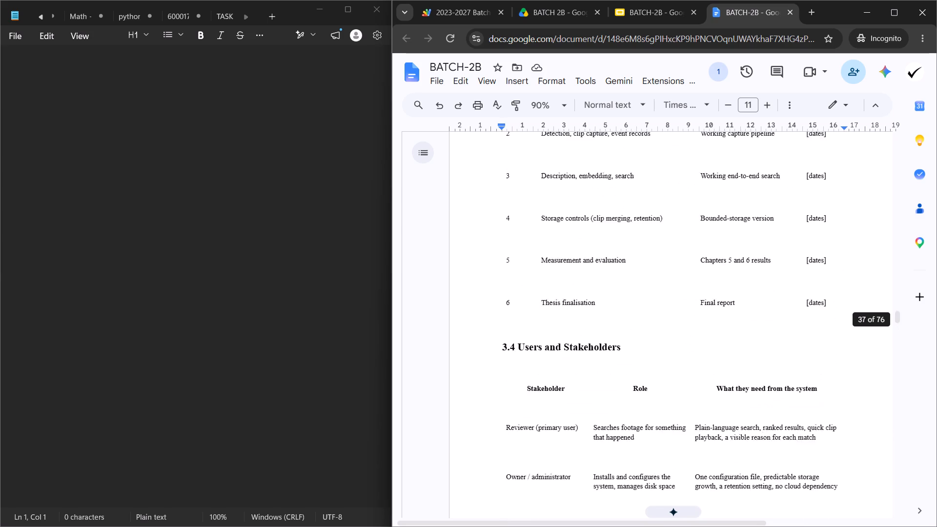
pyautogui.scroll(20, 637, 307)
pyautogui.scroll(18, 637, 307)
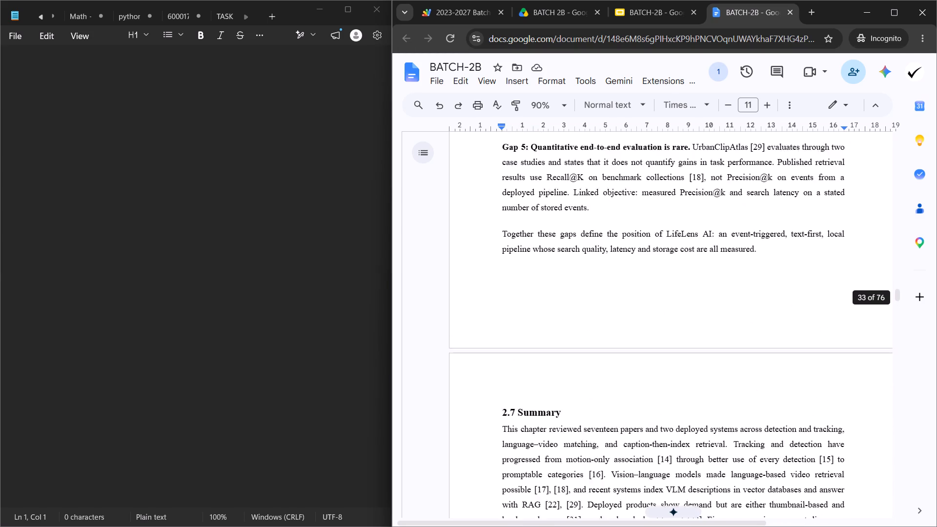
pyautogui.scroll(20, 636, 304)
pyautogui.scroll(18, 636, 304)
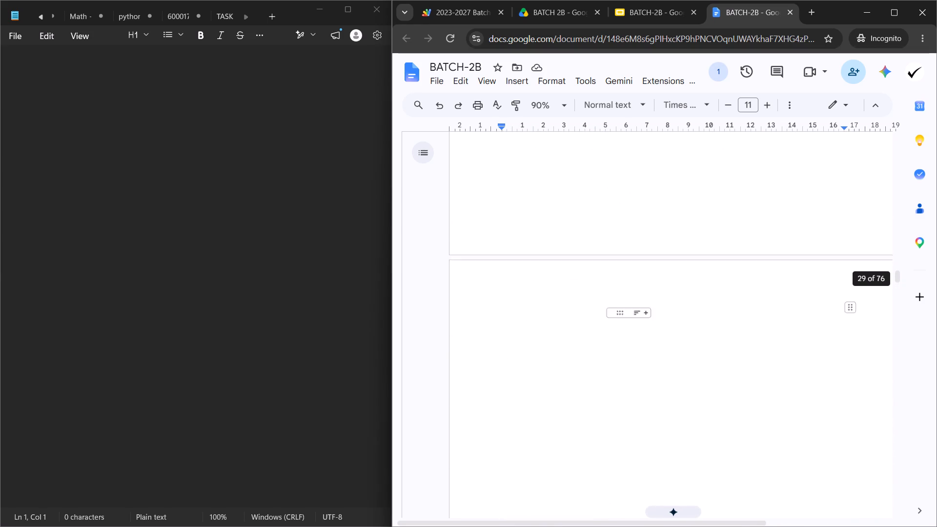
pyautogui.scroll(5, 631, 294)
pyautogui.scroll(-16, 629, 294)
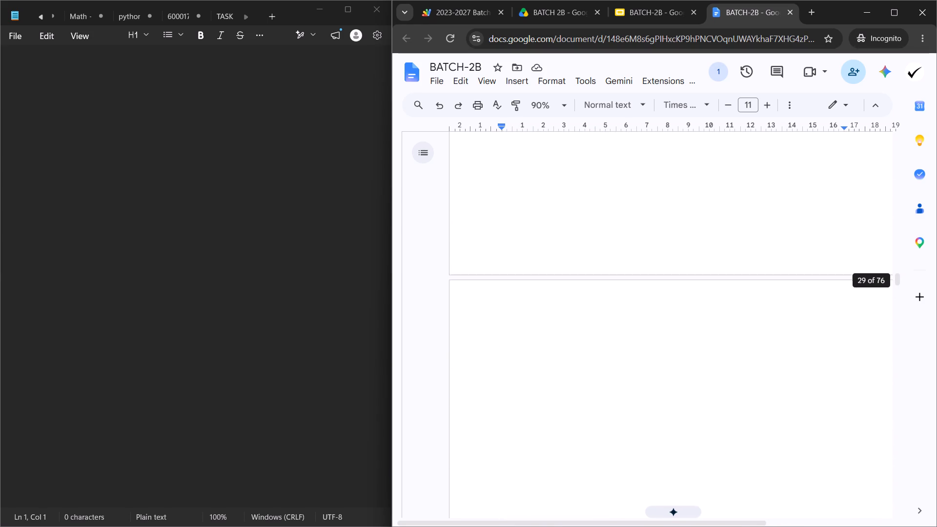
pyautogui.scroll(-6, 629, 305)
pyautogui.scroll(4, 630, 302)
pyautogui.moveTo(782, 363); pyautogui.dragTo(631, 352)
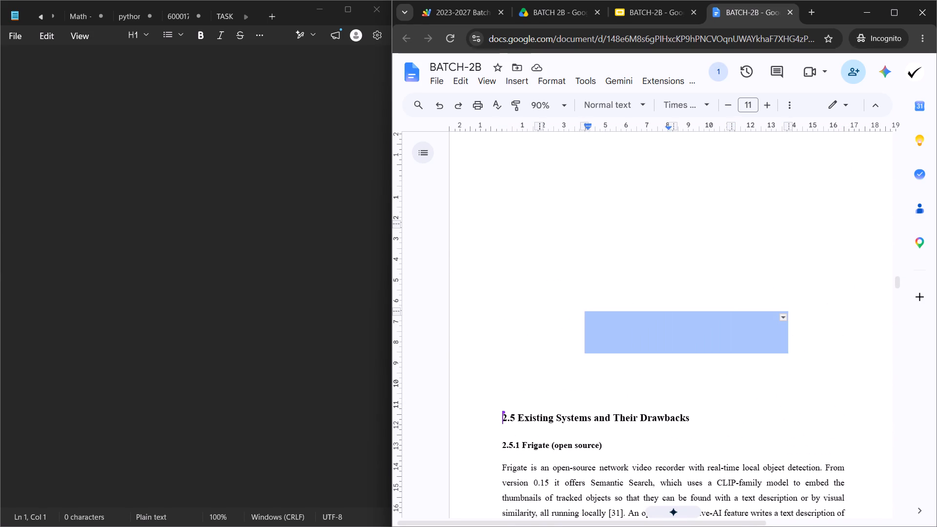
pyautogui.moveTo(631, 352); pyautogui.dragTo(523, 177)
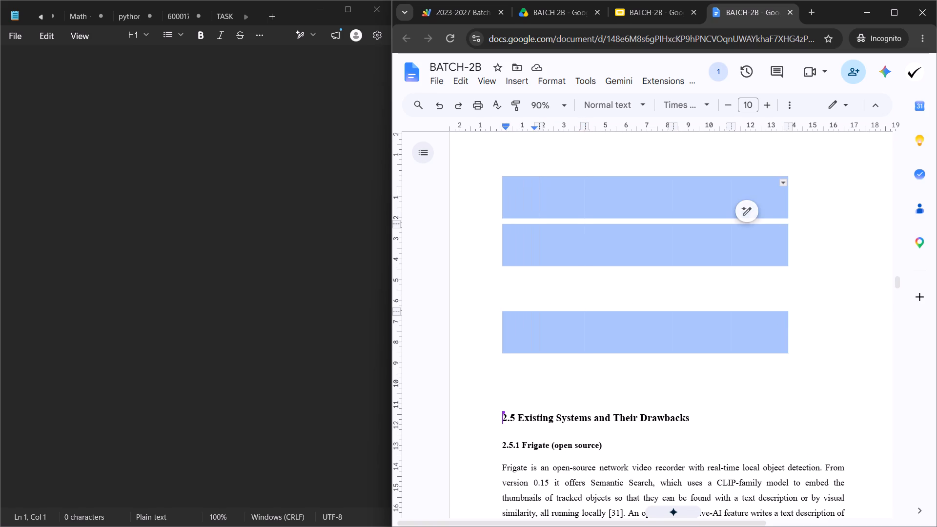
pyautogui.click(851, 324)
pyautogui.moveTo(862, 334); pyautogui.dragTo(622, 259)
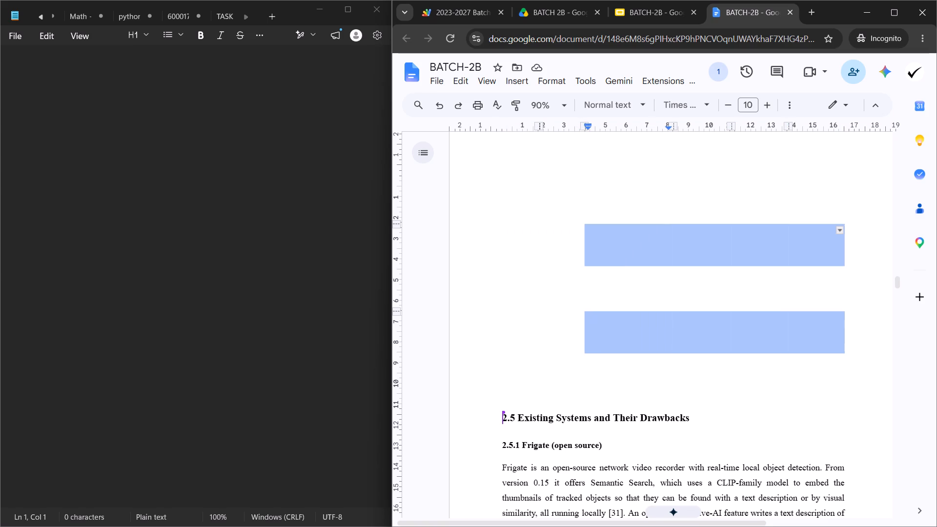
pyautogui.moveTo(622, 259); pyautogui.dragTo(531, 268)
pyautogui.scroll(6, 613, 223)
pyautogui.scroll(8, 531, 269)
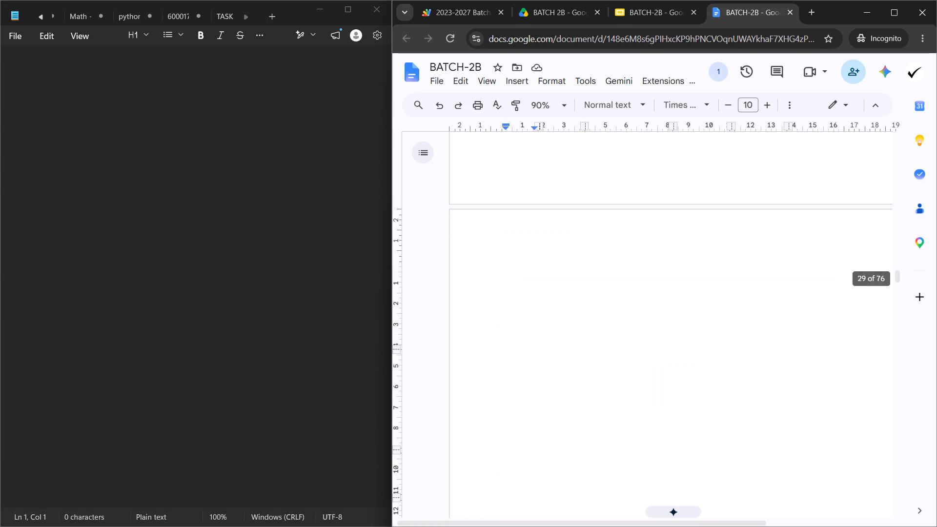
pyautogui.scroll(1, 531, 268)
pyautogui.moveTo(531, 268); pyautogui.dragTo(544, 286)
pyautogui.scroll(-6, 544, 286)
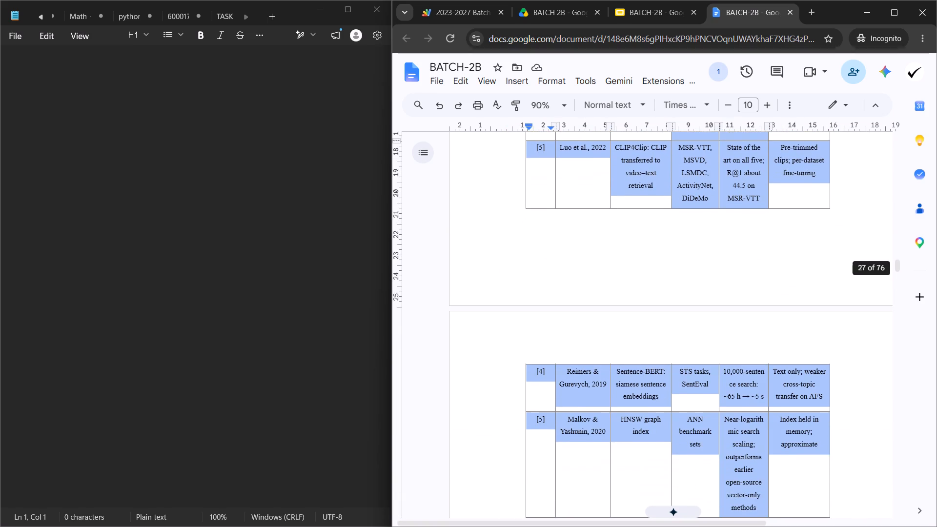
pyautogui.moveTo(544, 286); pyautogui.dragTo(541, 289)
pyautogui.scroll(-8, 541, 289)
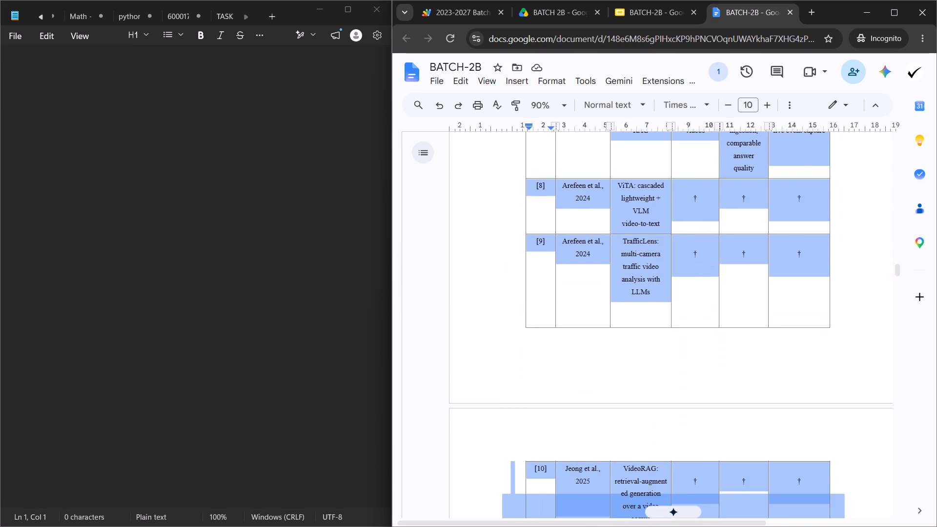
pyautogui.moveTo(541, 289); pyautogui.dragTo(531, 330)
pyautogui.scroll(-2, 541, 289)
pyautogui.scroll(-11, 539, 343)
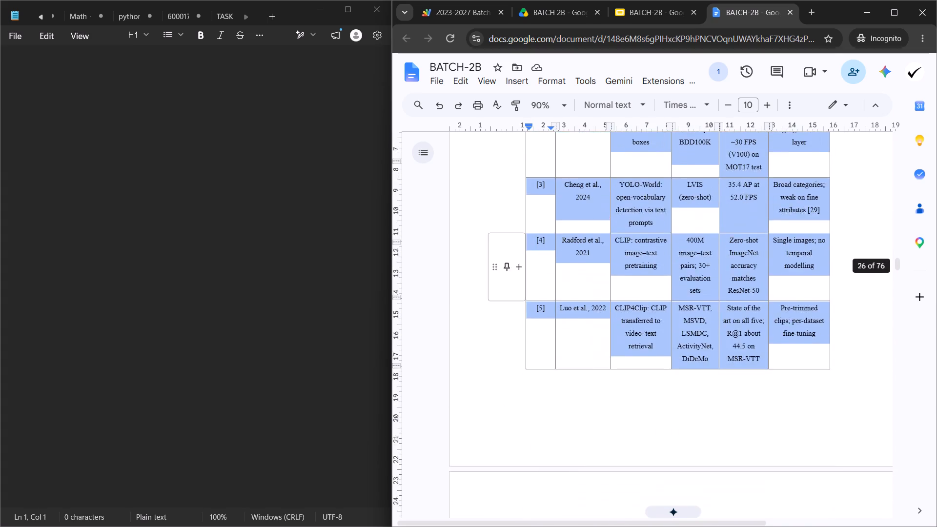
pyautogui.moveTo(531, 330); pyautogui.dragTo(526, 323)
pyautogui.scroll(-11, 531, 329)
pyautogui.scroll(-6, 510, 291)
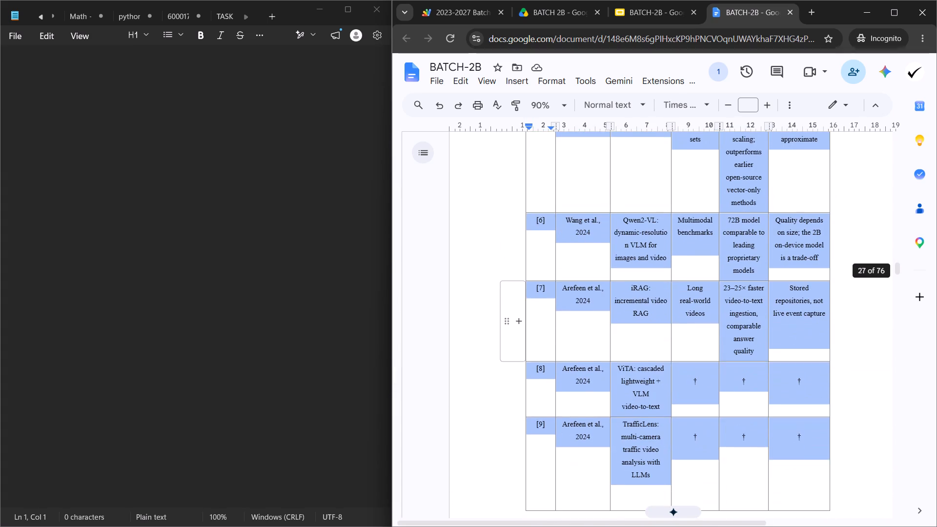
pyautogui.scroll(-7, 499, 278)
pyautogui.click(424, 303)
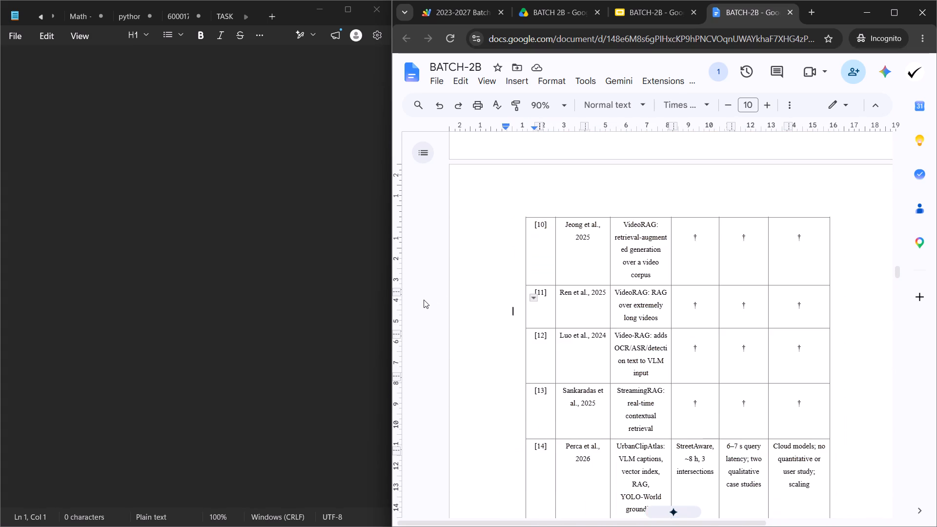
# Delete the blank leftover table between Table 2.1 and the heading "2.5 Existing Systems and Their Drawbacks" in the BATCH-2B document.
pyautogui.moveTo(424, 300); pyautogui.dragTo(837, 320)
pyautogui.scroll(-11, 845, 319)
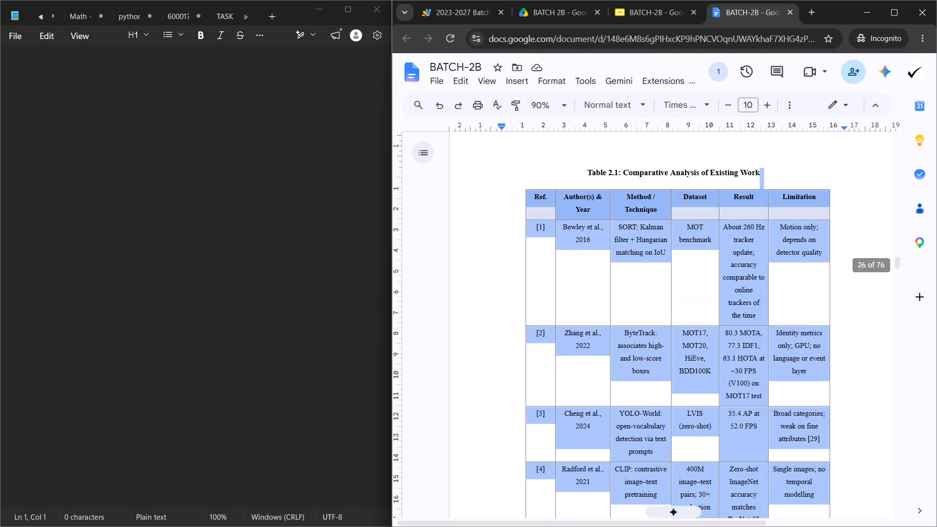
pyautogui.moveTo(837, 320); pyautogui.dragTo(832, 316)
pyautogui.scroll(-18, 833, 316)
pyautogui.scroll(-11, 832, 316)
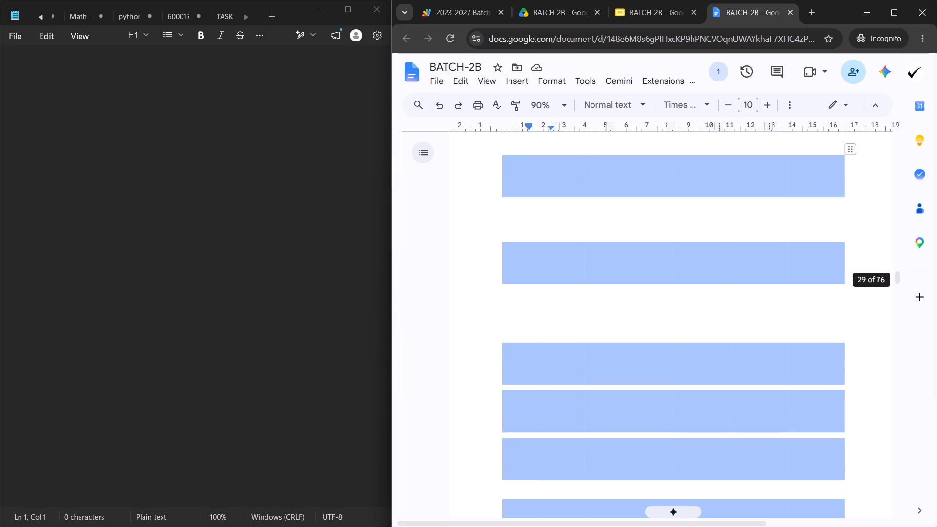
pyautogui.moveTo(832, 316); pyautogui.dragTo(802, 287)
pyautogui.scroll(-11, 832, 316)
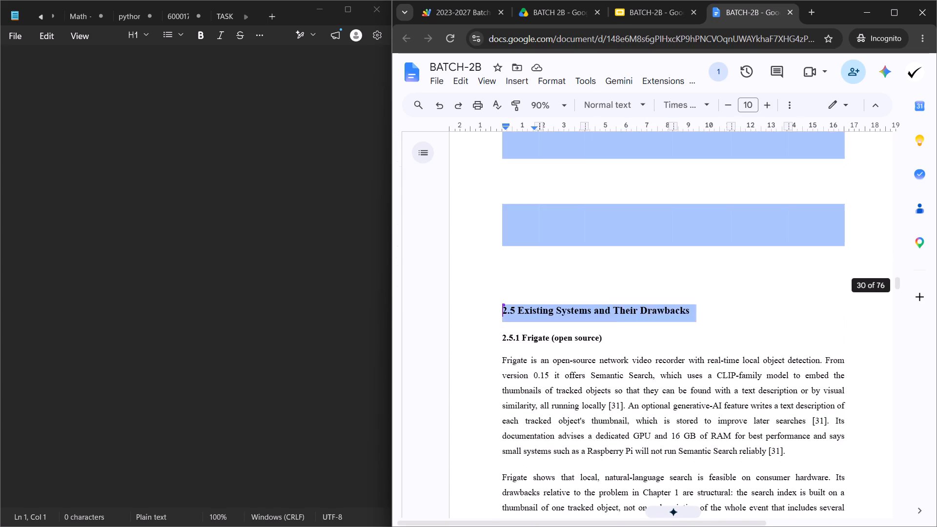
pyautogui.moveTo(802, 287); pyautogui.dragTo(796, 225)
pyautogui.rightClick(799, 226)
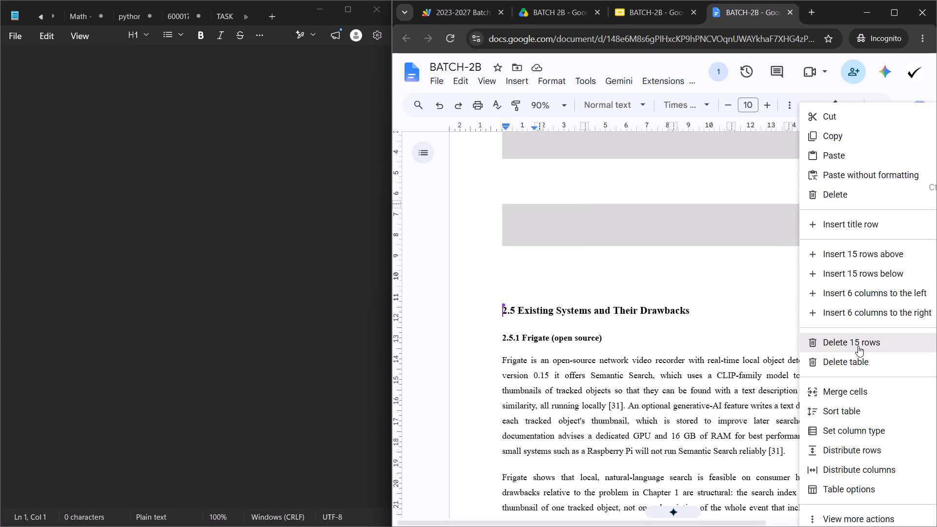
pyautogui.click(860, 361)
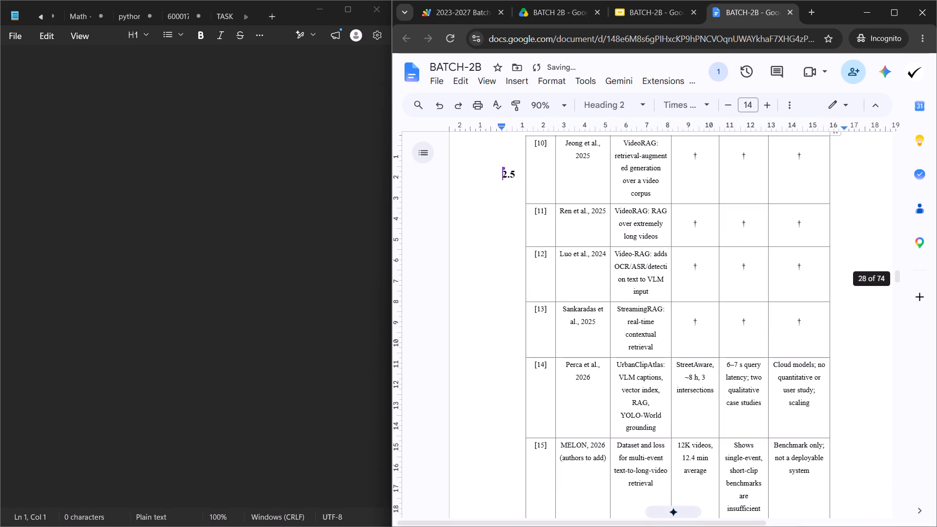
# Insert blank lines before the heading number "2.5" beside Table 2.1 until it sits below the table's last row, [15].
pyautogui.scroll(3, 539, 348)
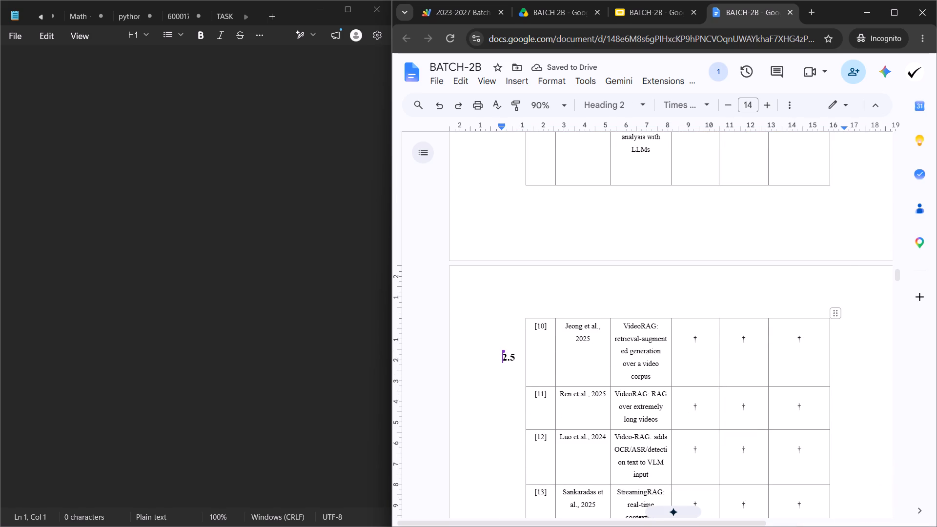
pyautogui.click(501, 360)
pyautogui.scroll(-10, 512, 372)
pyautogui.scroll(8, 509, 368)
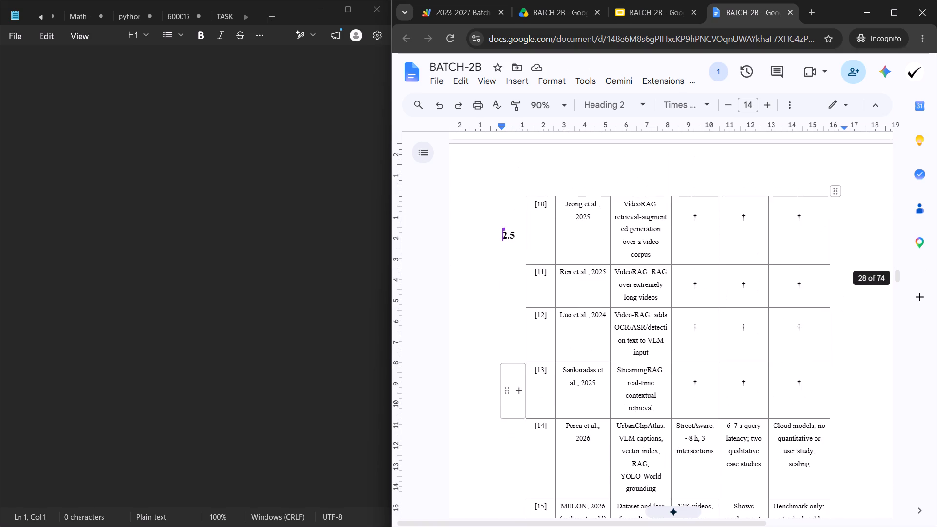
pyautogui.press('Return')
pyautogui.press('Return')
pyautogui.press('Return')
pyautogui.press('Return')
pyautogui.press('Return')
pyautogui.press('Return')
pyautogui.press('Return')
pyautogui.scroll(-1, 524, 356)
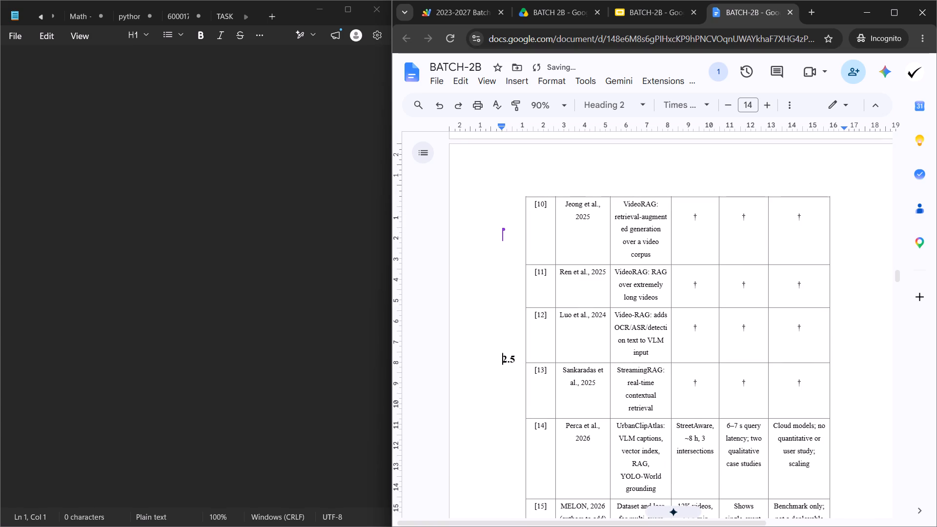
pyautogui.scroll(-1, 524, 356)
pyautogui.press('Return')
pyautogui.press('Return')
pyautogui.press('Return')
pyautogui.press('Return')
pyautogui.press('Return')
pyautogui.scroll(-6, 524, 356)
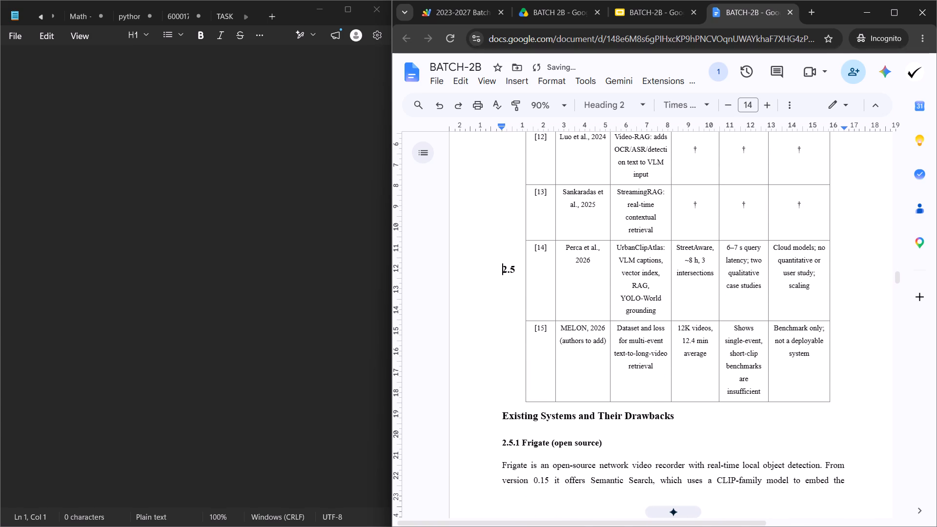
pyautogui.press('Return')
pyautogui.press('Return')
pyautogui.press('Return')
pyautogui.press('Return')
pyautogui.press('Return')
pyautogui.press('Return')
pyautogui.press('Return')
pyautogui.press('Return')
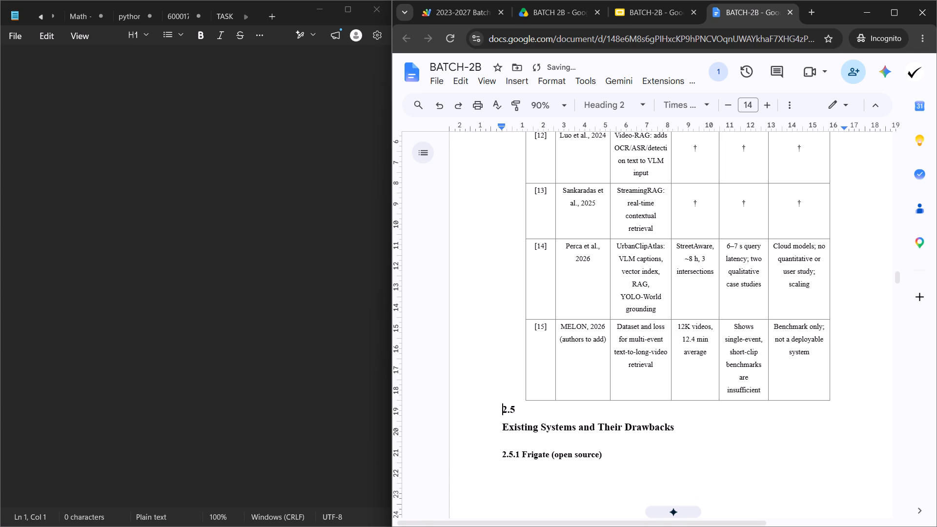
# Add a blank line above "2.5" and join the number with "Existing Systems and Their Drawbacks" on one heading line.
pyautogui.press('Down')
pyautogui.press('Return')
pyautogui.press('Up')
pyautogui.press('Return')
pyautogui.press('Down')
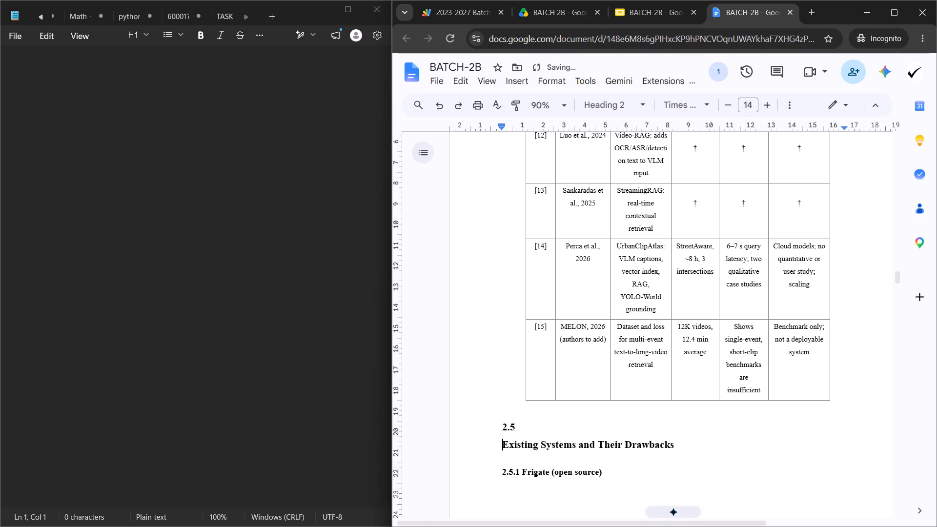
pyautogui.press('BackSpace')
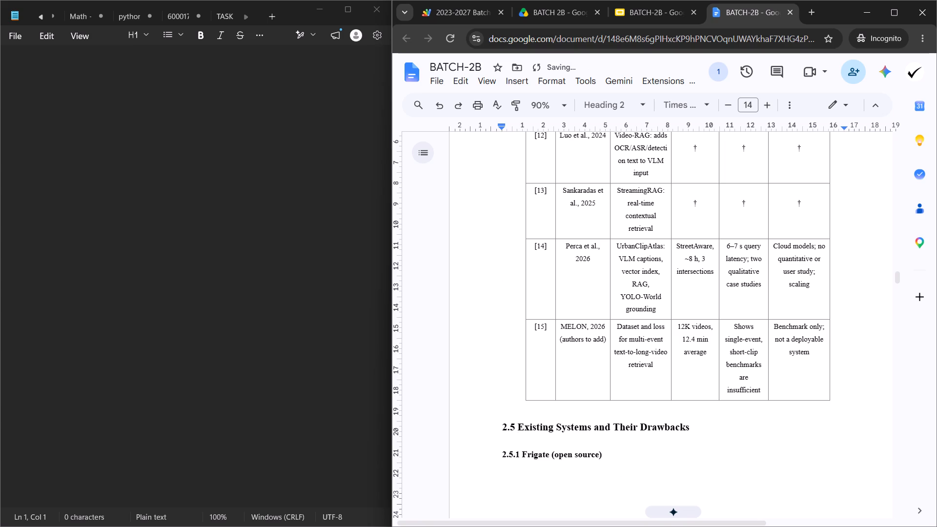
# Slightly narrow the Method / Technique column of Table 2.1, and shift the Dataset–Result border to narrow Dataset and widen Result.
pyautogui.scroll(10, 625, 458)
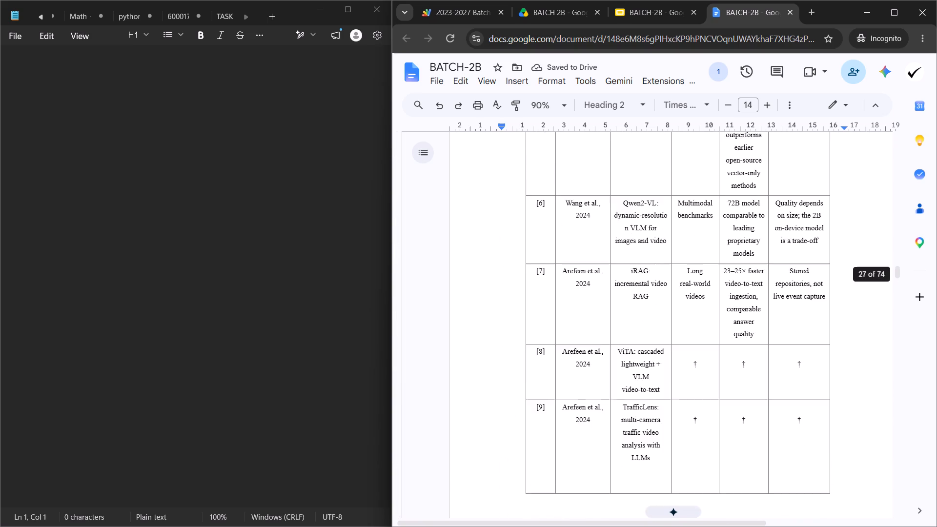
pyautogui.scroll(7, 634, 457)
pyautogui.scroll(4, 684, 428)
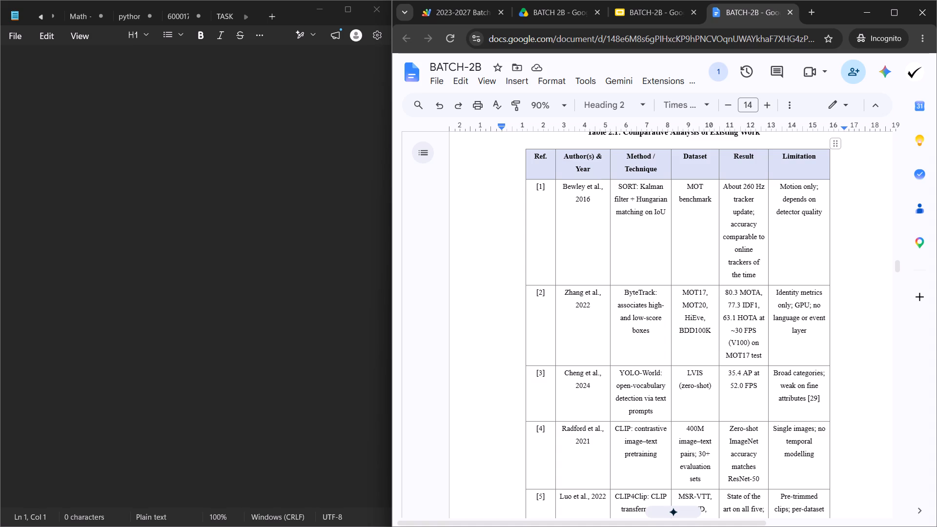
pyautogui.click(672, 276)
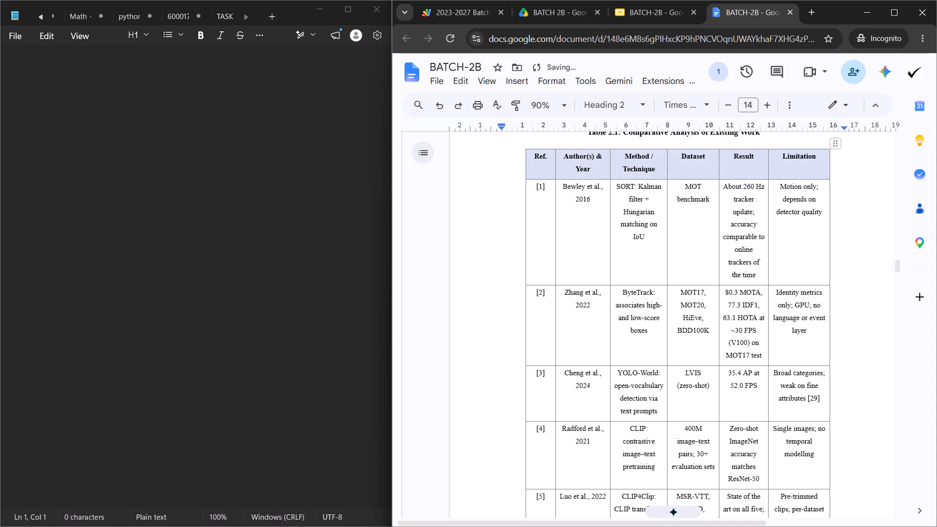
pyautogui.moveTo(718, 270); pyautogui.dragTo(711, 270)
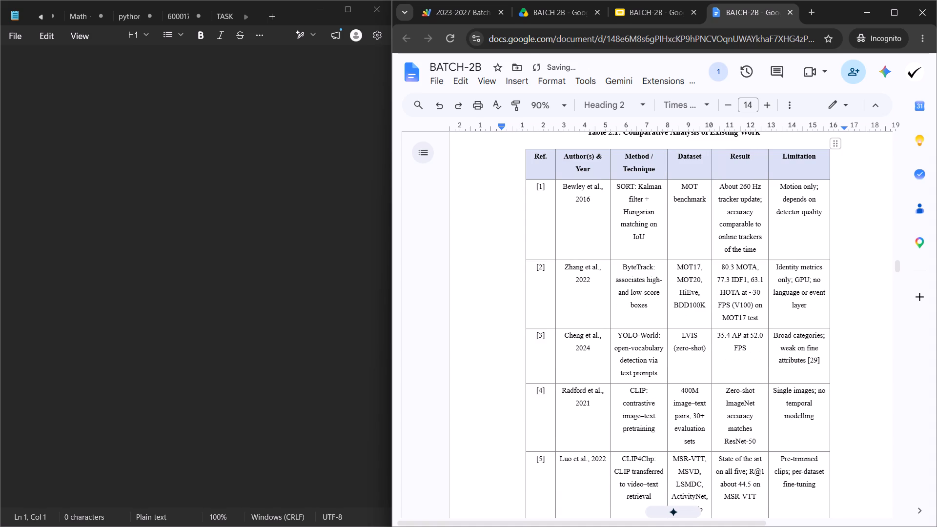
# Widen the Result column of Table 2.1 slightly by shifting its border into the Limitation column.
pyautogui.scroll(-9, 750, 251)
pyautogui.scroll(-2, 711, 272)
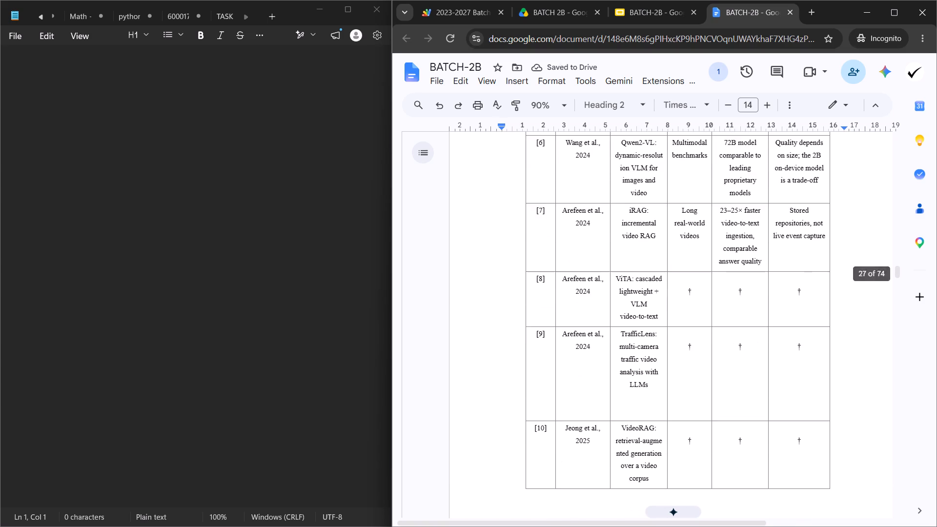
pyautogui.scroll(-3, 704, 284)
pyautogui.scroll(4, 686, 301)
pyautogui.scroll(8, 712, 335)
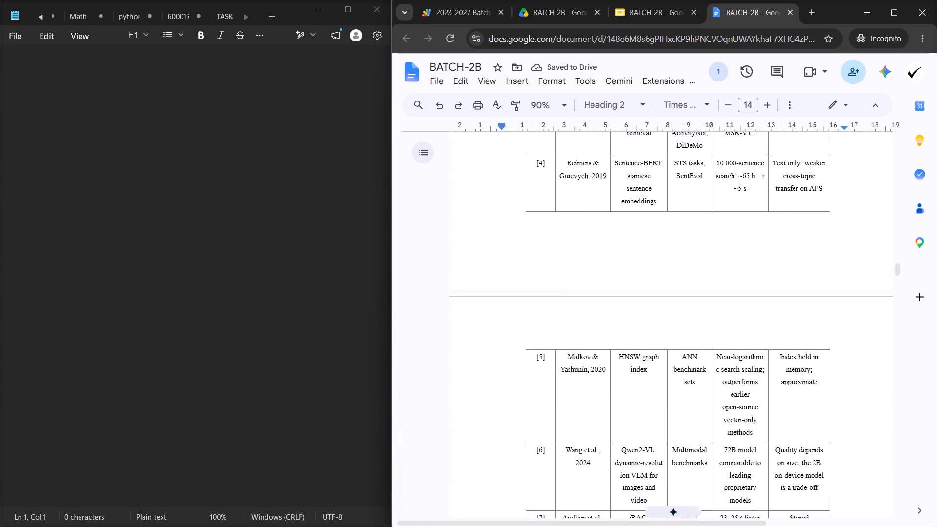
pyautogui.scroll(3, 738, 354)
pyautogui.moveTo(767, 303); pyautogui.dragTo(770, 303)
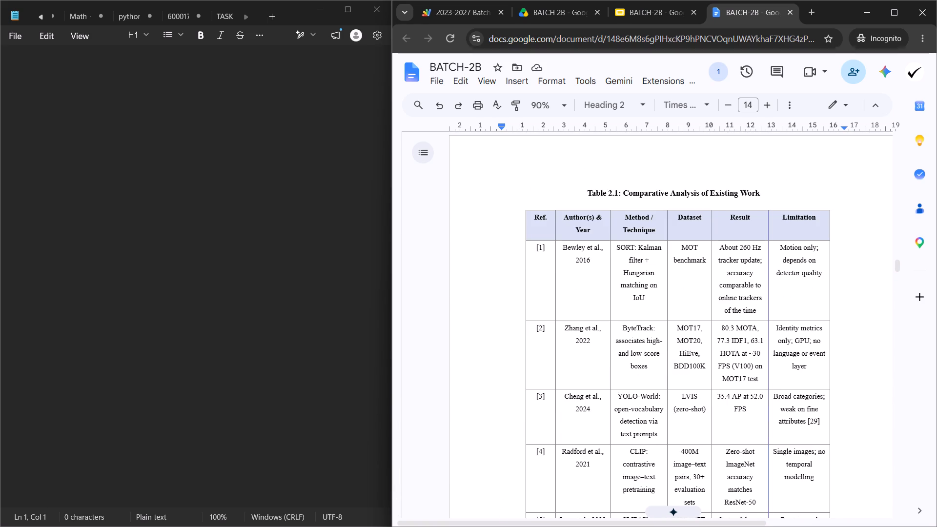
pyautogui.moveTo(770, 303); pyautogui.dragTo(773, 303)
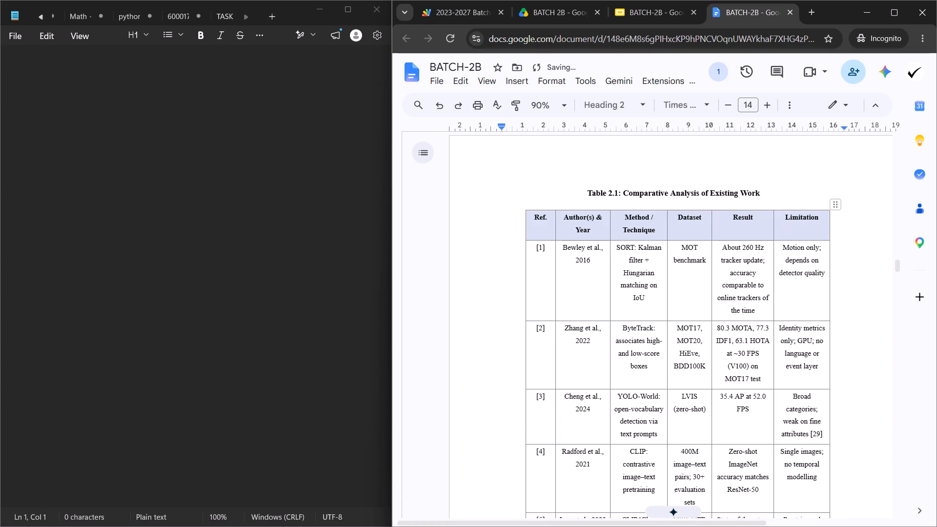
# Delete two extra blank lines between the end of Table 2.1 and the heading "2.5 Existing Systems and Their Drawbacks".
pyautogui.scroll(-15, 758, 310)
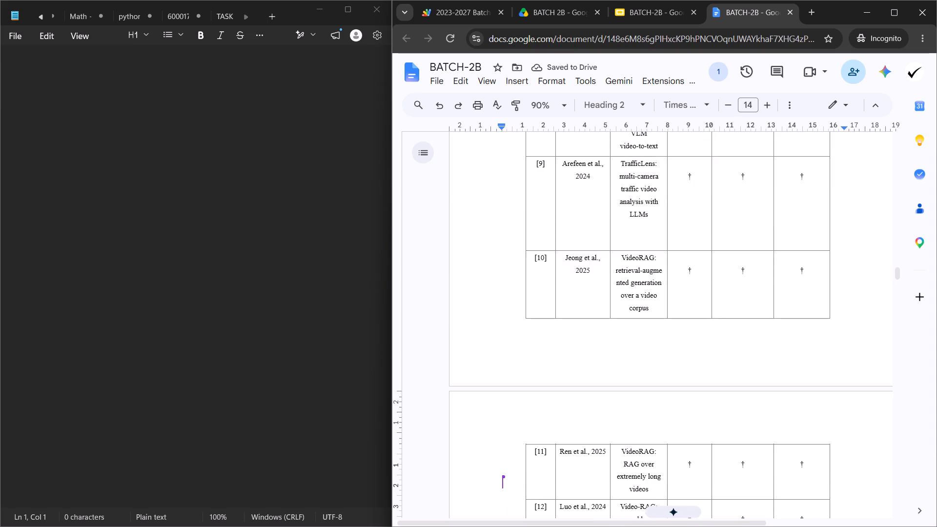
pyautogui.scroll(-10, 757, 313)
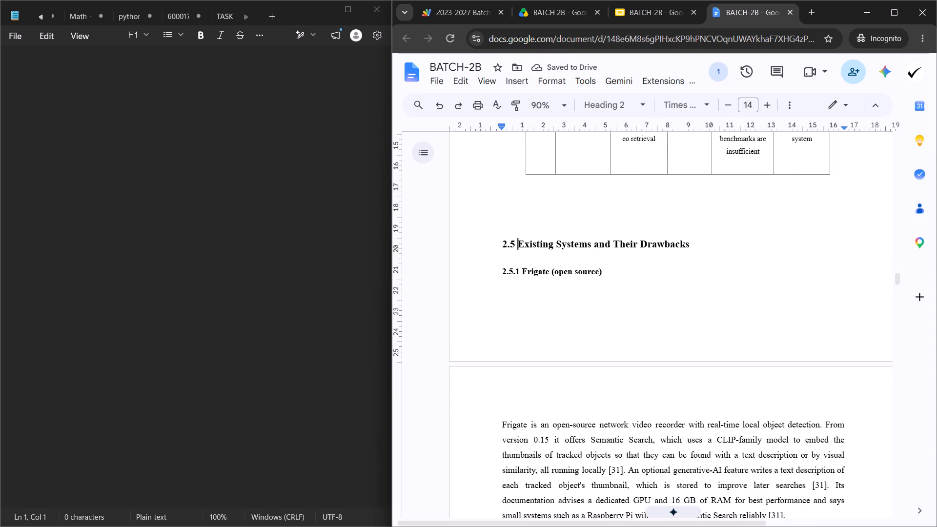
pyautogui.click(578, 210)
pyautogui.press('BackSpace')
pyautogui.press('BackSpace')
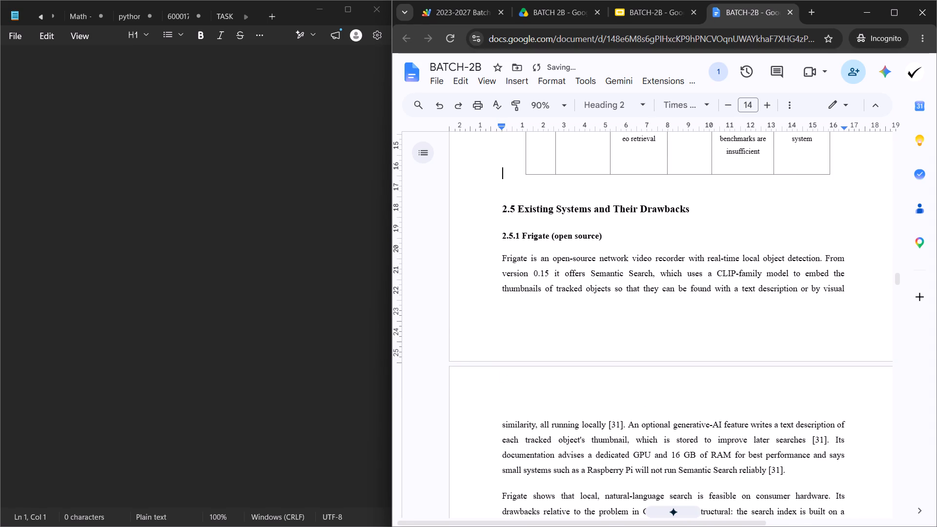
# Delete the blank line between the Chapter 3 introduction and the heading "3.1 Existing System".
pyautogui.scroll(-8, 590, 338)
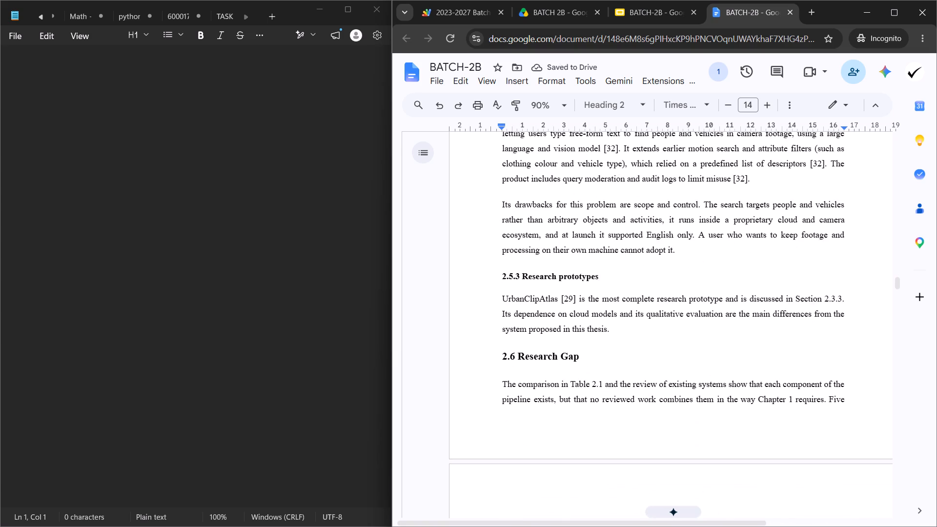
pyautogui.click(556, 192)
pyautogui.click(558, 206)
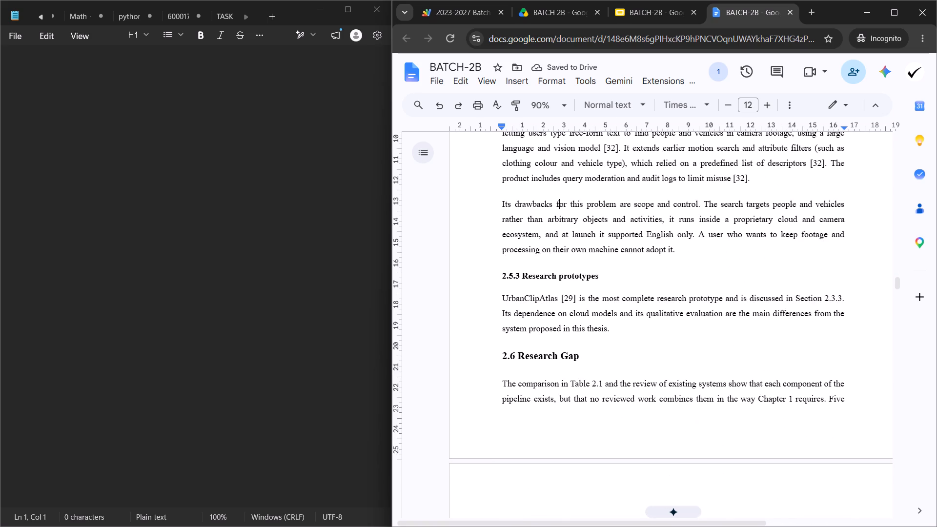
pyautogui.scroll(-6, 608, 263)
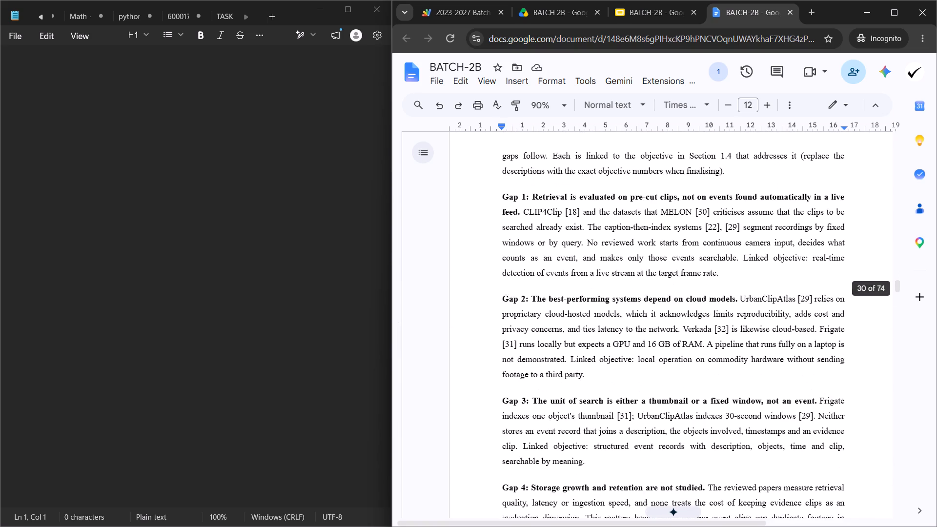
pyautogui.scroll(-20, 599, 288)
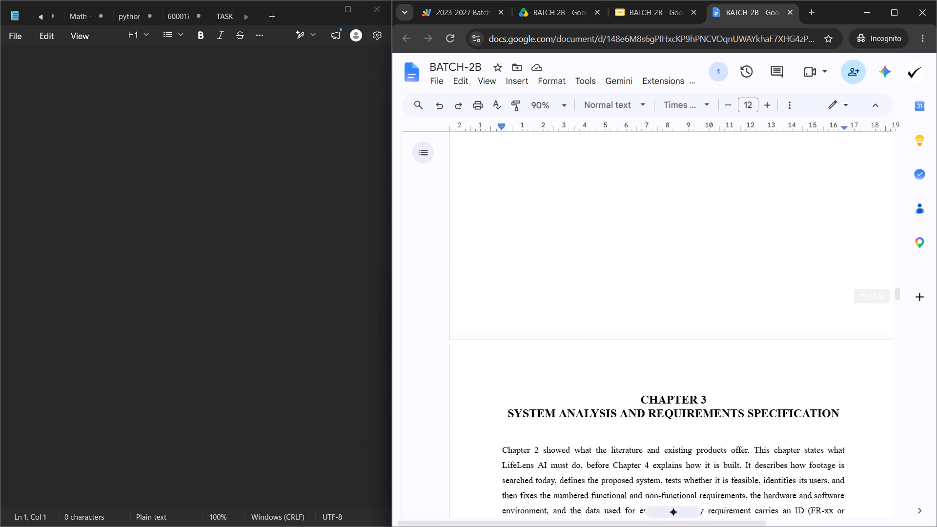
pyautogui.scroll(-3, 580, 290)
pyautogui.scroll(3, 566, 296)
pyautogui.click(552, 261)
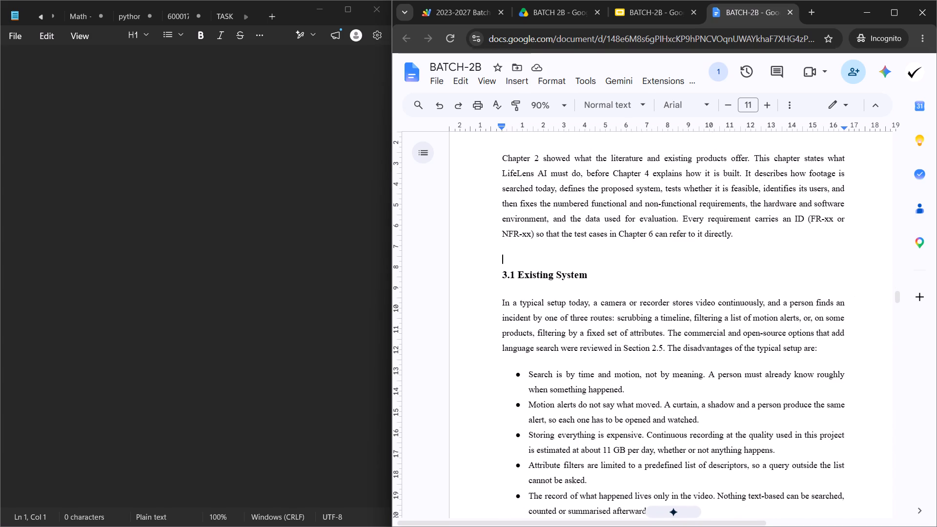
pyautogui.press('BackSpace')
# Review the layout backwards from the start of Chapter 3 through sections 2.6 and 2.5 to the beginning of Table 2.1.
pyautogui.scroll(4, 570, 353)
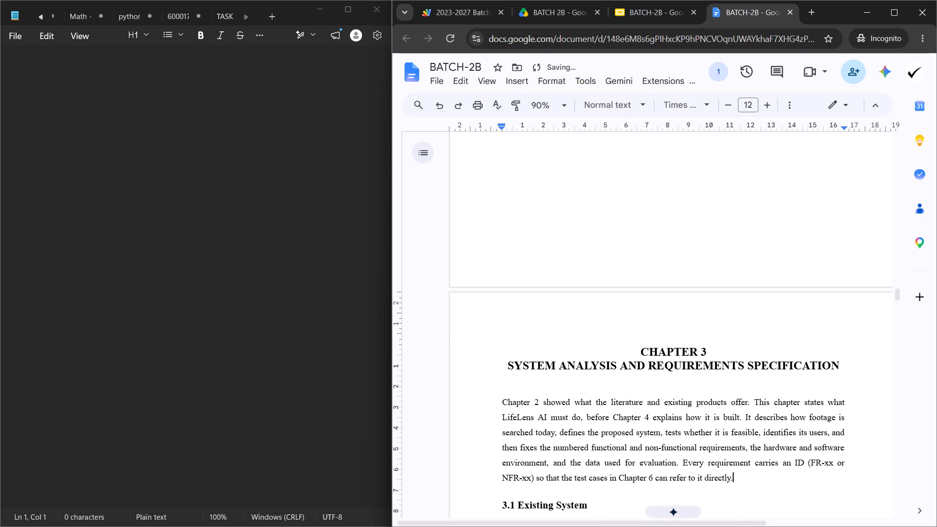
pyautogui.scroll(16, 536, 385)
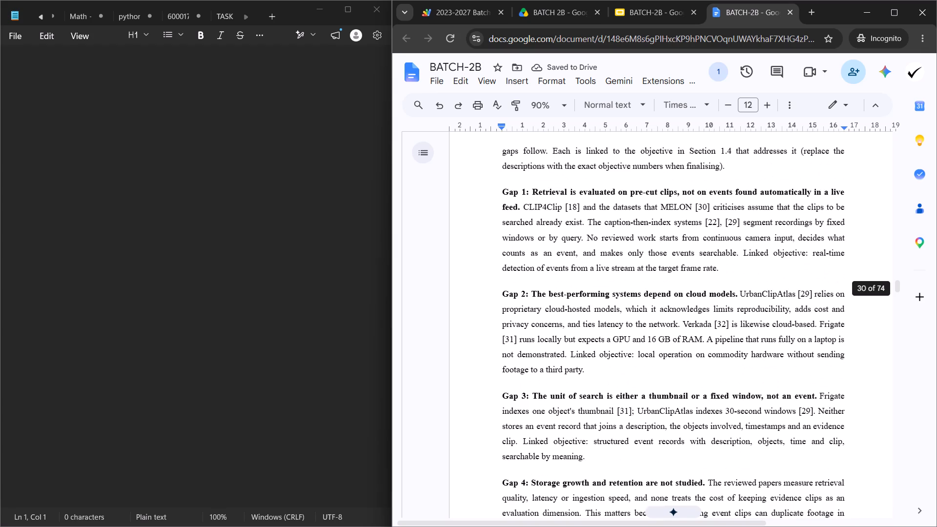
pyautogui.scroll(6, 548, 397)
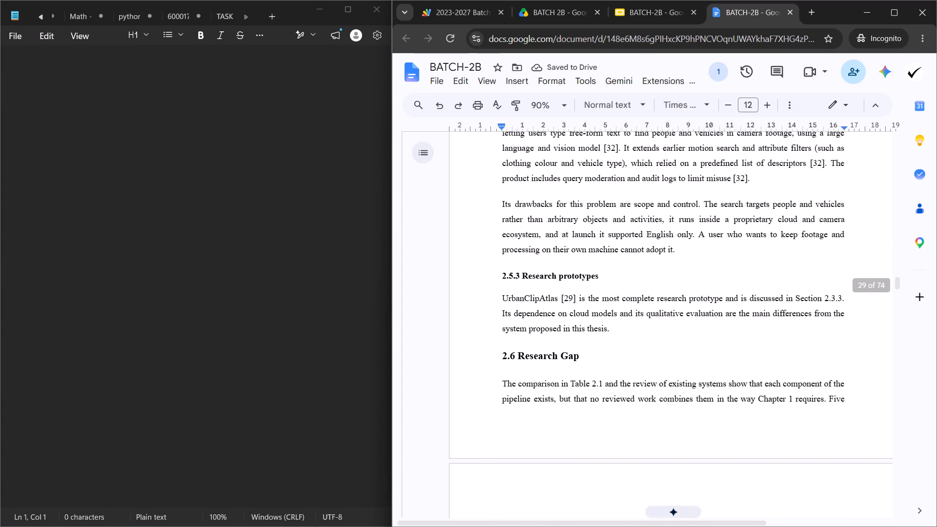
pyautogui.click(556, 342)
pyautogui.scroll(10, 573, 346)
pyautogui.scroll(-5, 556, 346)
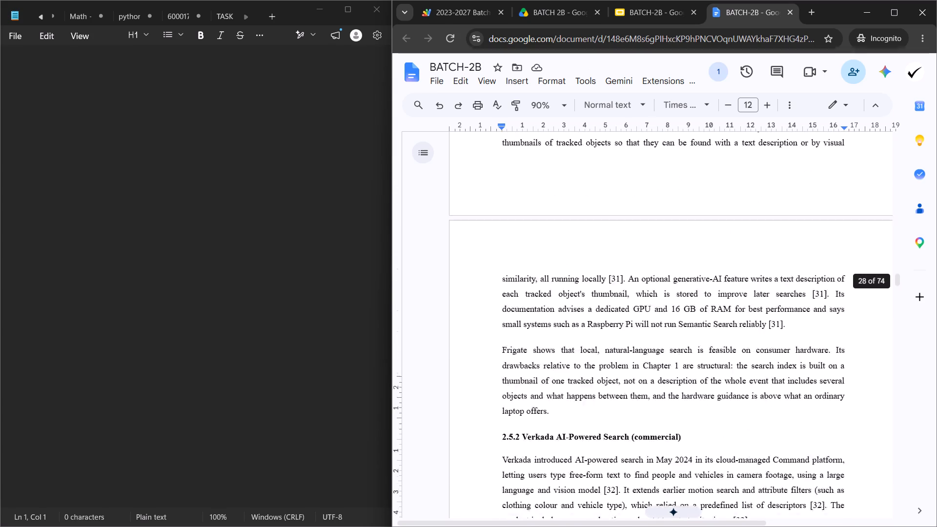
pyautogui.scroll(-4, 536, 384)
pyautogui.scroll(9, 538, 384)
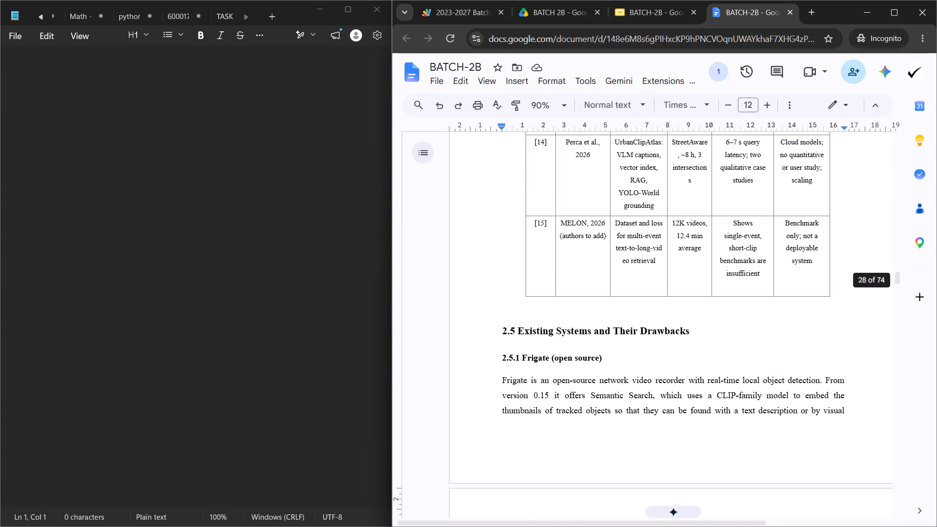
pyautogui.click(550, 315)
pyautogui.scroll(4, 617, 340)
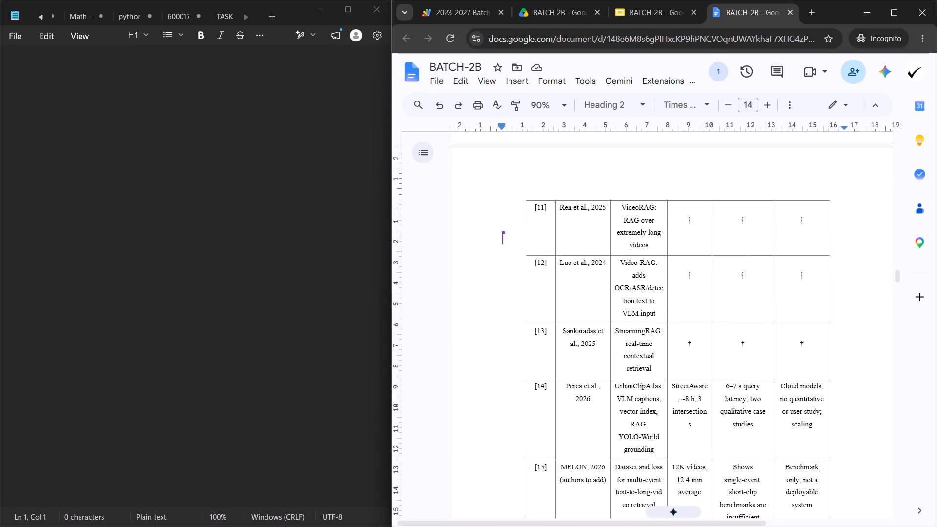
pyautogui.scroll(11, 610, 351)
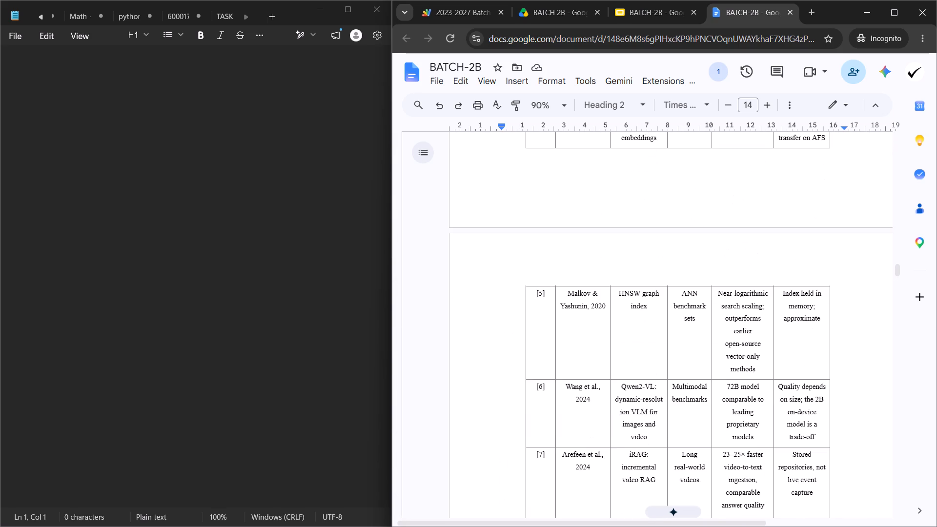
pyautogui.scroll(14, 611, 351)
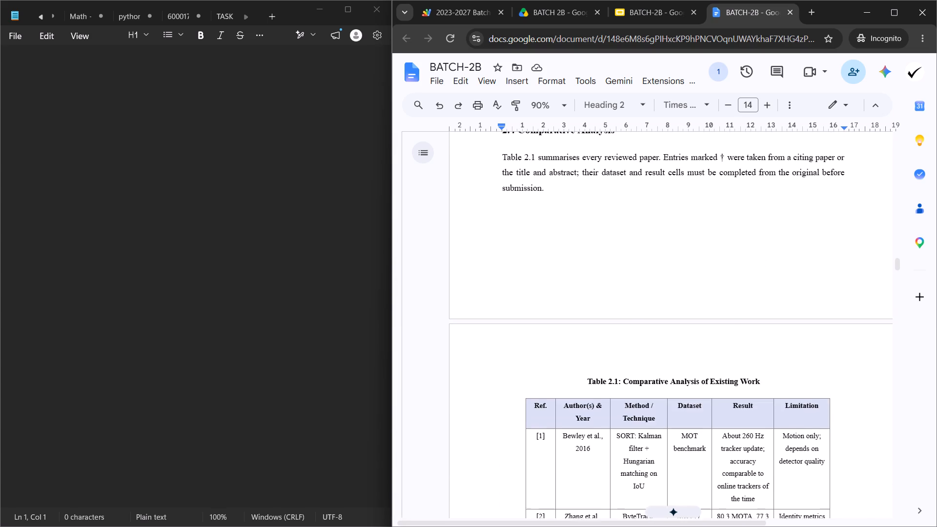
# Check the page layout from Table 2.1 through section "2.7 Summary" up to the Chapter 3 title.
pyautogui.scroll(-6, 614, 350)
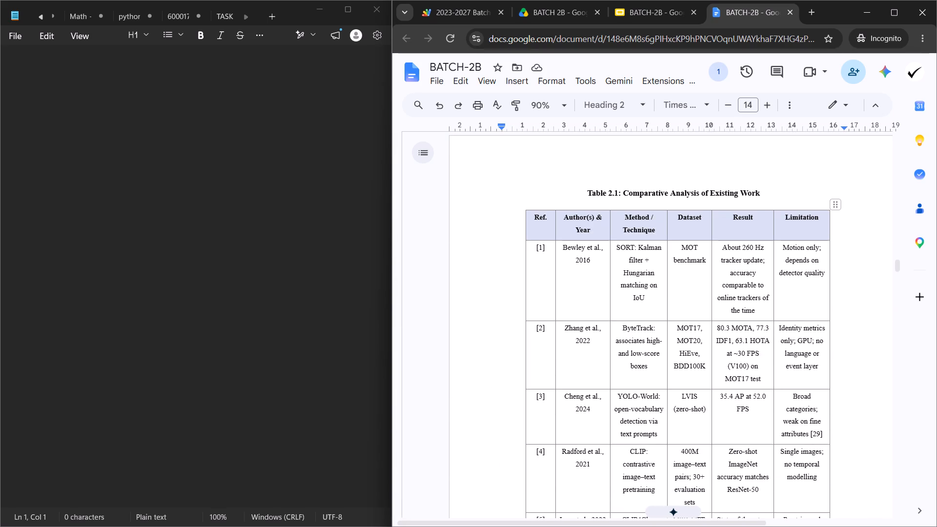
pyautogui.scroll(-13, 851, 322)
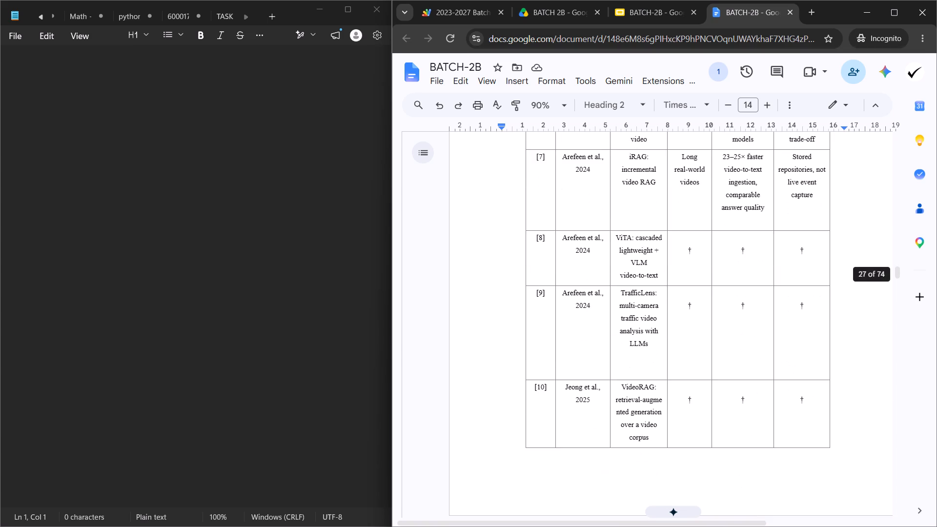
pyautogui.scroll(-10, 836, 302)
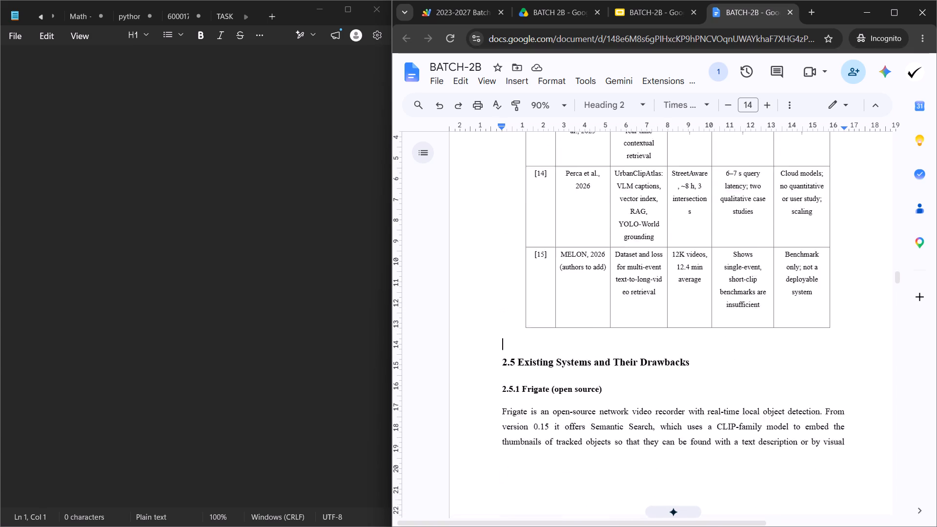
pyautogui.scroll(-11, 837, 303)
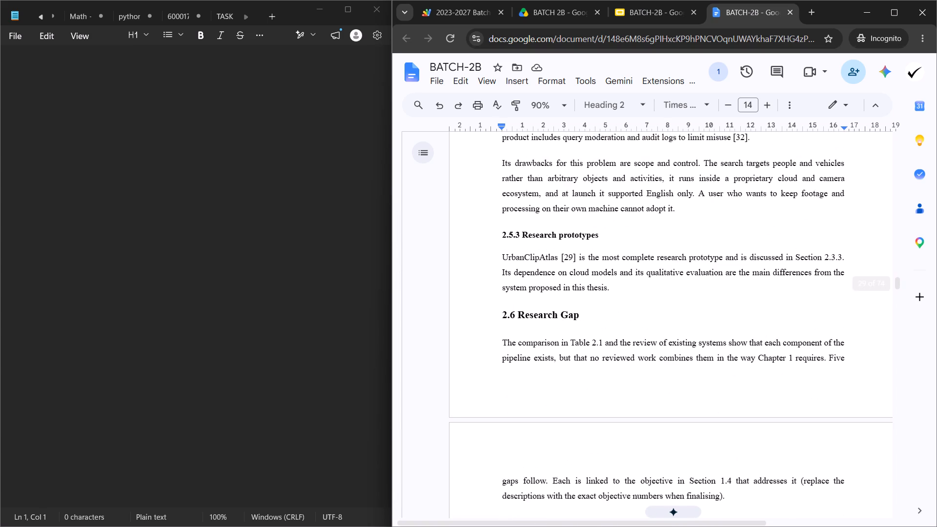
pyautogui.scroll(-17, 820, 287)
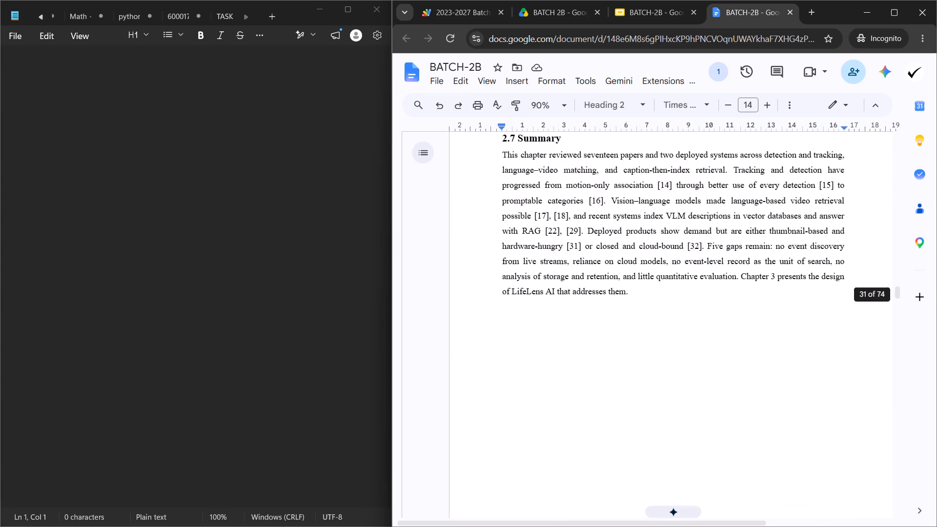
pyautogui.scroll(9, 811, 289)
pyautogui.scroll(-12, 661, 346)
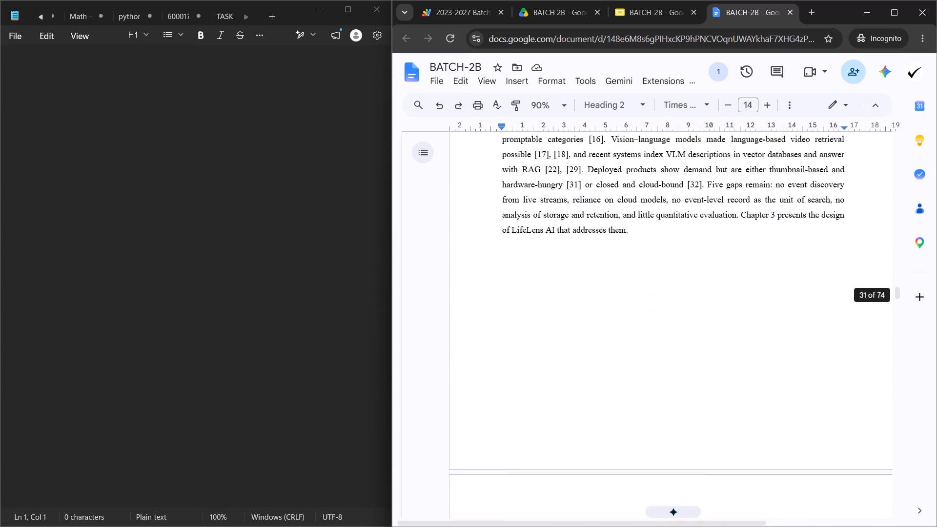
pyautogui.scroll(-2, 673, 328)
pyautogui.scroll(3, 660, 324)
pyautogui.click(640, 317)
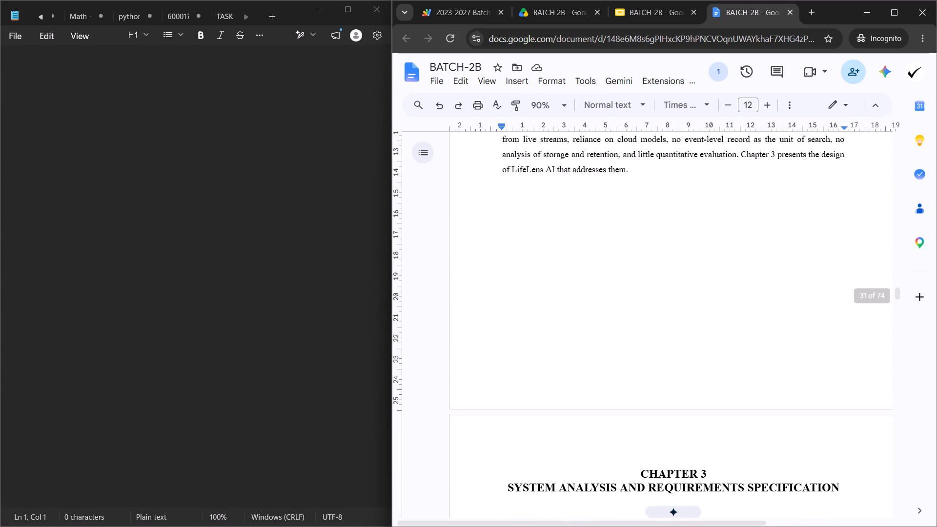
# Delete the blank line between the "Out of scope" sentence and the heading "3.3 Feasibility Study".
pyautogui.scroll(-8, 635, 317)
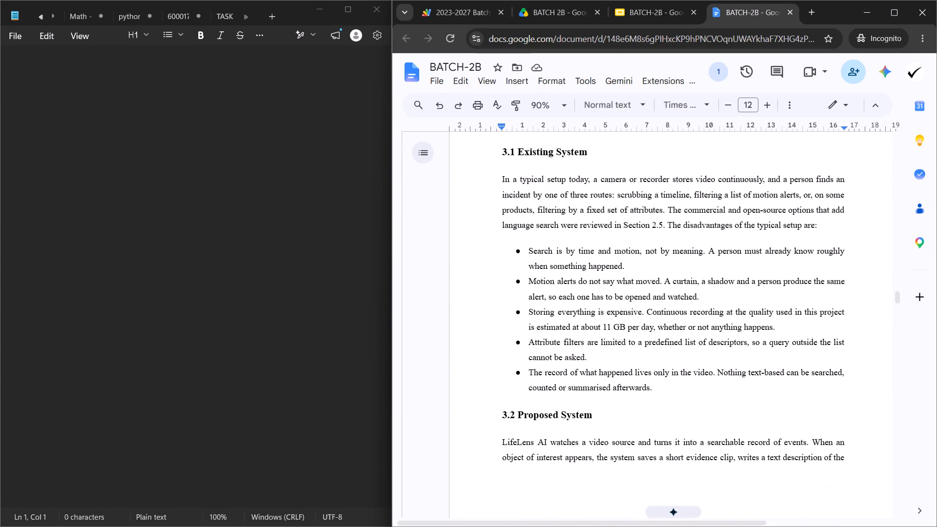
pyautogui.scroll(-10, 641, 321)
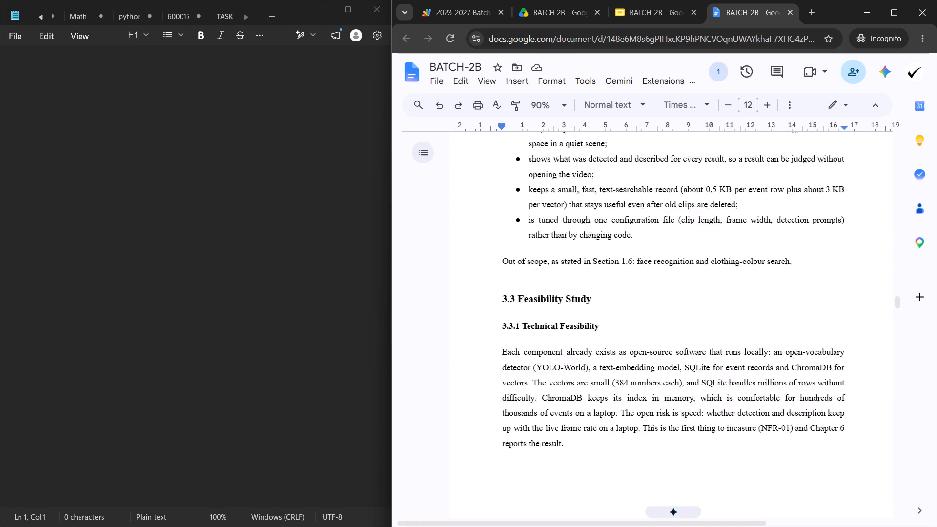
pyautogui.scroll(2, 618, 317)
pyautogui.click(568, 330)
pyautogui.click(572, 333)
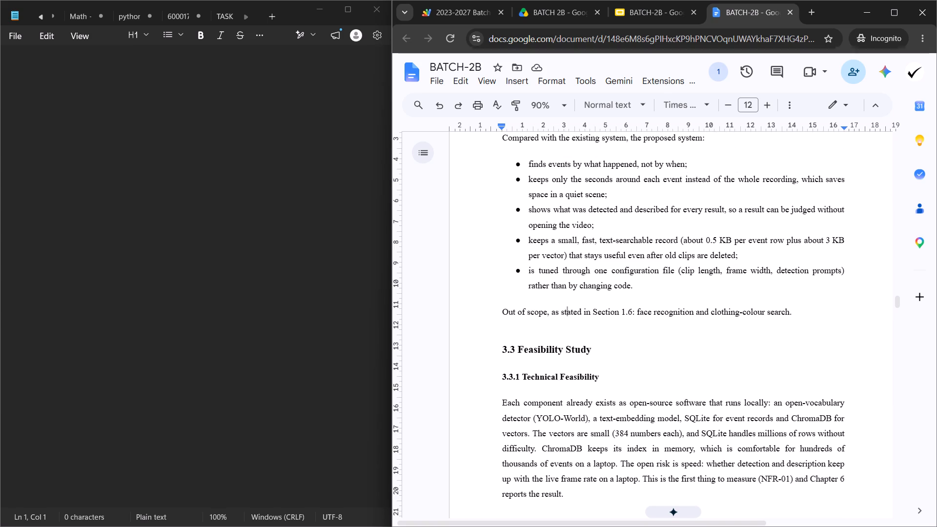
pyautogui.press('BackSpace')
# Review the page layout from section "3.3 Feasibility Study" through the requirements tables to "3.7 Hardware Requirements" and beyond.
pyautogui.scroll(-5, 578, 331)
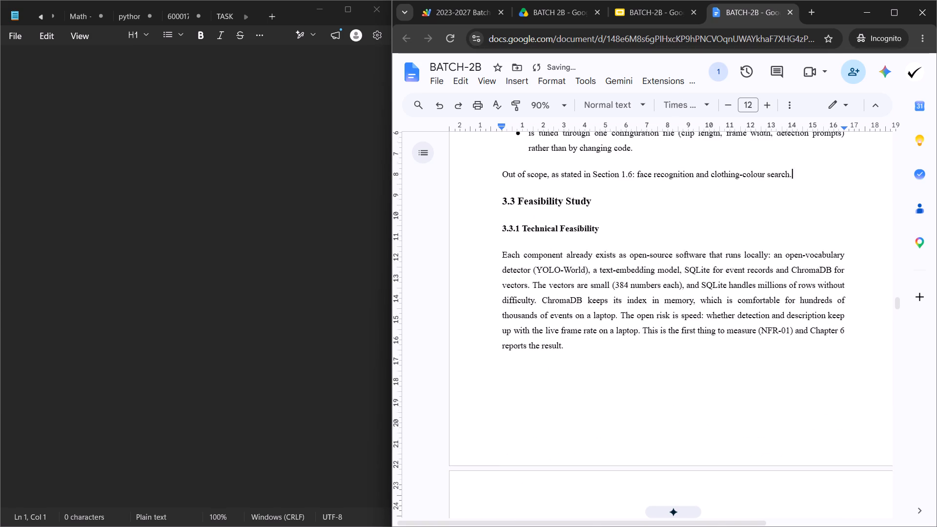
pyautogui.scroll(-6, 578, 328)
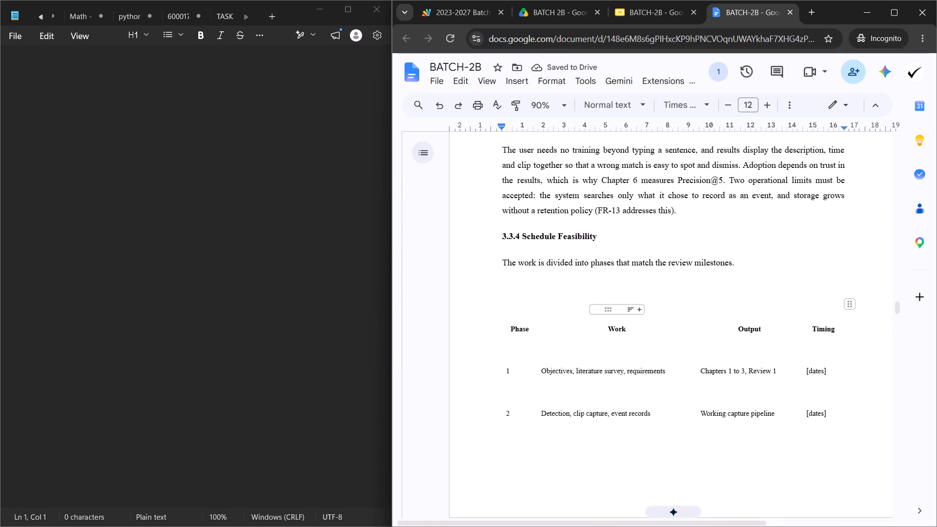
pyautogui.scroll(-15, 519, 278)
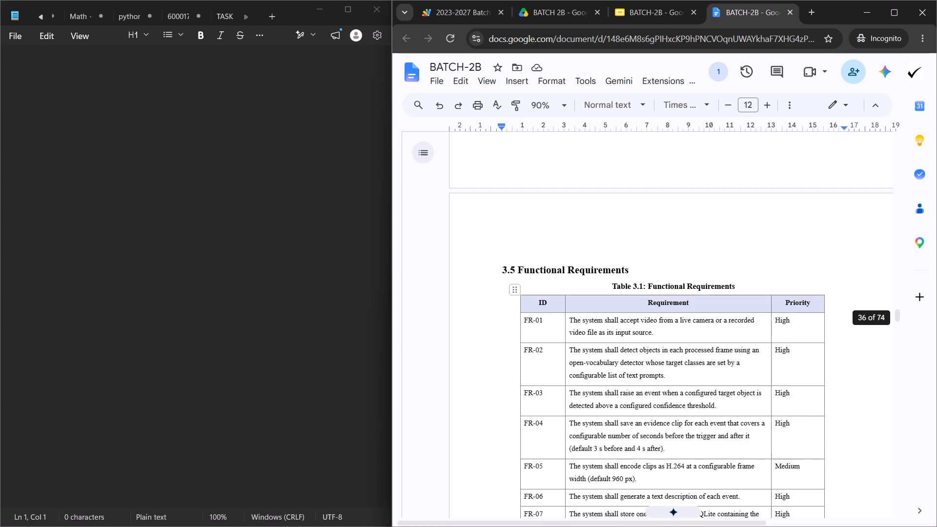
pyautogui.scroll(-20, 513, 275)
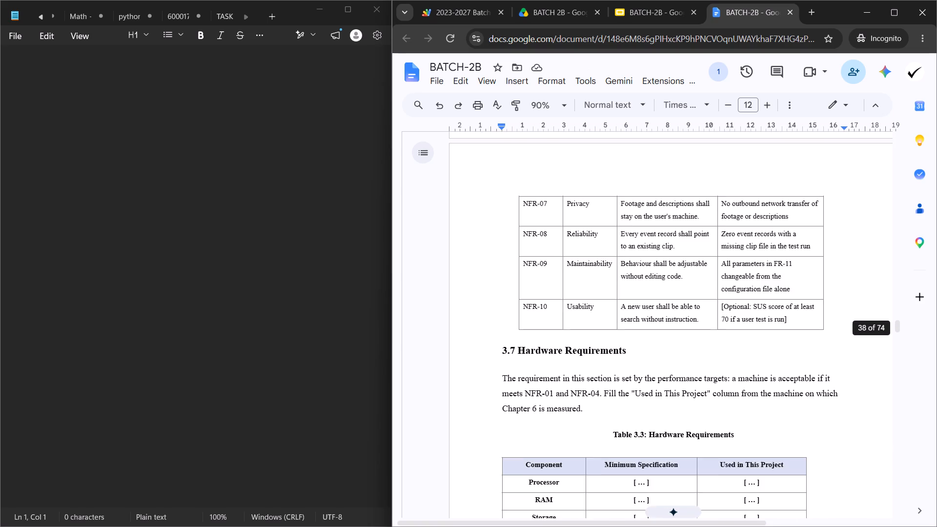
pyautogui.scroll(-7, 510, 276)
# Shift the bordered Table 3.3 grid about 1 cm inward from the left margin, in line with the non-functional requirements table above.
pyautogui.scroll(5, 506, 277)
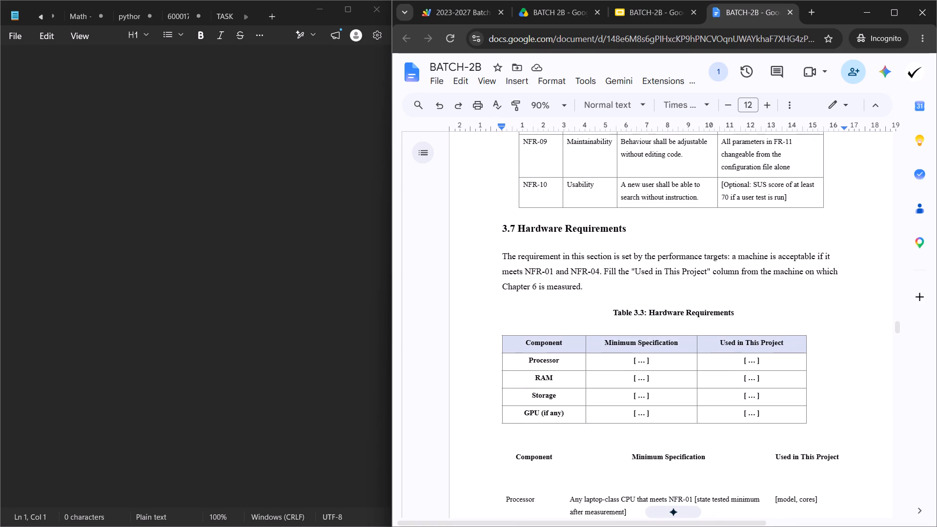
pyautogui.moveTo(496, 329); pyautogui.dragTo(518, 325)
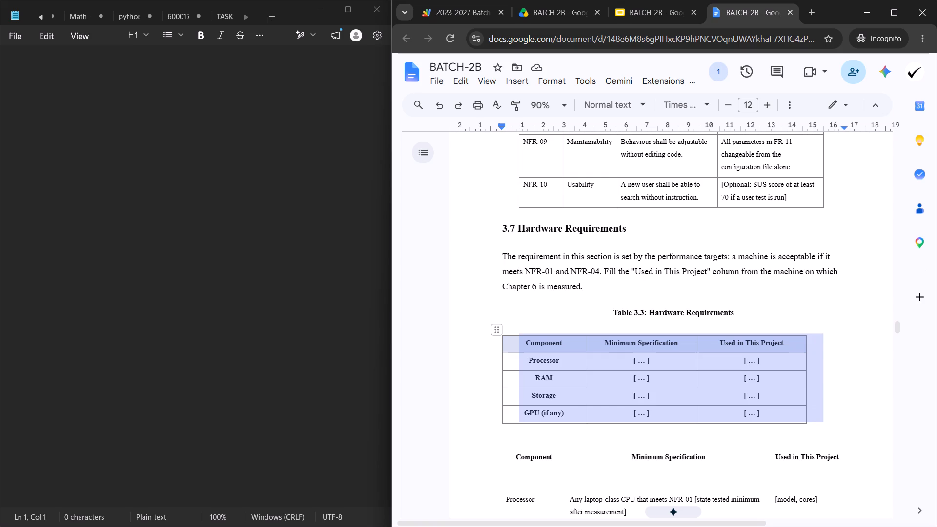
pyautogui.moveTo(518, 325); pyautogui.dragTo(514, 328)
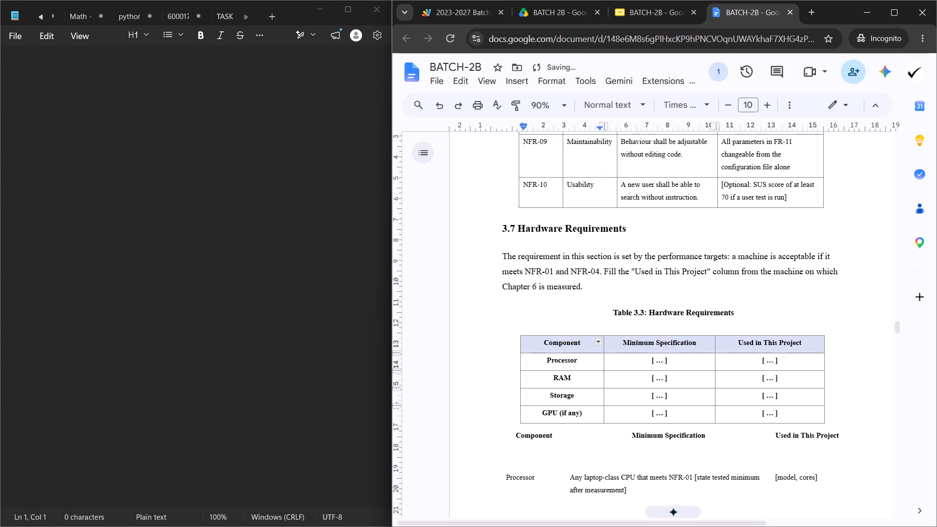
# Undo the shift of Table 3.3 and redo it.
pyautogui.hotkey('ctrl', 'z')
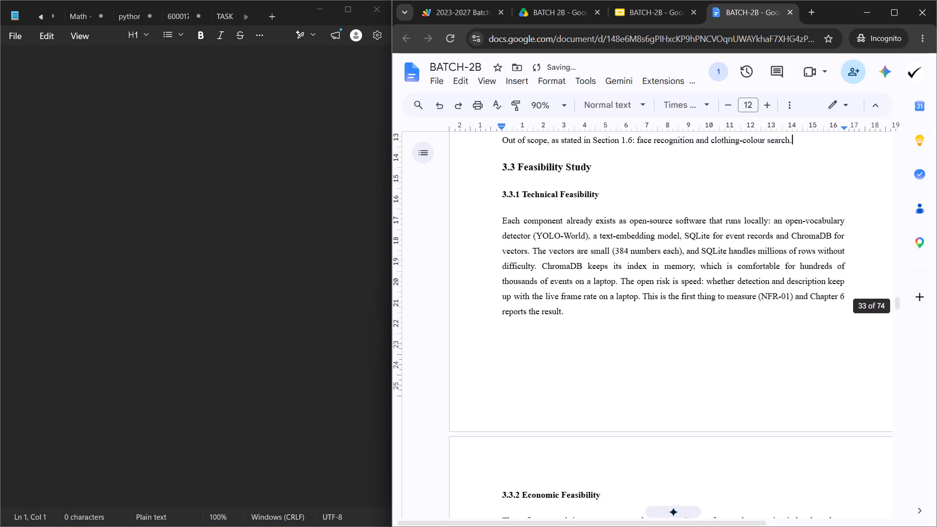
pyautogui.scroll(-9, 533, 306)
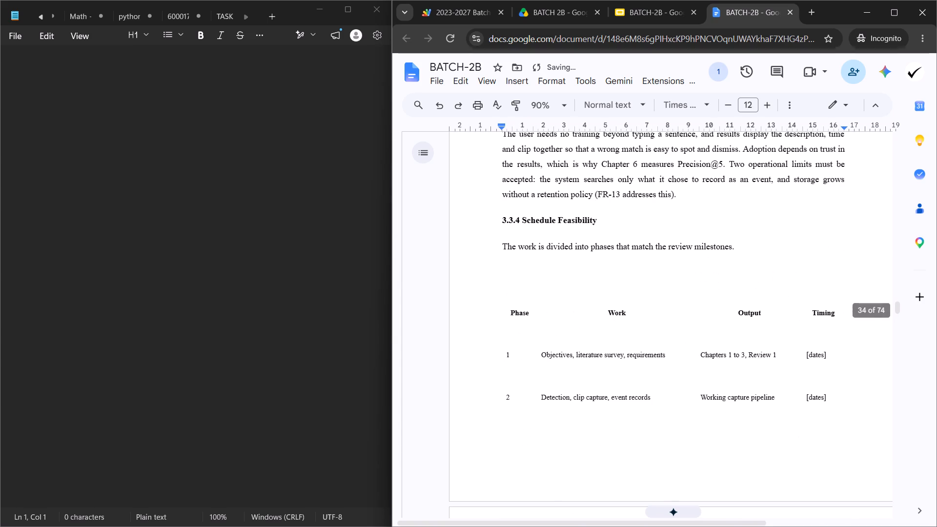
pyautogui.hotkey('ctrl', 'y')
# Switch to the BATCH-2B document in Word and copy the whole Table 3.4 grid, "Software Requirements and Technology Stack", without its caption.
pyautogui.scroll(-4, 530, 315)
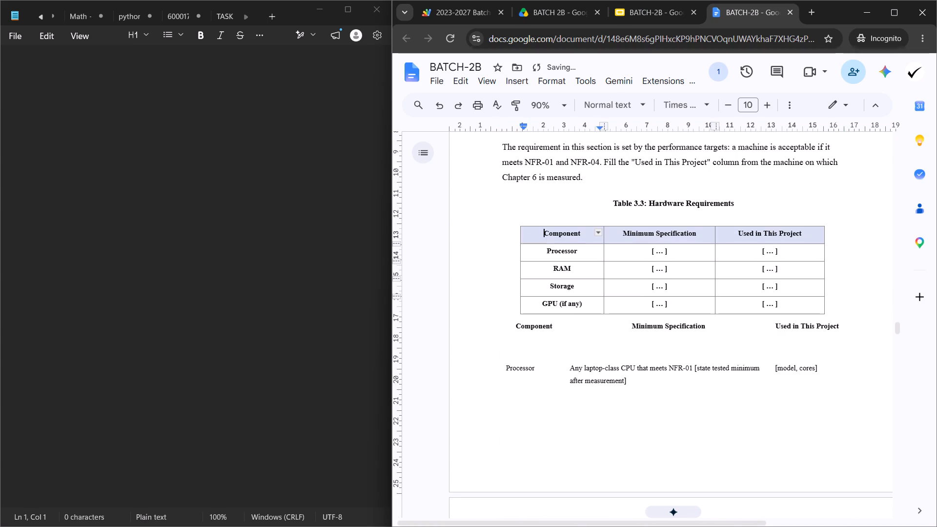
pyautogui.scroll(-9, 652, 358)
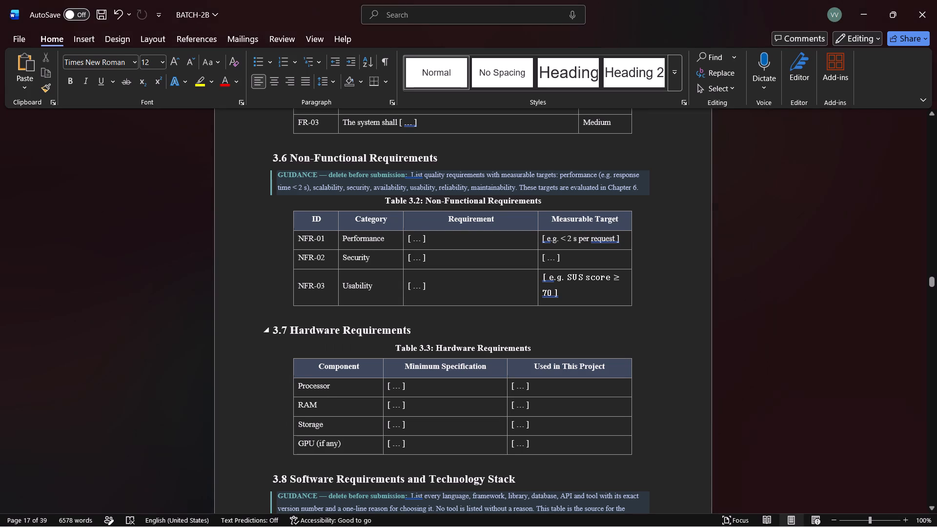
pyautogui.scroll(-15, 480, 332)
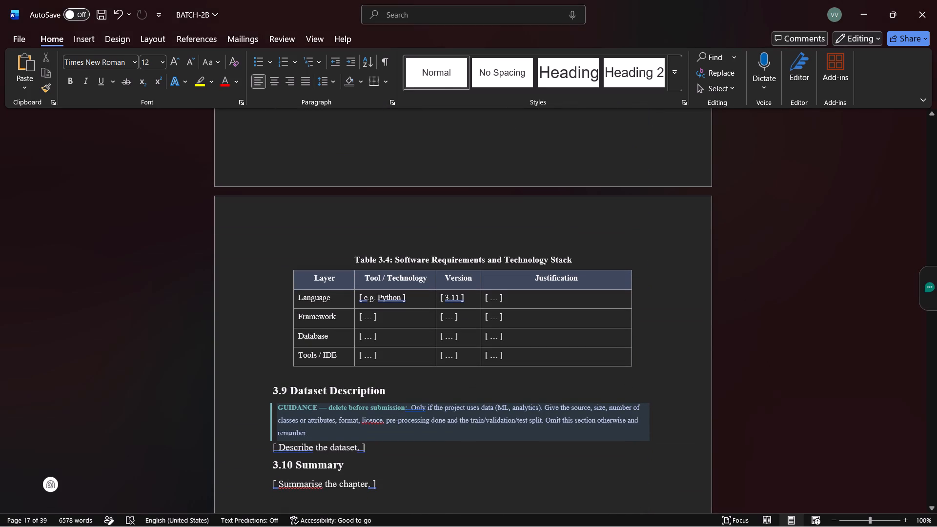
pyautogui.moveTo(300, 278); pyautogui.dragTo(574, 353)
pyautogui.moveTo(574, 353); pyautogui.dragTo(575, 359)
pyautogui.hotkey('ctrl', 'c')
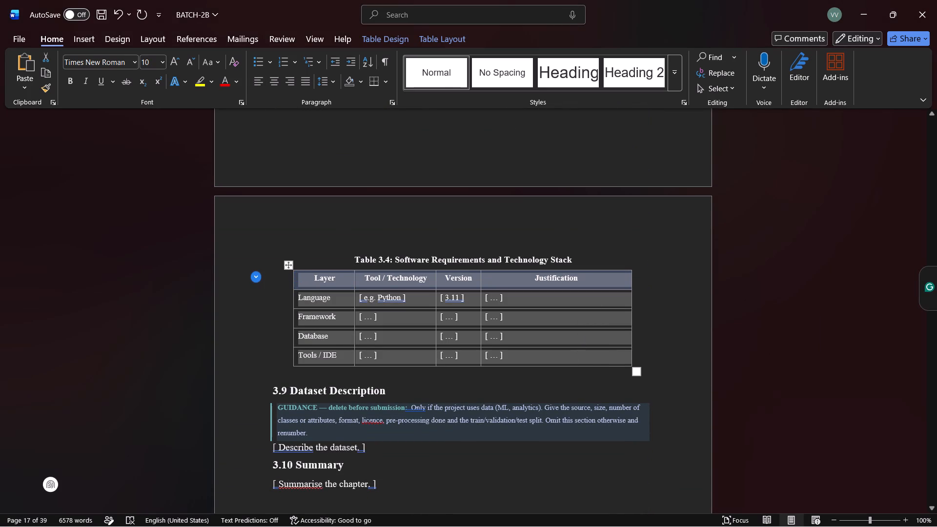
pyautogui.click(780, 300)
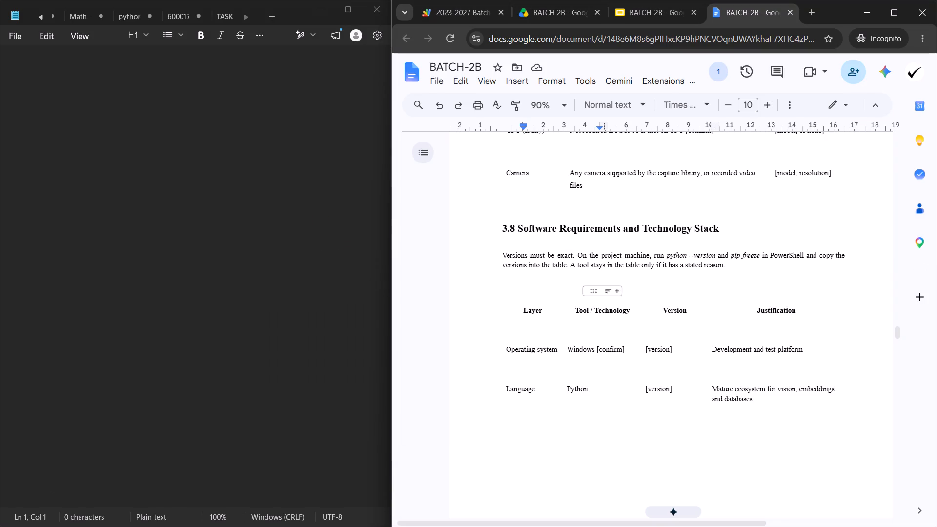
# Back in Google Docs, paste the copied table into the blank line under the introductory paragraph of section 3.8.
pyautogui.scroll(-1, 602, 358)
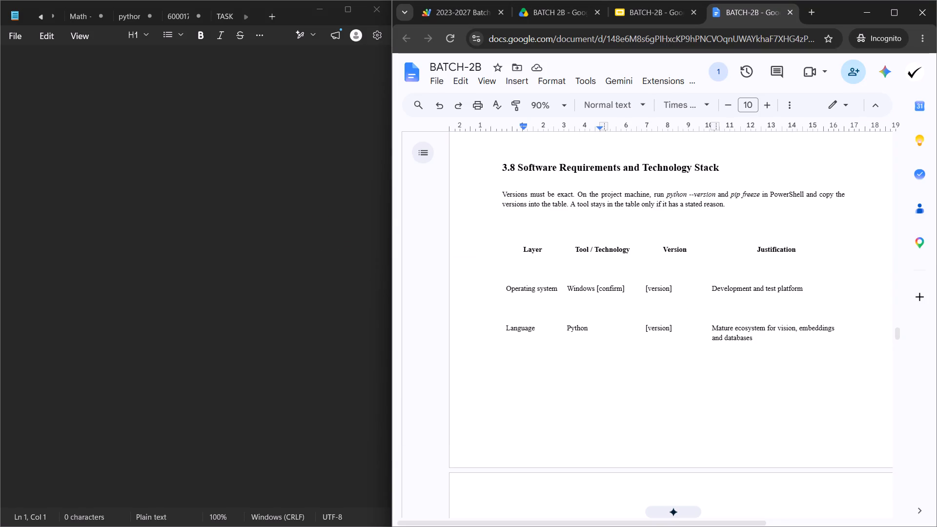
pyautogui.scroll(2, 573, 350)
pyautogui.scroll(4, 528, 348)
pyautogui.scroll(5, 571, 351)
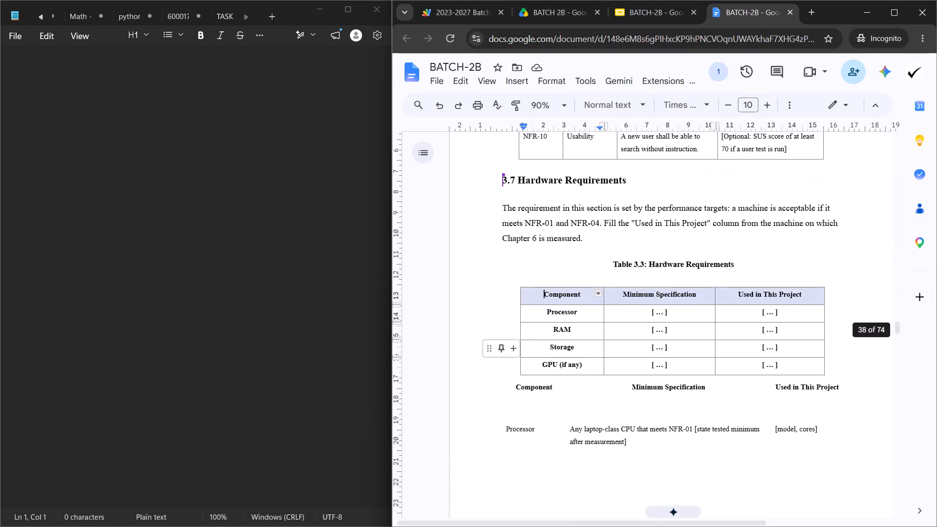
pyautogui.scroll(3, 613, 337)
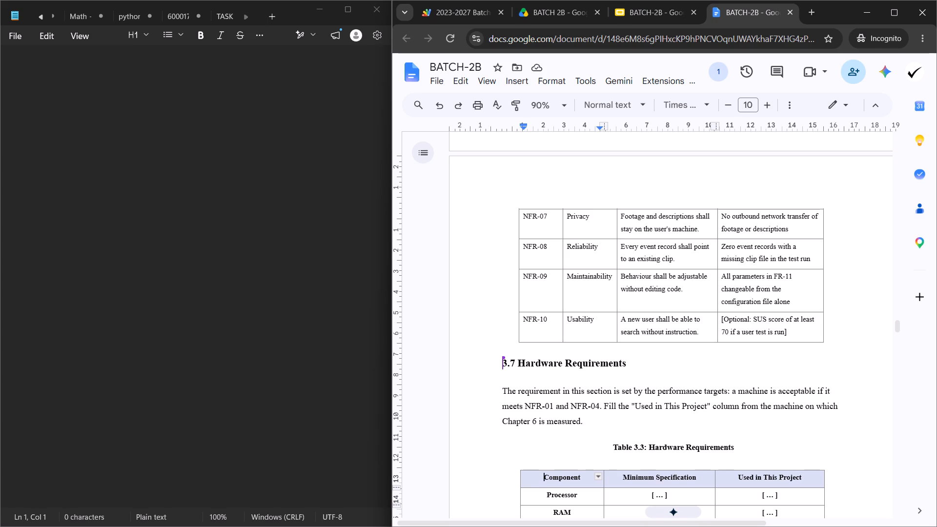
pyautogui.scroll(-14, 606, 339)
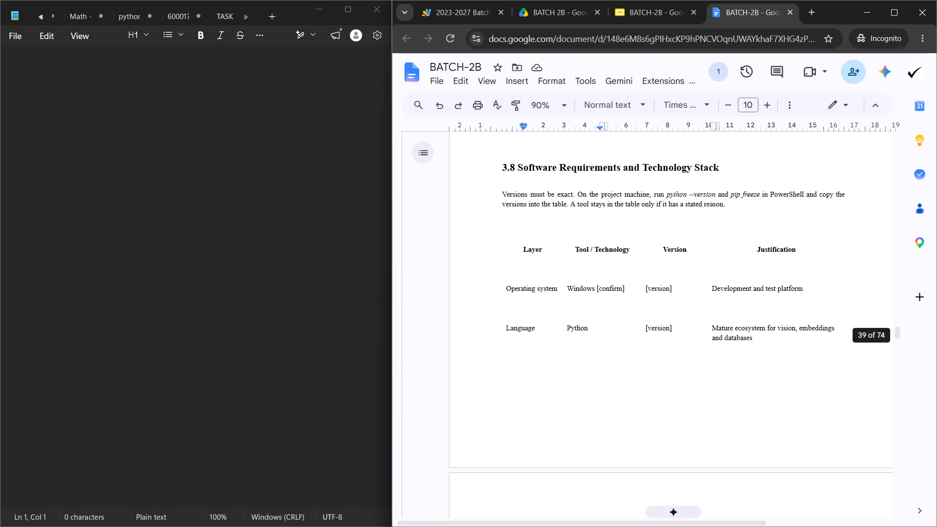
pyautogui.click(565, 223)
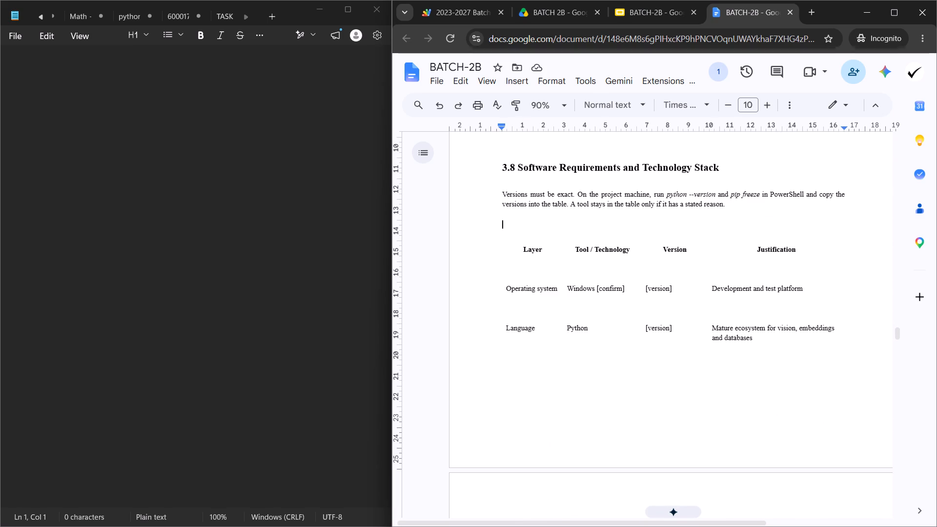
pyautogui.hotkey('ctrl', 'v')
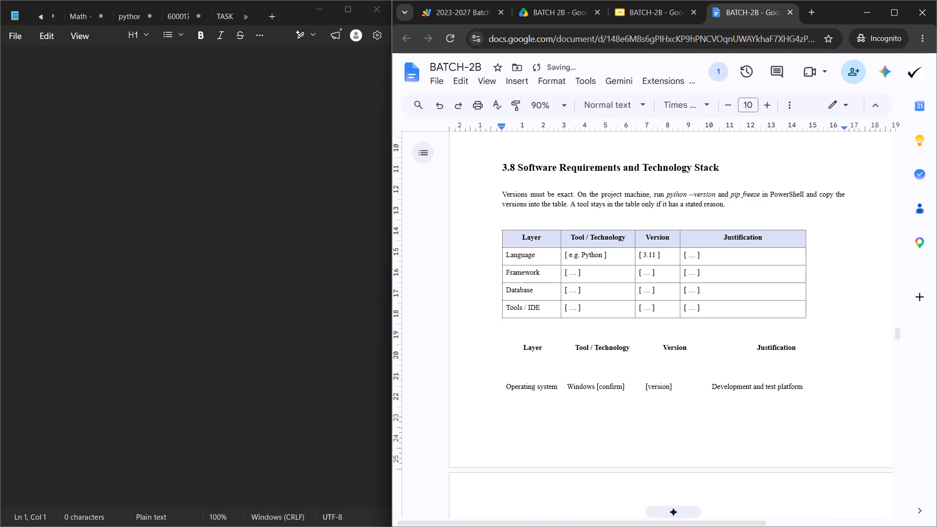
pyautogui.press('BackSpace')
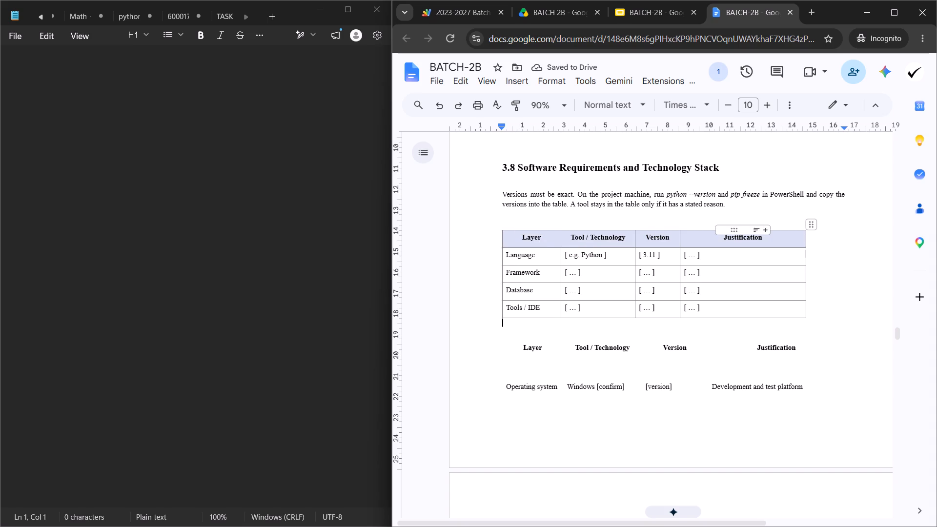
# Set the introductory paragraph of section 3.8 to font size 12, matching the paragraph in section 3.7.
pyautogui.moveTo(729, 208); pyautogui.dragTo(497, 194)
pyautogui.scroll(4, 623, 263)
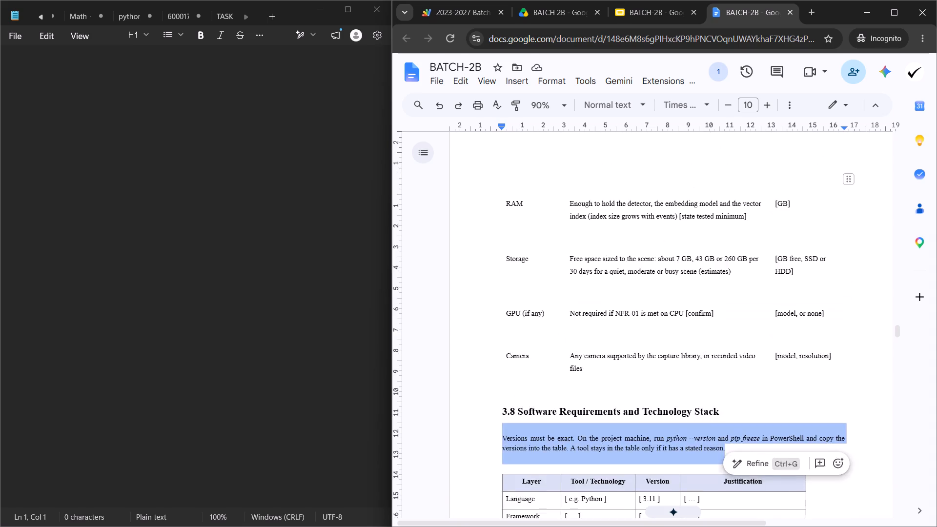
pyautogui.scroll(11, 624, 278)
pyautogui.scroll(-3, 613, 330)
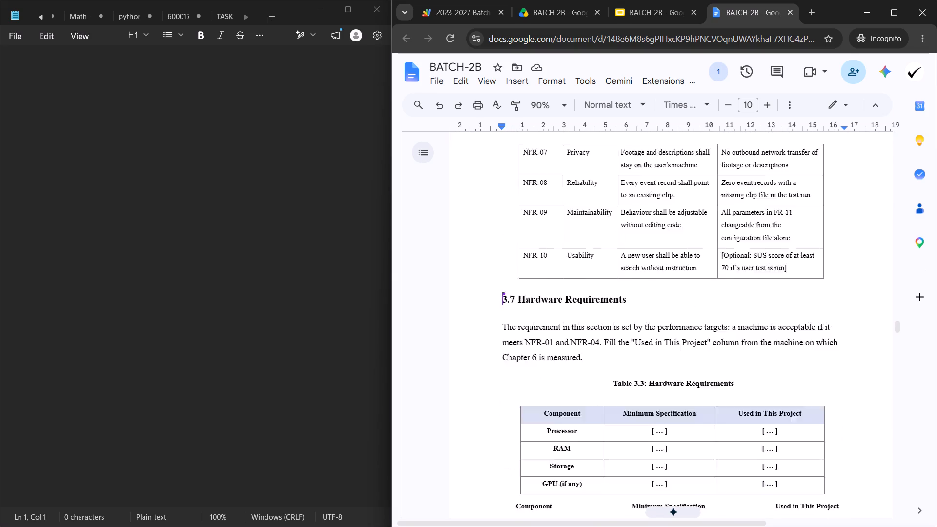
pyautogui.moveTo(504, 266); pyautogui.dragTo(580, 304)
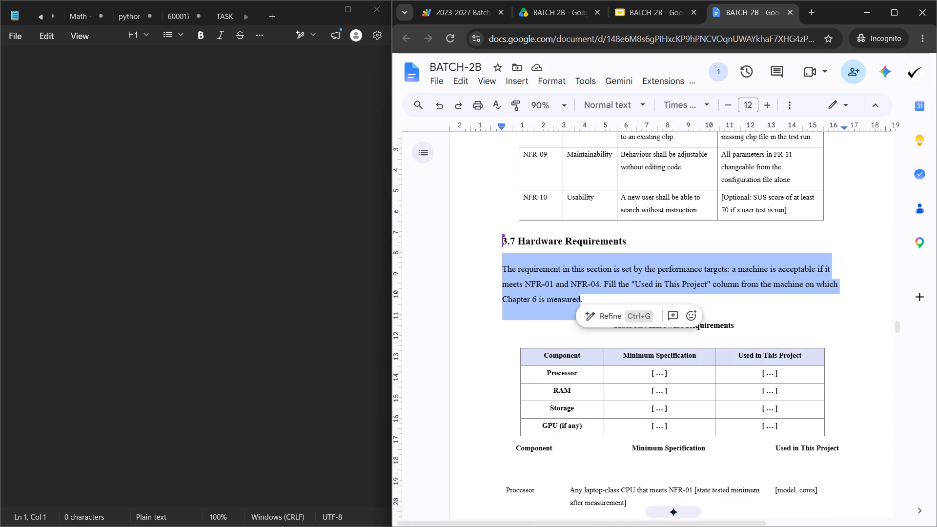
pyautogui.click(644, 273)
pyautogui.scroll(-8, 645, 269)
pyautogui.scroll(3, 636, 260)
pyautogui.scroll(-5, 636, 262)
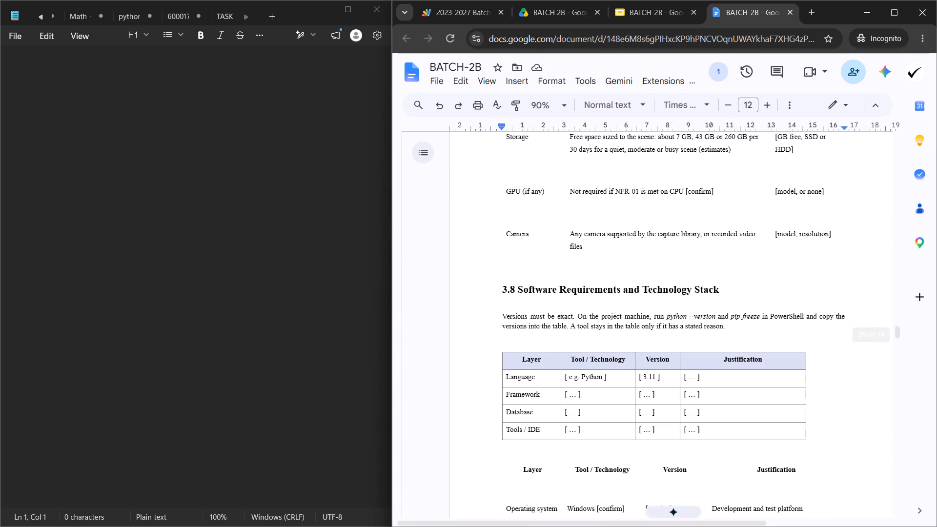
pyautogui.moveTo(741, 324); pyautogui.dragTo(471, 307)
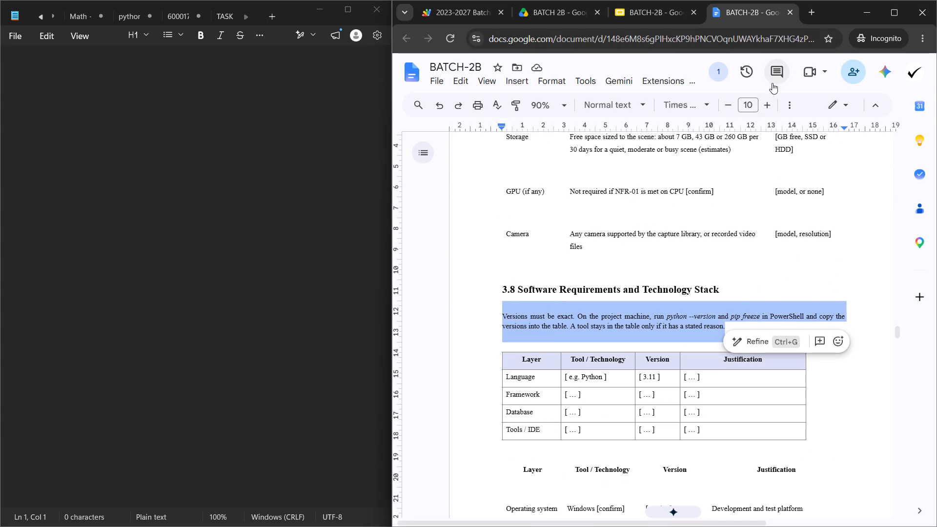
pyautogui.click(753, 102)
pyautogui.click(749, 202)
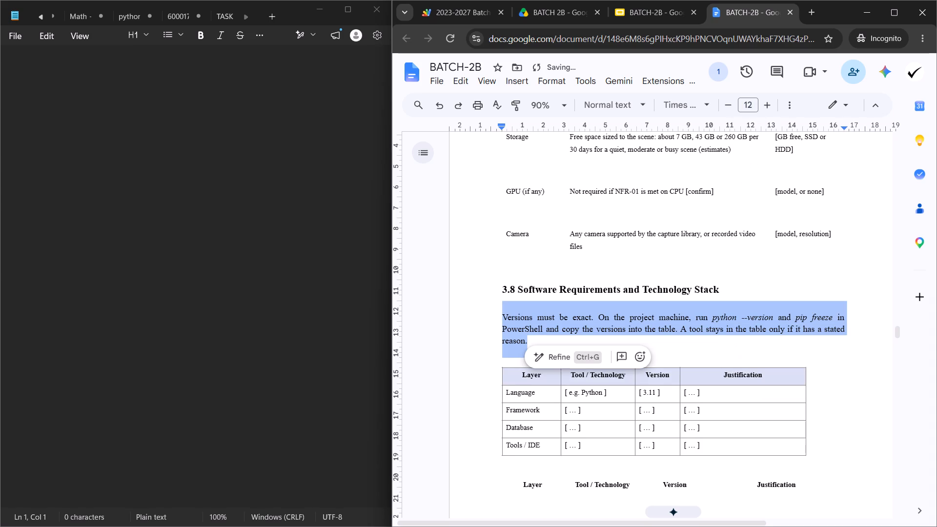
pyautogui.click(647, 322)
# Shift the pasted bordered table in section 3.8 about 1 cm inward from the left margin.
pyautogui.scroll(-2, 639, 321)
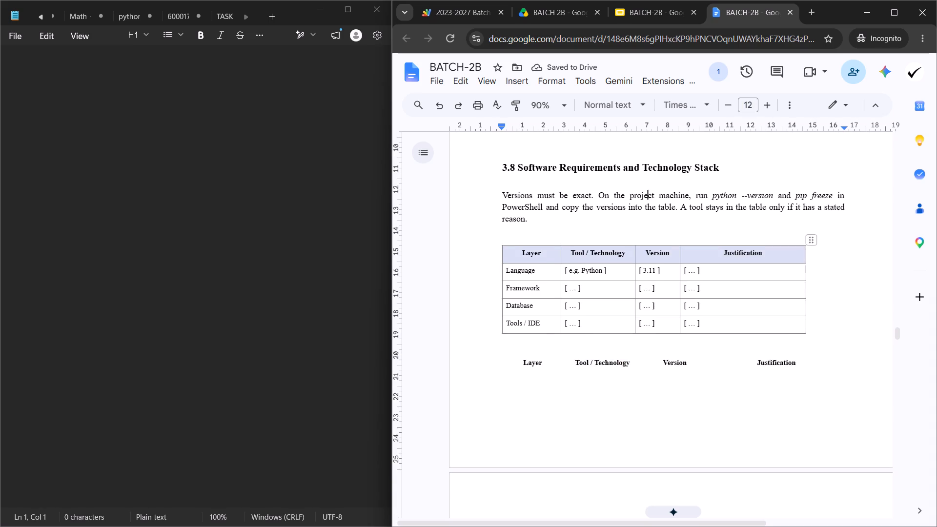
pyautogui.scroll(1, 608, 298)
pyautogui.moveTo(500, 301); pyautogui.dragTo(513, 304)
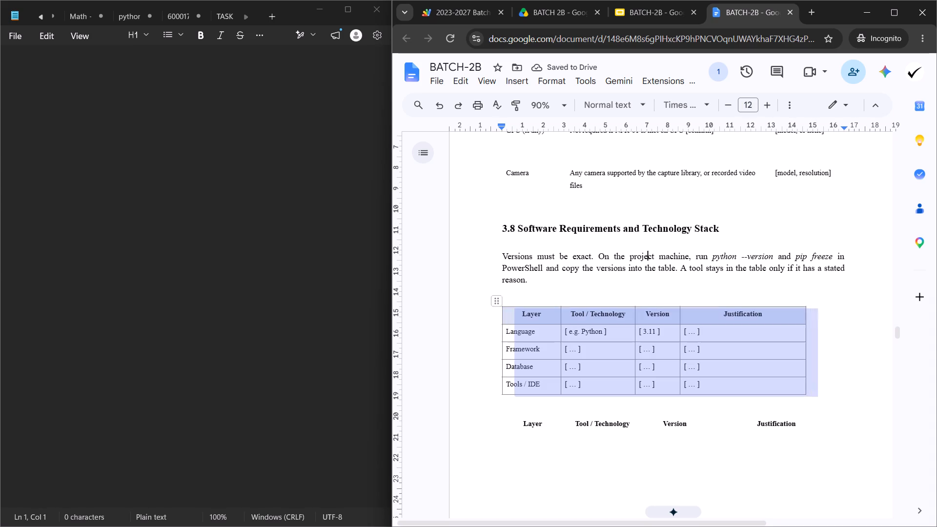
pyautogui.moveTo(513, 304); pyautogui.dragTo(520, 300)
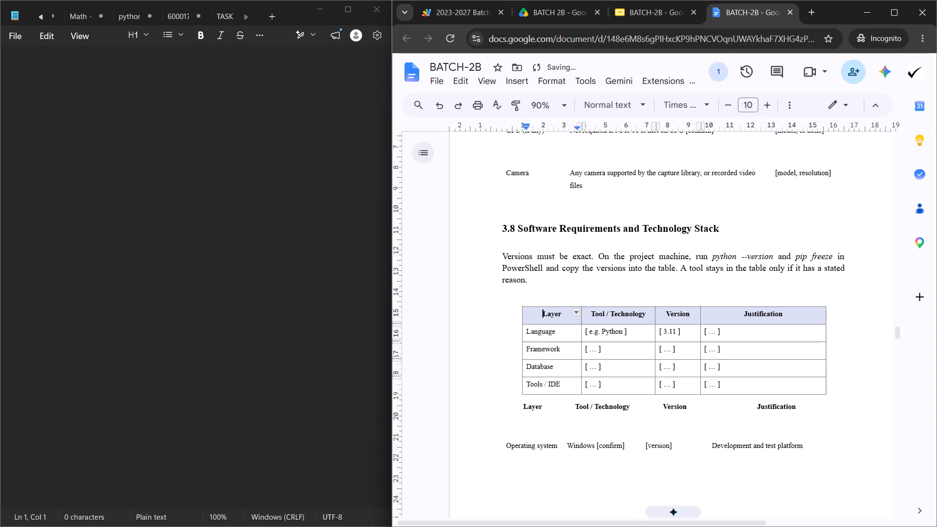
# Undo the last shift of the bordered table in section 3.8 and move it about 0.7 cm inward from the left margin instead.
pyautogui.hotkey('ctrl', 'z')
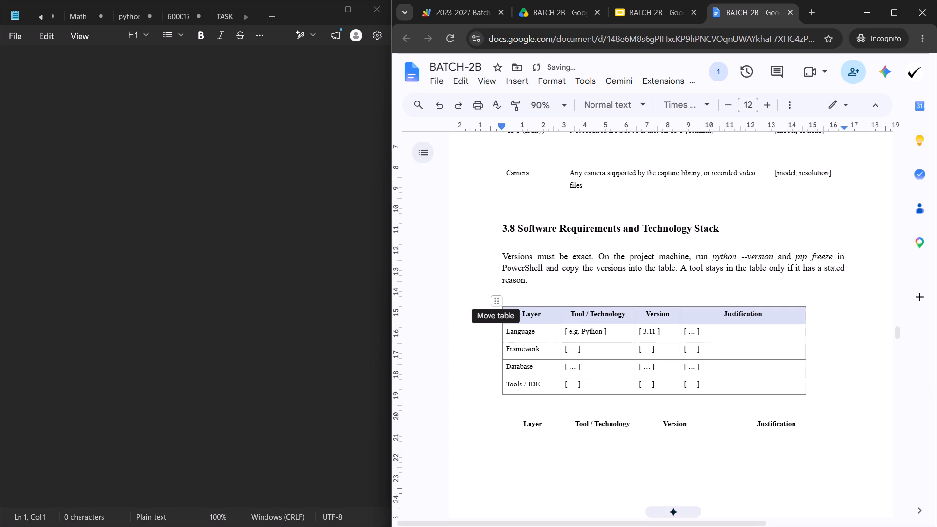
pyautogui.moveTo(498, 302); pyautogui.dragTo(508, 301)
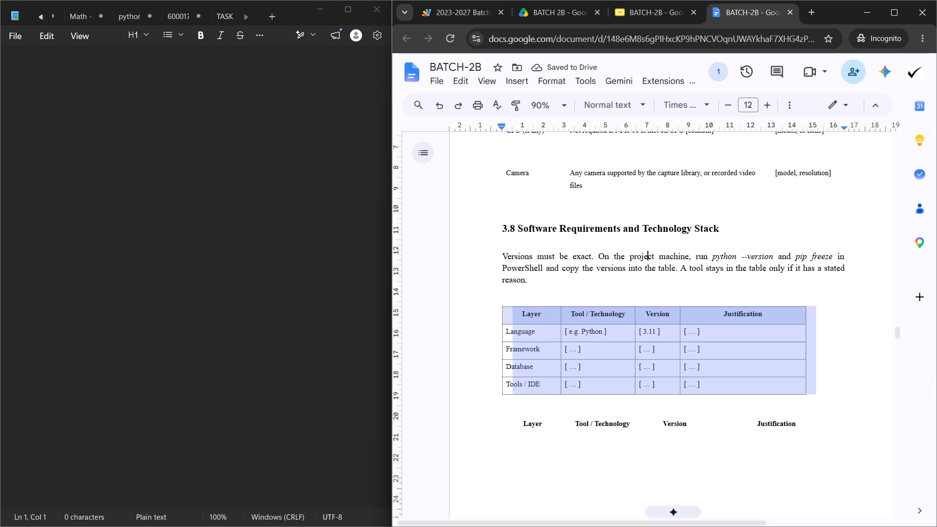
pyautogui.moveTo(508, 301); pyautogui.dragTo(511, 301)
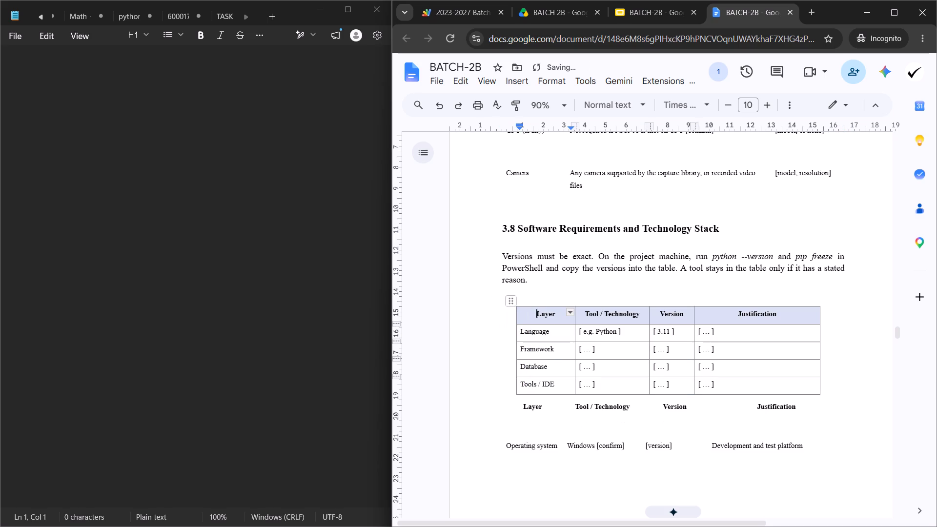
# Insert a blank line between section 3.8's introductory paragraph and the bordered table.
pyautogui.click(541, 293)
pyautogui.click(542, 294)
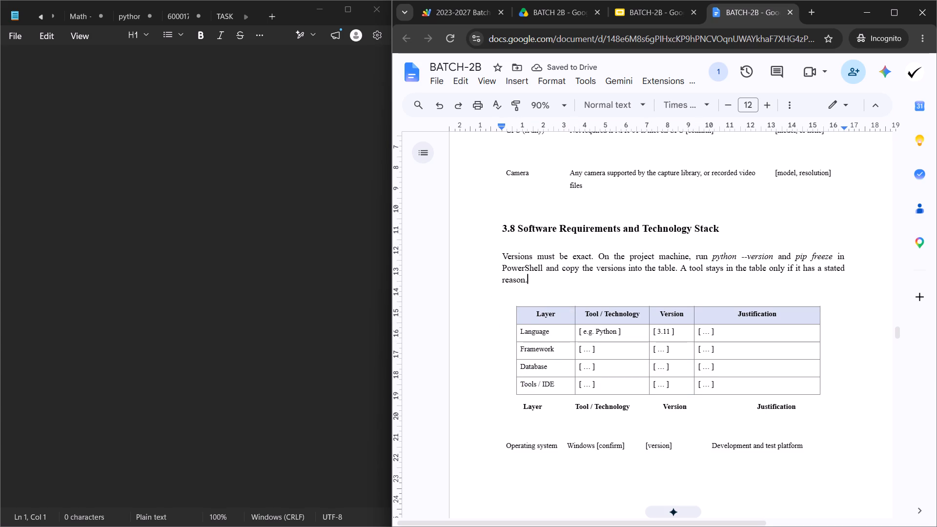
pyautogui.press('Return')
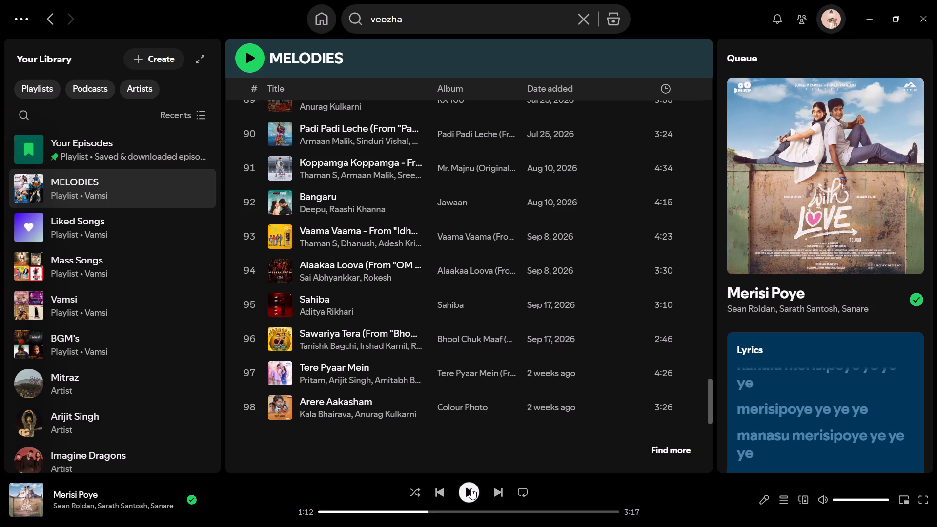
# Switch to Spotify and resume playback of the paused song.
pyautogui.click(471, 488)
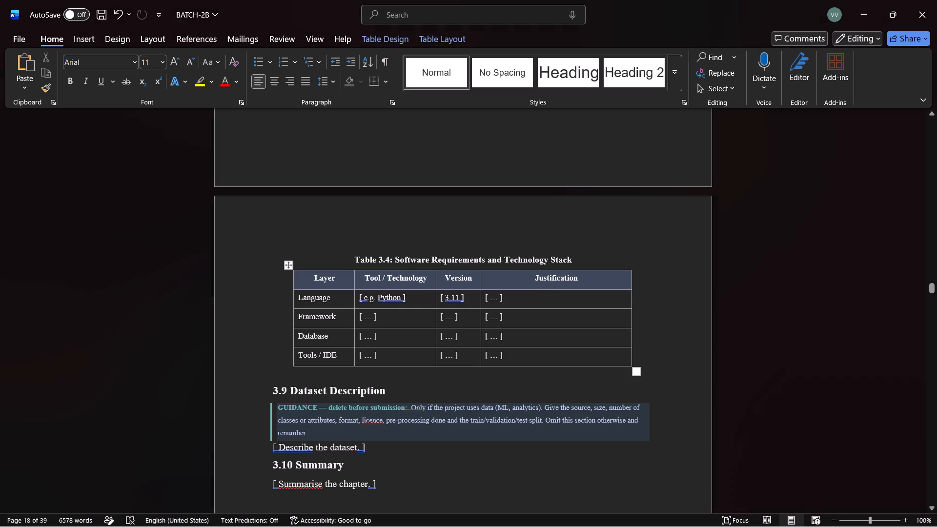
# In the Word document, copy the caption line "Table 3.4: Software Requirements and Technology Stack" above the table.
pyautogui.tripleClick(357, 260)
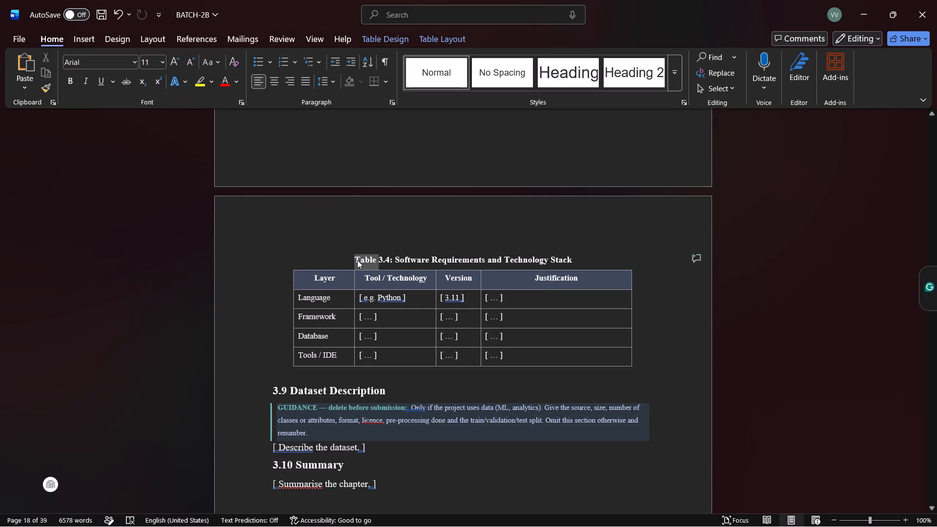
pyautogui.tripleClick(379, 261)
pyautogui.click(379, 261)
pyautogui.click(428, 261)
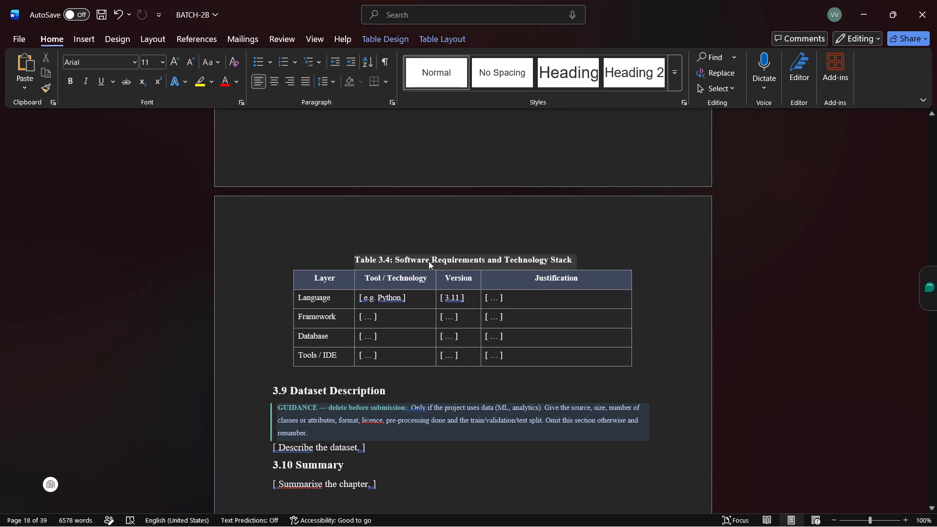
pyautogui.tripleClick(428, 261)
pyautogui.click(428, 261)
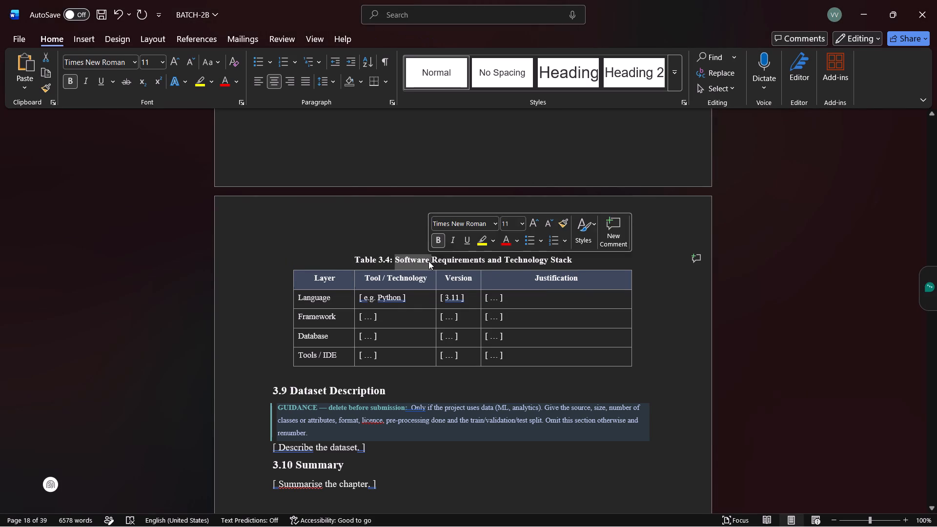
pyautogui.tripleClick(428, 261)
pyautogui.hotkey('ctrl', 'c')
pyautogui.click(428, 261)
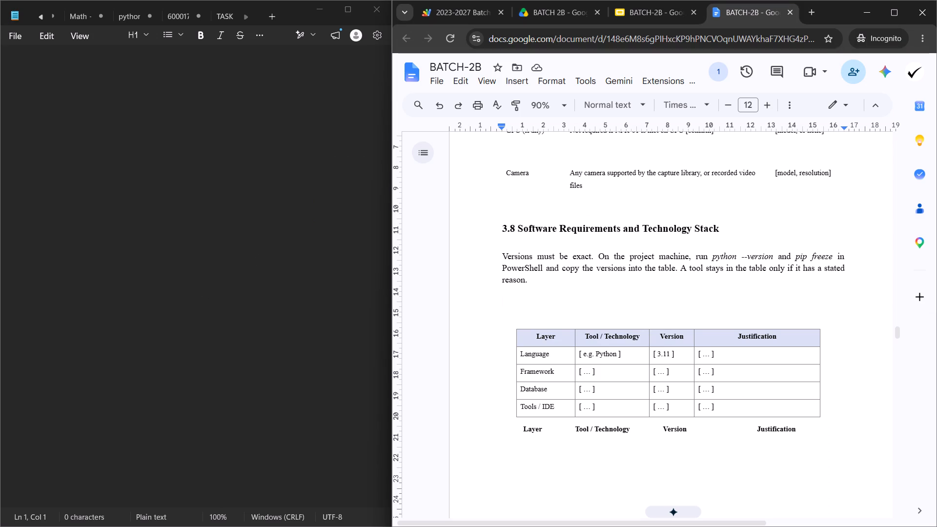
# Back in Google Docs, paste the Table 3.4 caption into the blank line above the bordered table and remove the extra blank line below it.
pyautogui.scroll(-6, 666, 299)
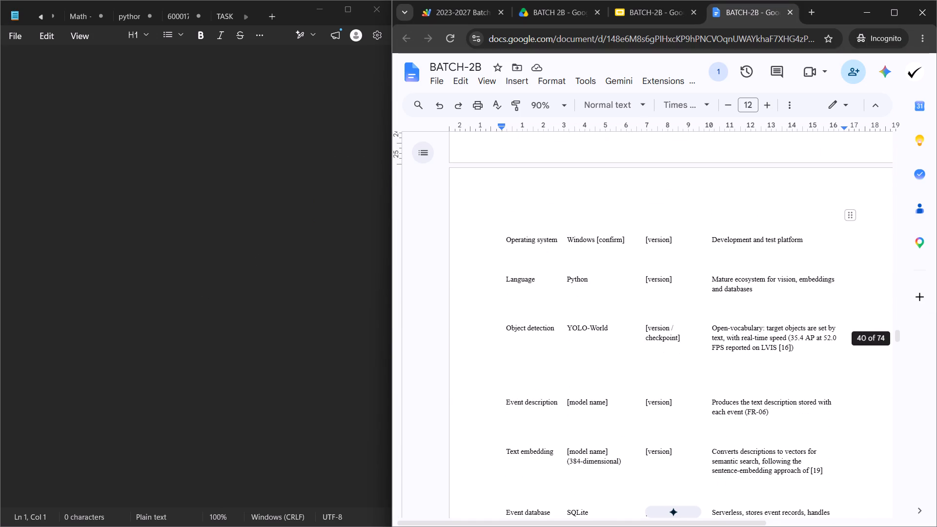
pyautogui.scroll(5, 667, 311)
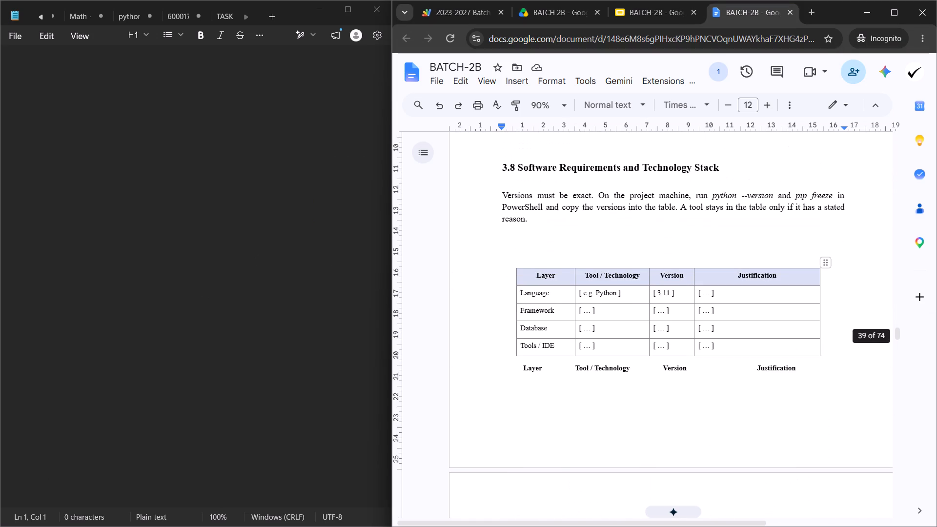
pyautogui.hotkey('ctrl', 'v')
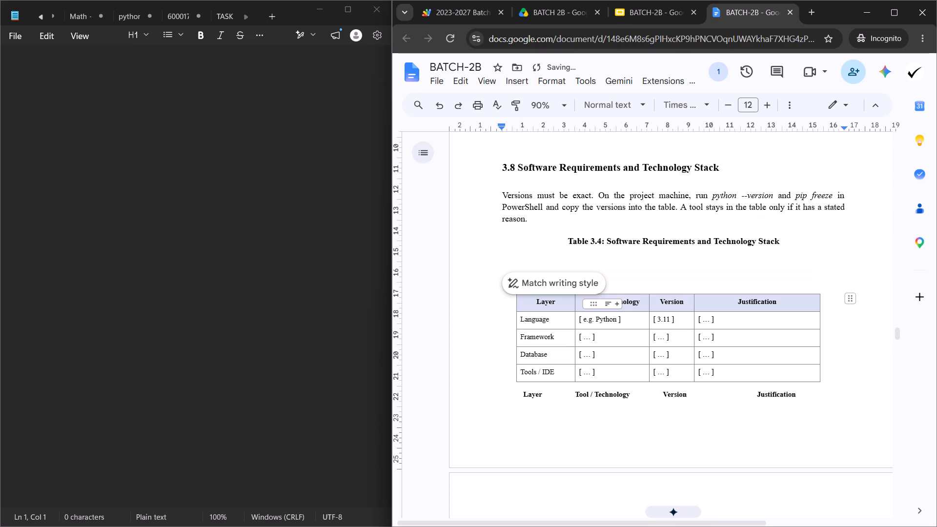
pyautogui.press('BackSpace')
pyautogui.tripleClick(679, 242)
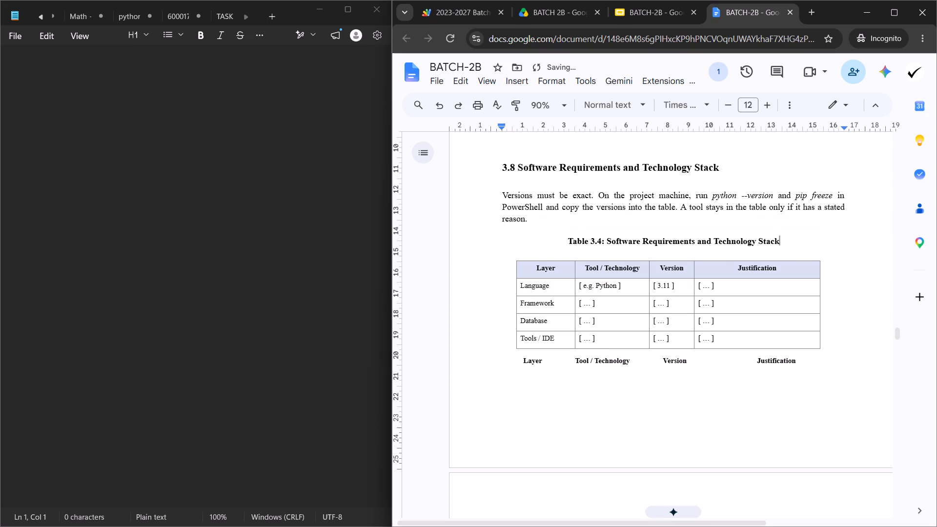
pyautogui.doubleClick(589, 194)
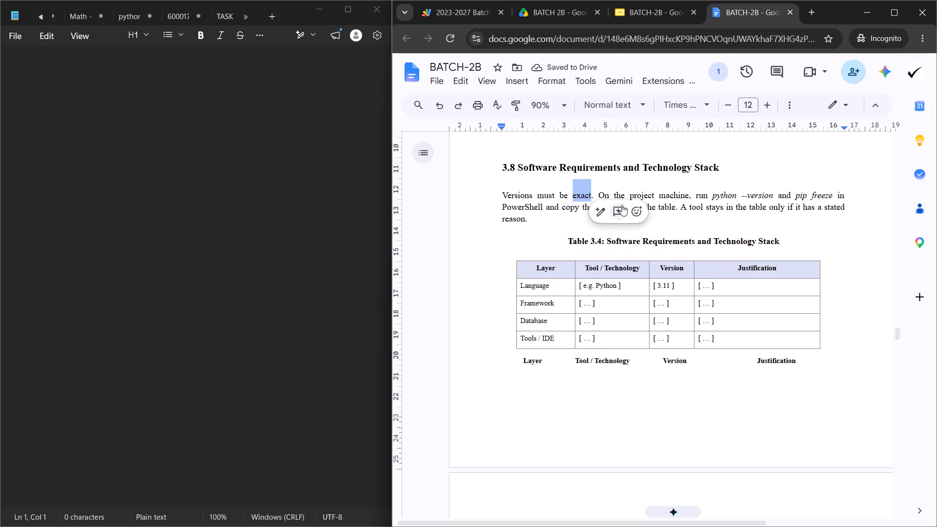
pyautogui.click(730, 205)
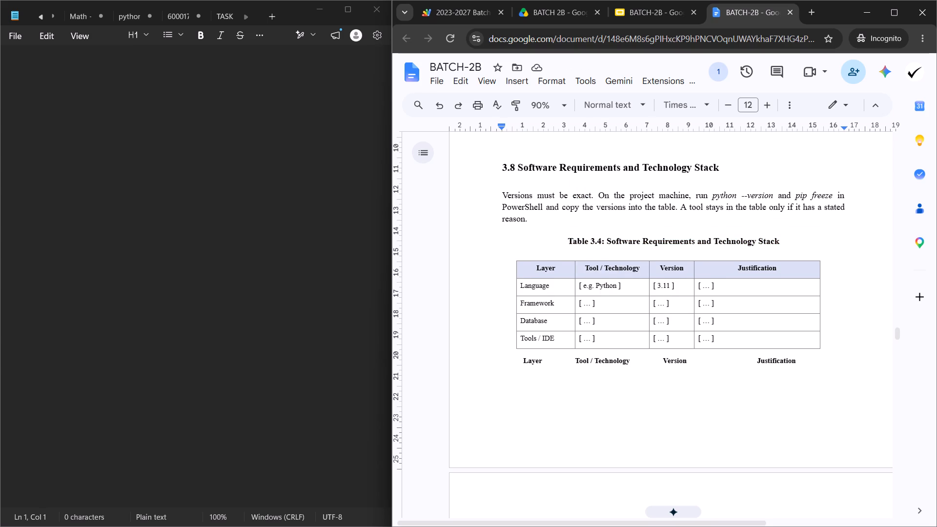
# Delete the header row (Layer, Tool / Technology, Version, Justification) of the old borderless table below the bordered one.
pyautogui.scroll(-2, 569, 294)
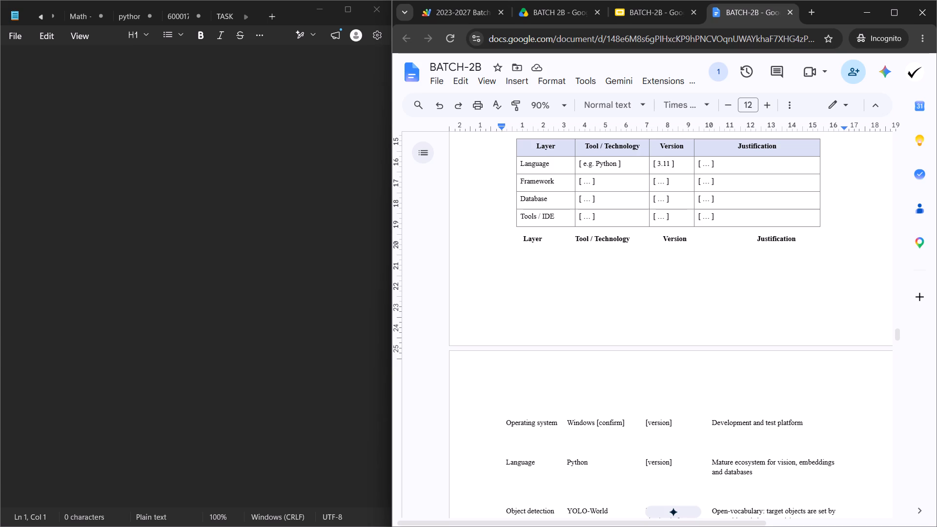
pyautogui.moveTo(835, 259); pyautogui.dragTo(623, 268)
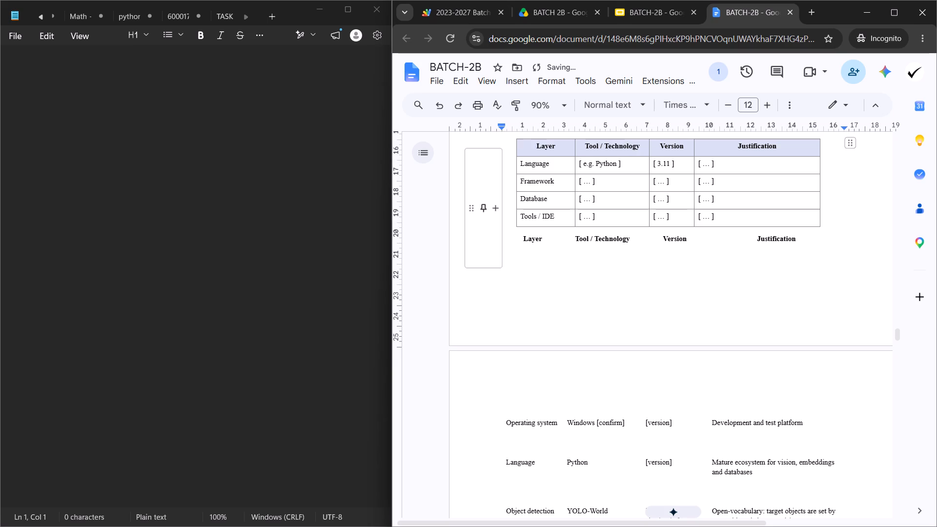
pyautogui.moveTo(517, 240); pyautogui.dragTo(794, 258)
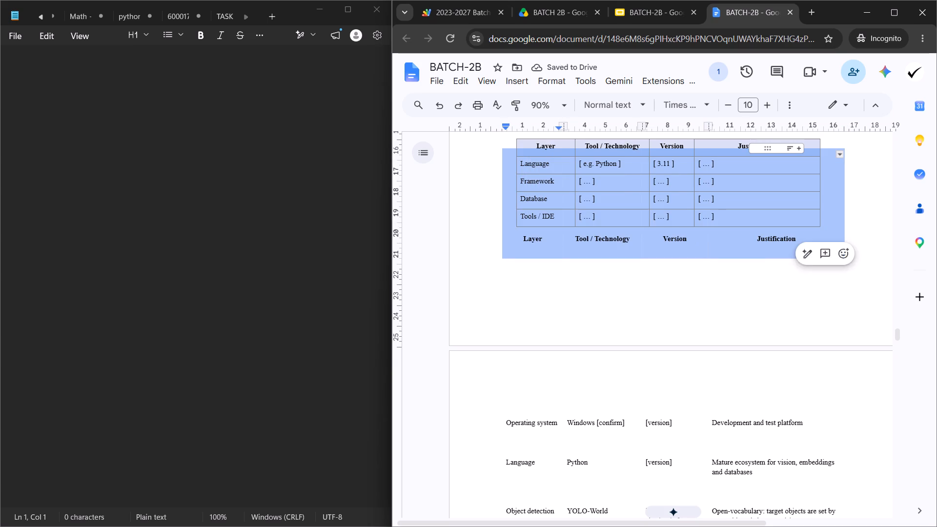
pyautogui.rightClick(756, 230)
pyautogui.click(800, 344)
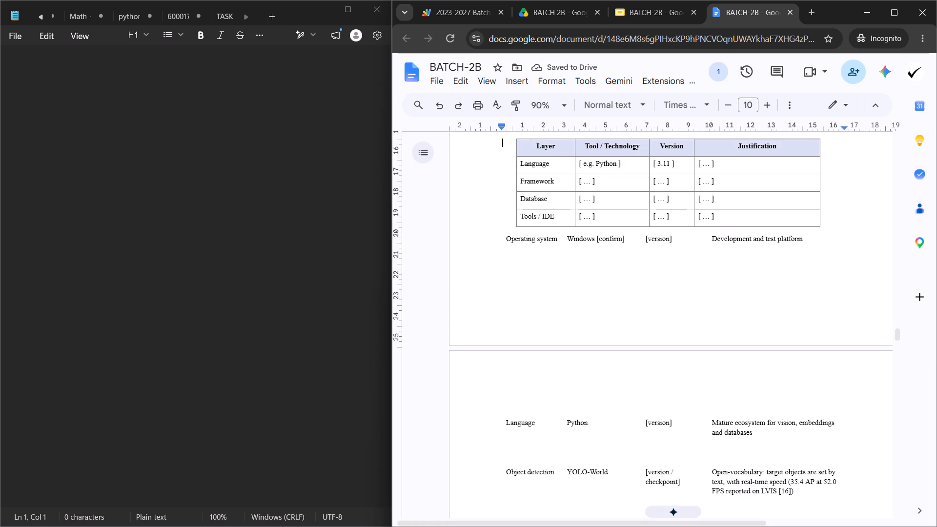
# Copy the old borderless table's rows from "Operating system" through "User interface" and paste them as plain text into the empty Notepad tab.
pyautogui.scroll(1, 466, 205)
pyautogui.moveTo(426, 212); pyautogui.dragTo(716, 213)
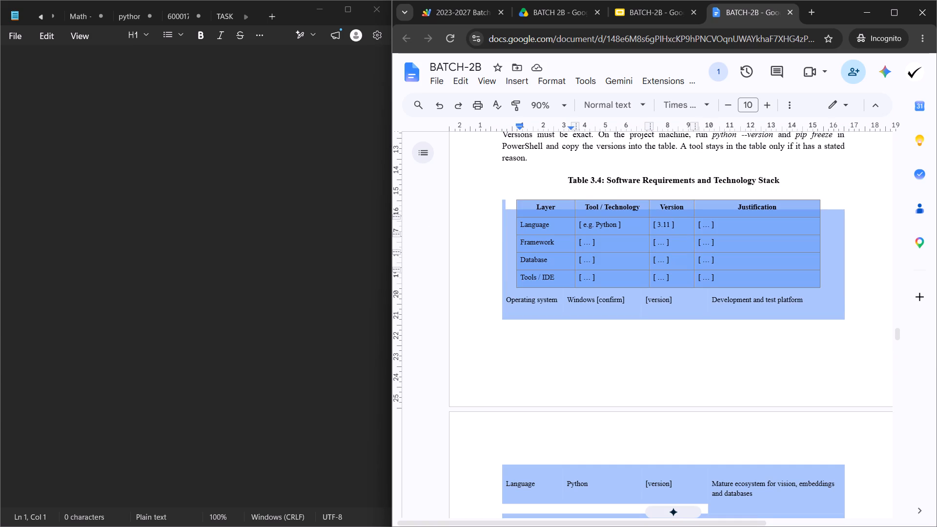
pyautogui.moveTo(716, 213); pyautogui.dragTo(716, 213)
pyautogui.click(812, 258)
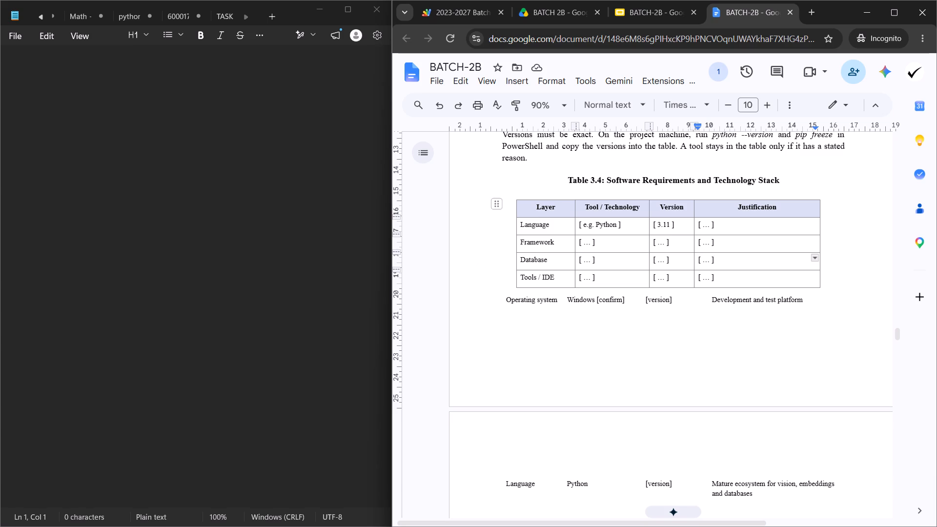
pyautogui.moveTo(443, 216); pyautogui.dragTo(784, 369)
pyautogui.scroll(-5, 784, 369)
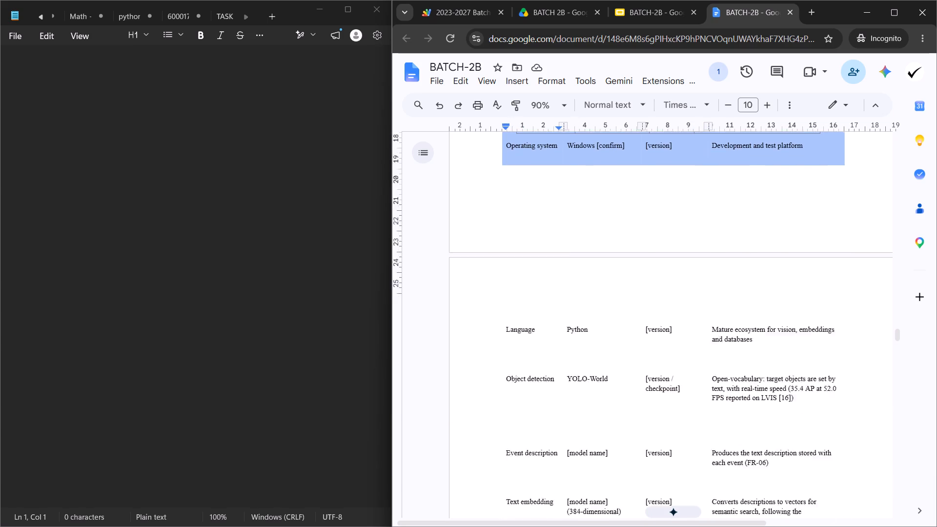
pyautogui.moveTo(784, 369); pyautogui.dragTo(781, 344)
pyautogui.scroll(-5, 784, 366)
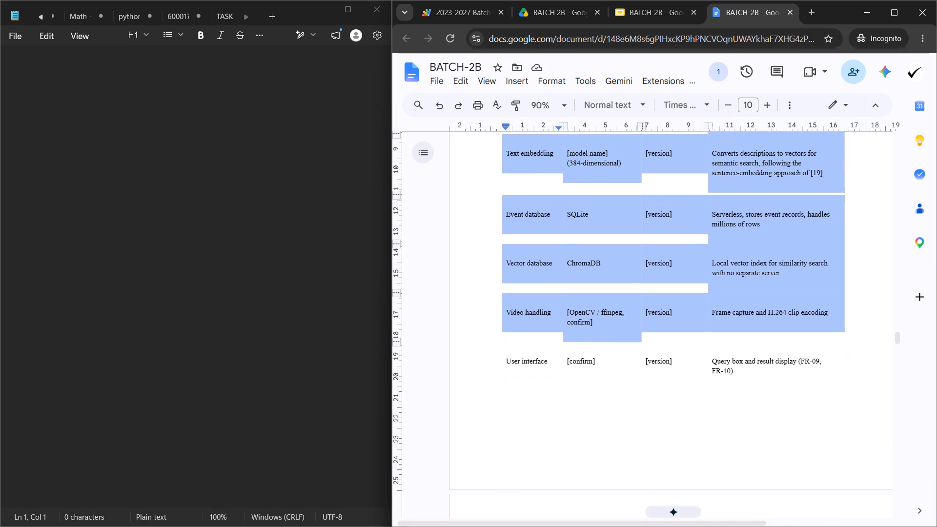
pyautogui.moveTo(781, 344); pyautogui.dragTo(786, 365)
pyautogui.hotkey('ctrl', 'c')
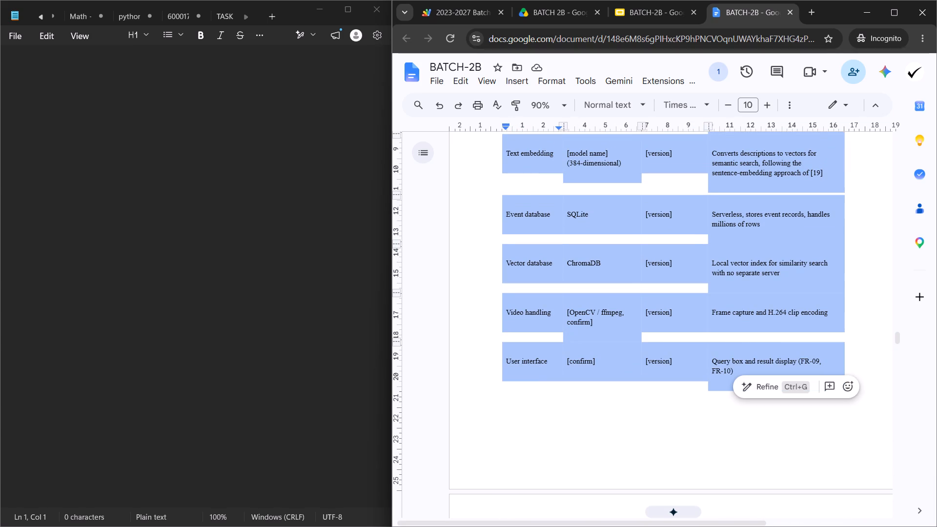
pyautogui.click(166, 144)
pyautogui.hotkey('ctrl', 'v')
# Copy "Operating system" from Notepad over "Language" in the first Layer cell of Table 3.4, without the trailing line break.
pyautogui.scroll(3, 209, 175)
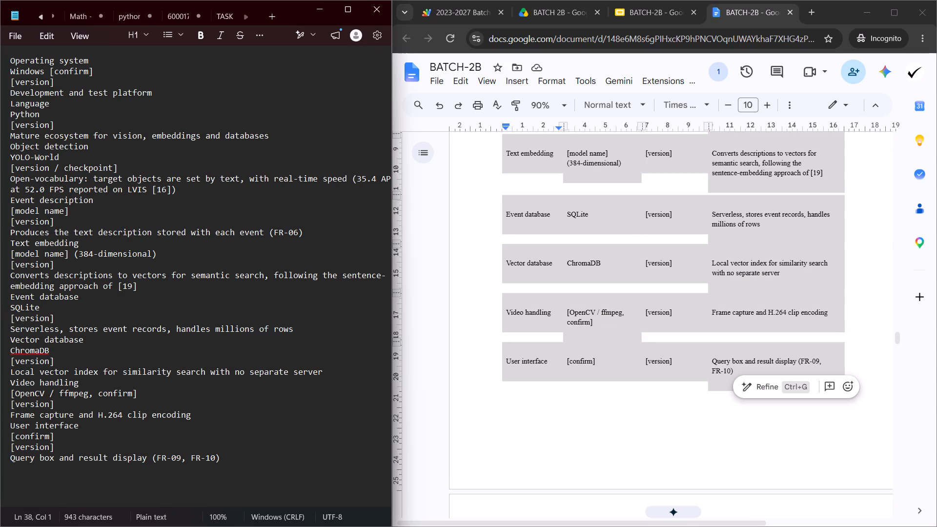
pyautogui.scroll(8, 662, 252)
pyautogui.scroll(2, 631, 284)
pyautogui.click(630, 324)
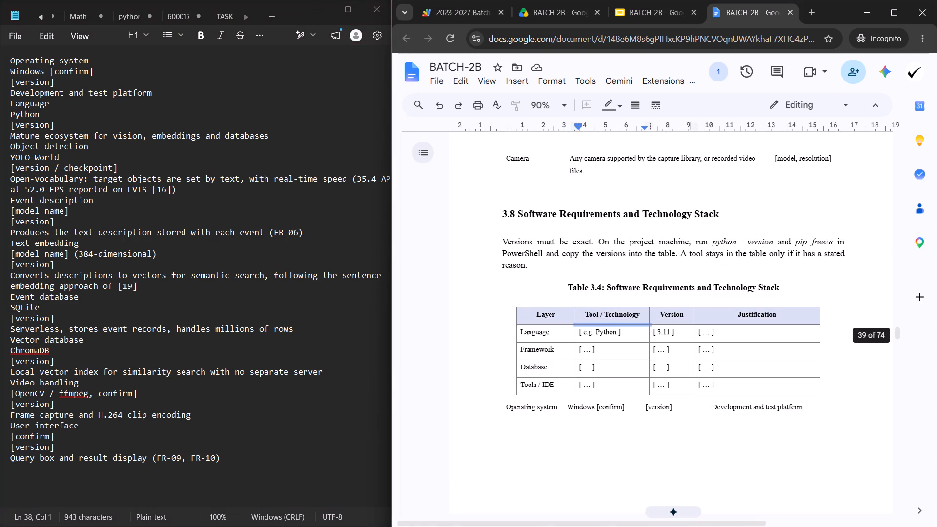
pyautogui.click(624, 335)
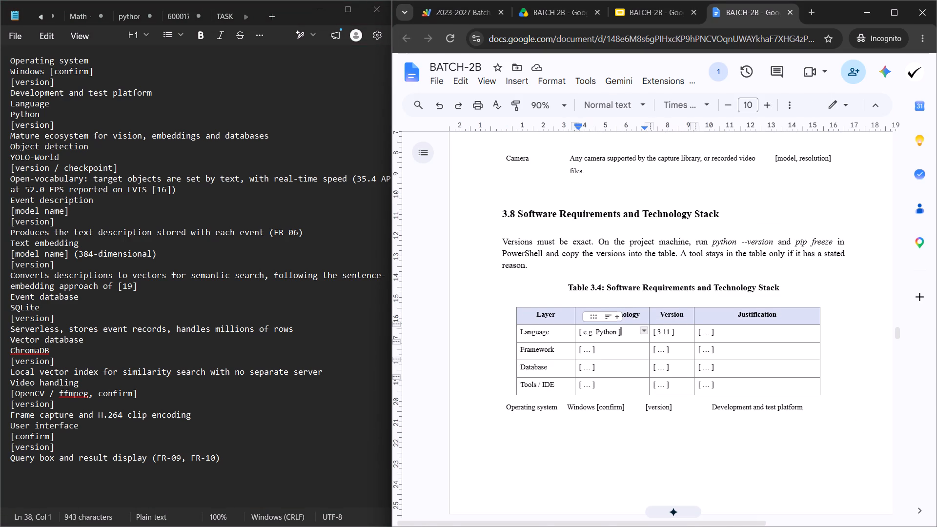
pyautogui.scroll(-3, 520, 391)
pyautogui.scroll(1, 528, 384)
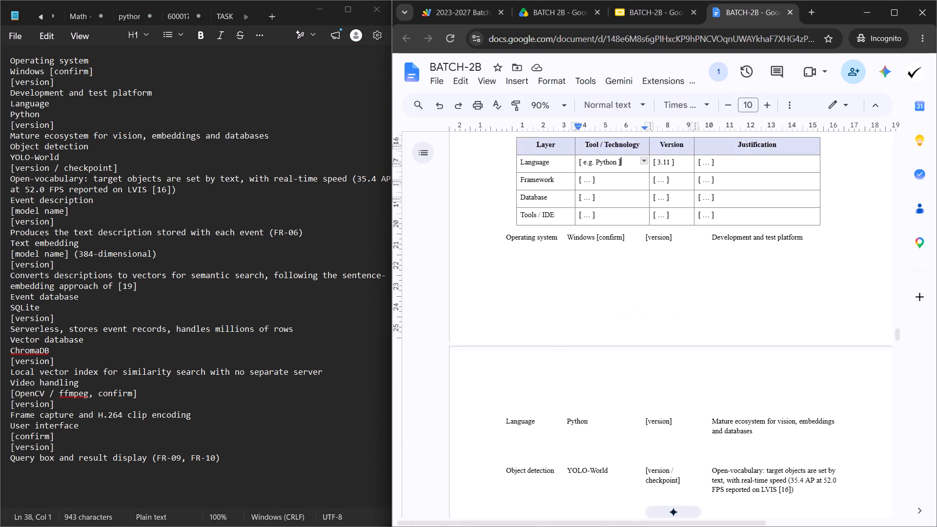
pyautogui.tripleClick(67, 58)
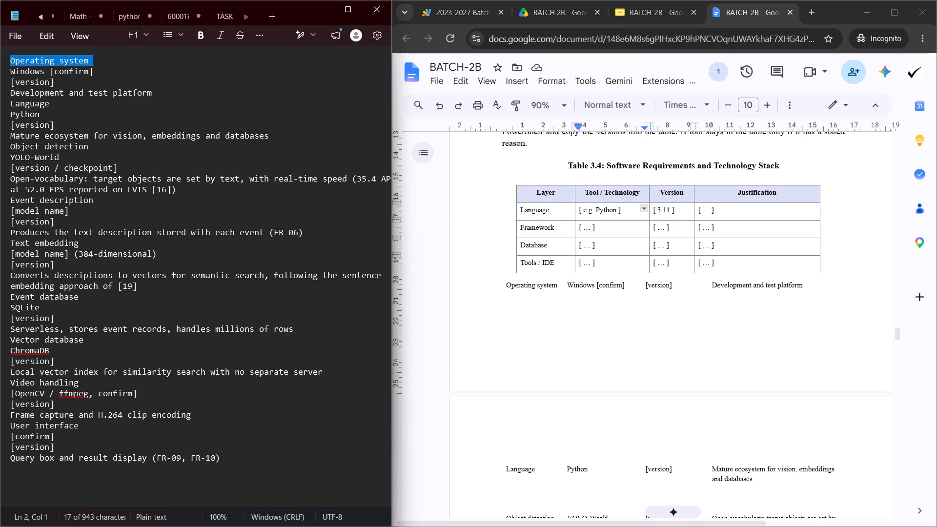
pyautogui.hotkey('ctrl', 'c')
pyautogui.scroll(1, 530, 230)
pyautogui.doubleClick(540, 273)
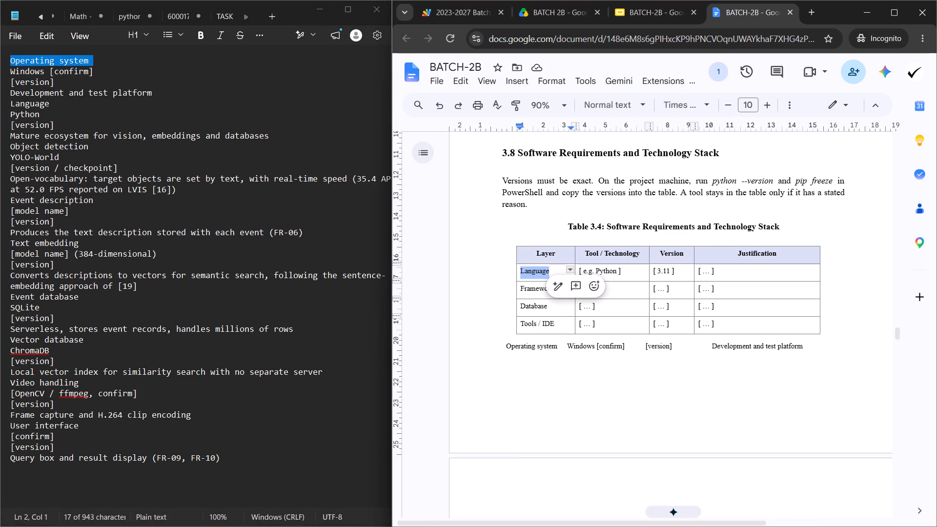
pyautogui.hotkey('ctrl', 'v')
pyautogui.press('BackSpace')
pyautogui.press('BackSpace')
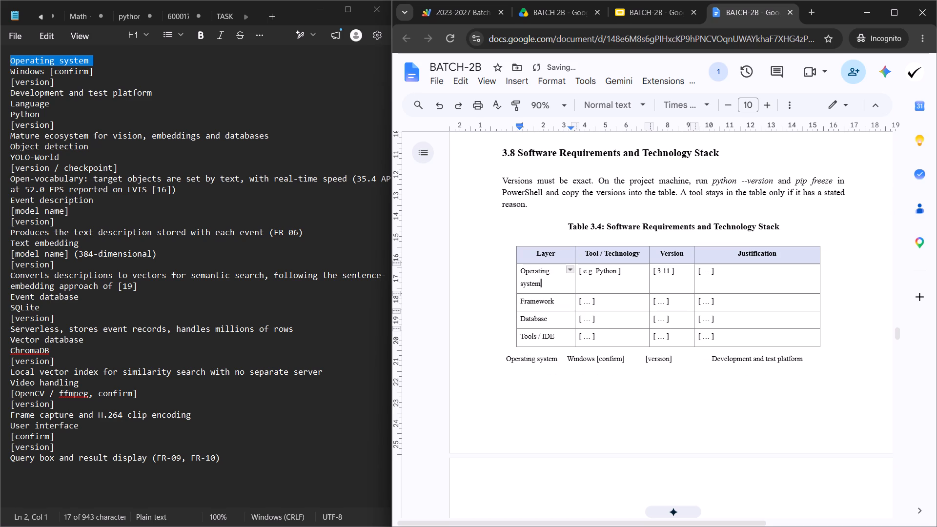
# Move "Windows" from the Notepad text over the placeholder in the Operating system row's Tool / Technology cell of Table 3.4.
pyautogui.doubleClick(40, 72)
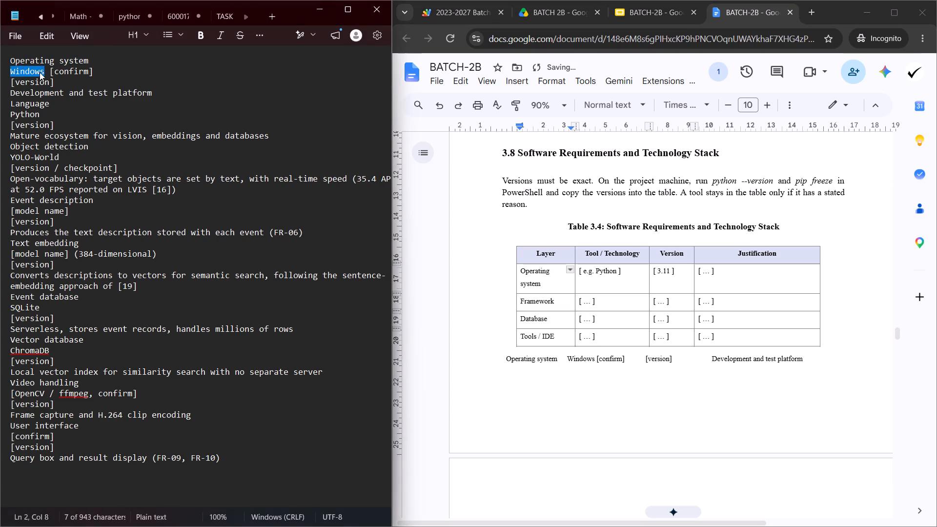
pyautogui.hotkey('ctrl', 'x')
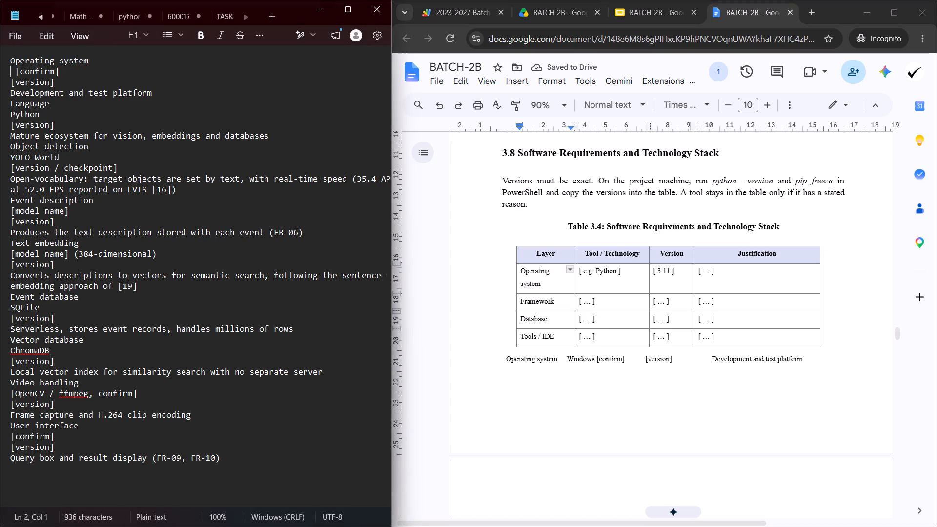
pyautogui.moveTo(623, 270); pyautogui.dragTo(579, 268)
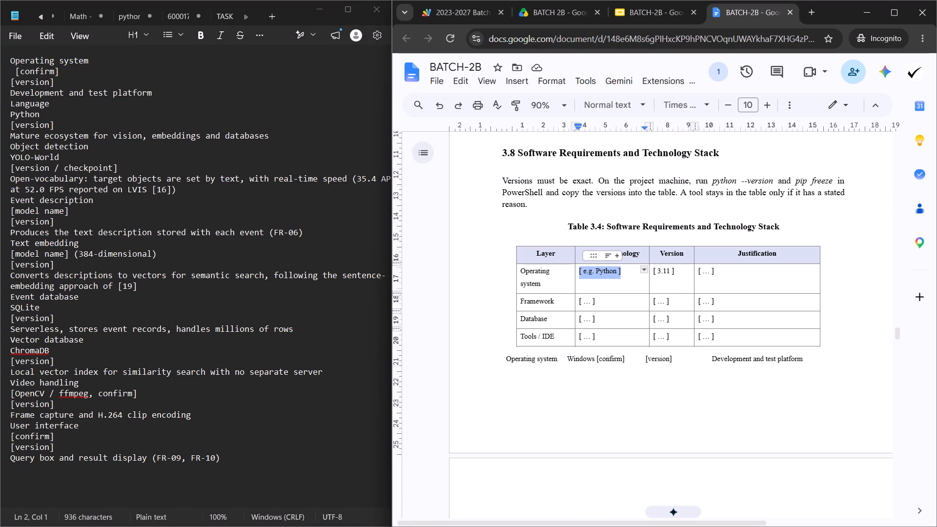
pyautogui.hotkey('ctrl', 'v')
pyautogui.click(594, 287)
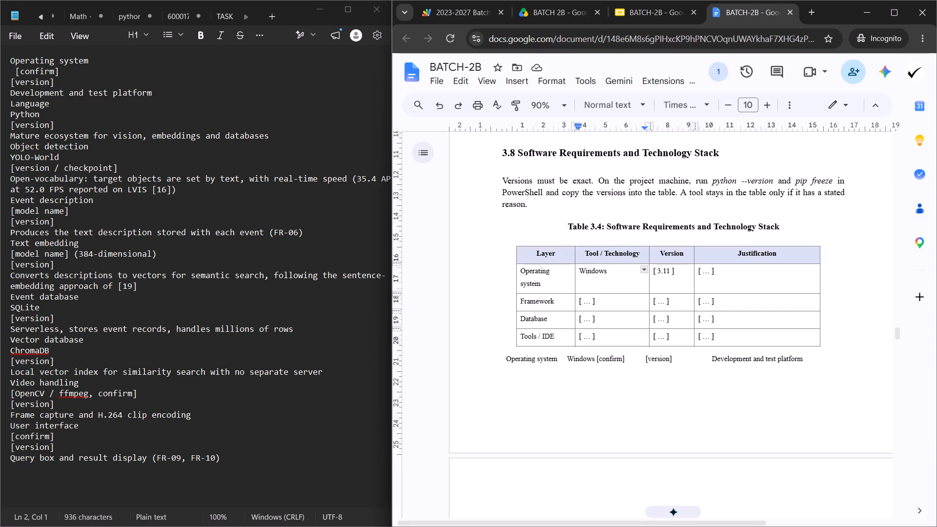
# Move "Development and test platform" from Notepad into the Operating system row's Justification cell, without the trailing line breaks.
pyautogui.scroll(-2, 553, 305)
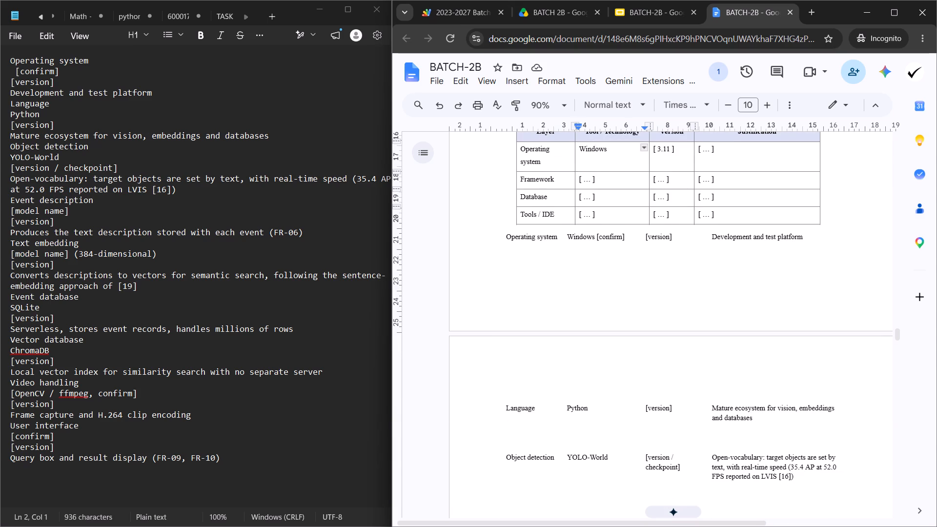
pyautogui.scroll(2, 535, 306)
pyautogui.tripleClick(98, 90)
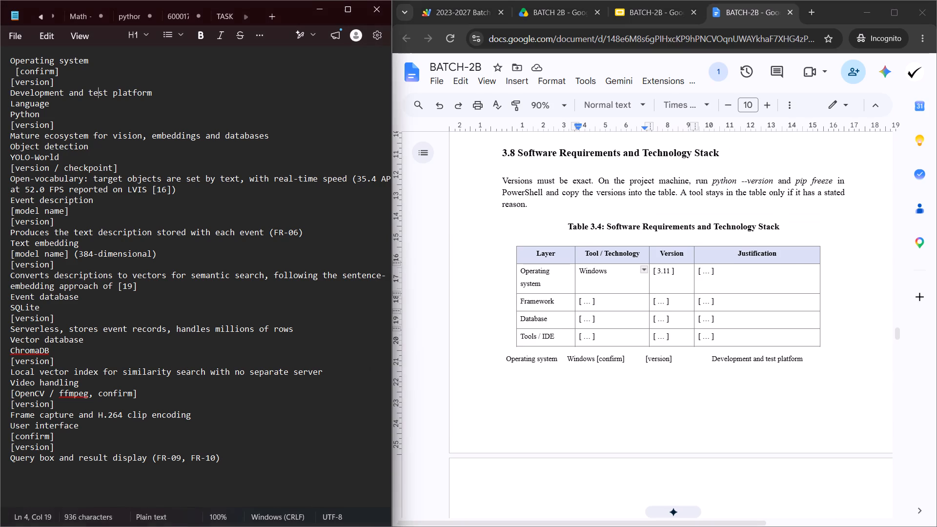
pyautogui.hotkey('ctrl', 'x')
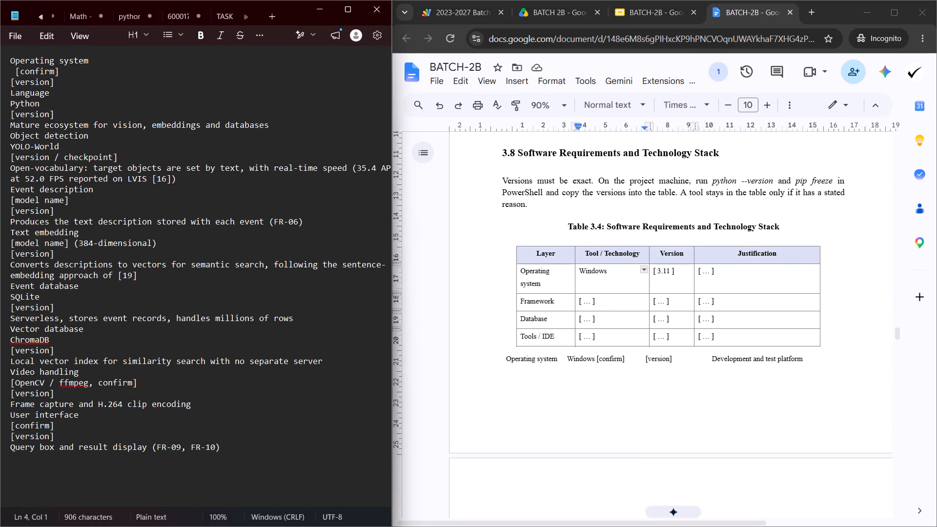
pyautogui.moveTo(728, 276); pyautogui.dragTo(699, 276)
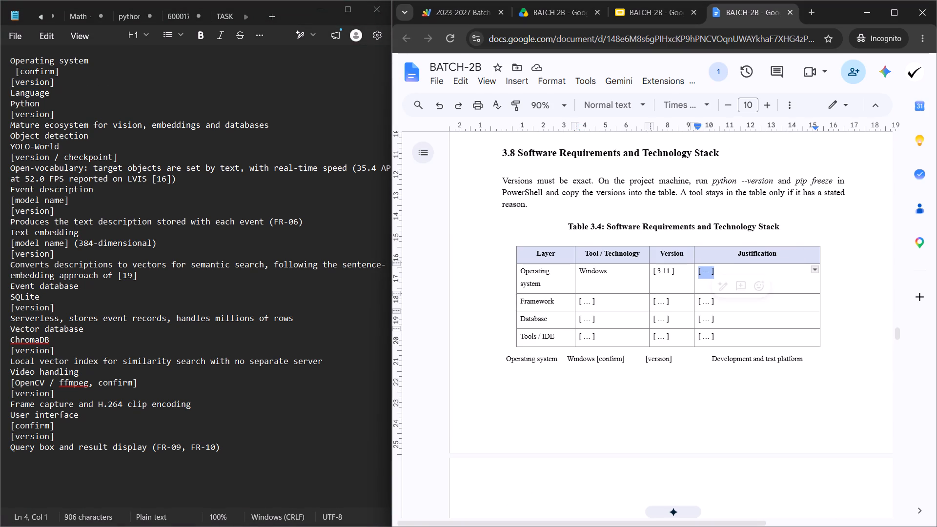
pyautogui.hotkey('ctrl', 'v')
pyautogui.press('BackSpace')
pyautogui.press('BackSpace')
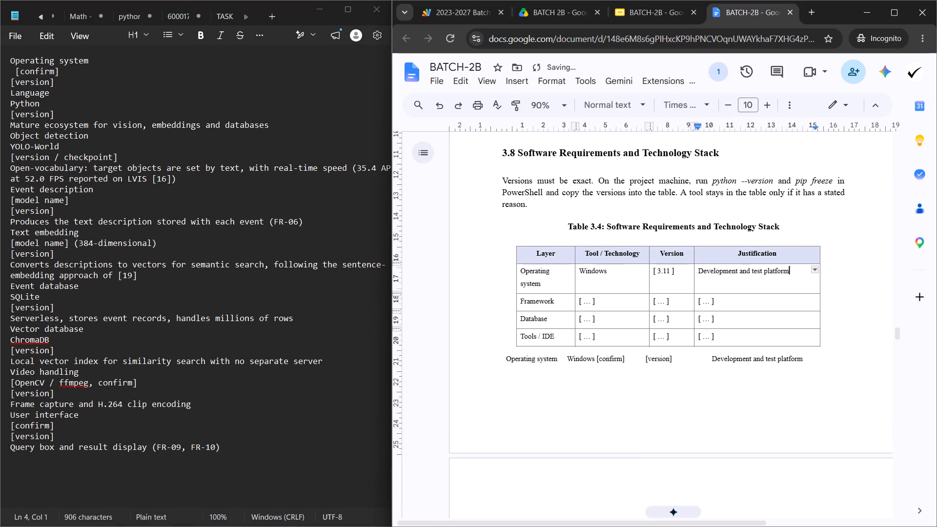
# In Notepad, delete the leftover Operating system, [confirm] and [version] lines so that the text starts with "Language".
pyautogui.moveTo(64, 80); pyautogui.dragTo(0, 57)
pyautogui.press('BackSpace')
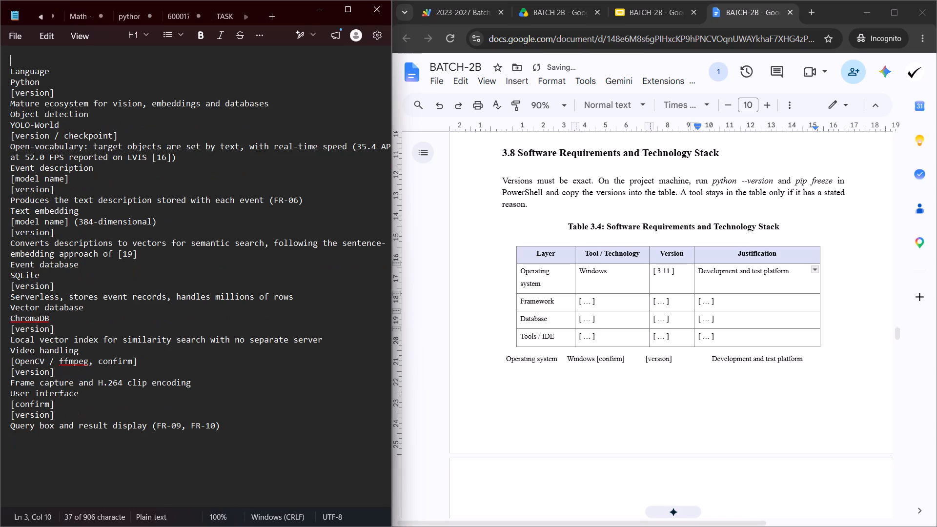
pyautogui.press('BackSpace')
pyautogui.press('Down')
pyautogui.press('Down')
pyautogui.press('BackSpace')
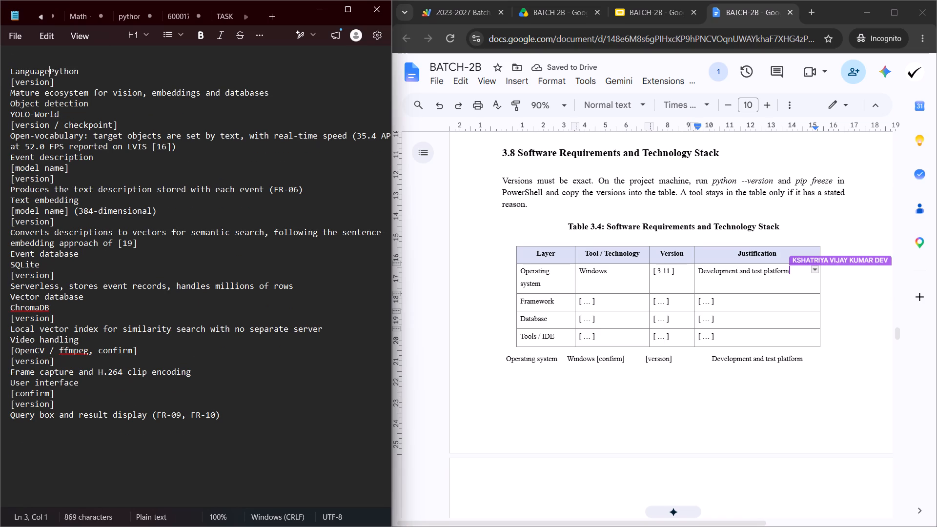
pyautogui.press('Return')
pyautogui.click(45, 61)
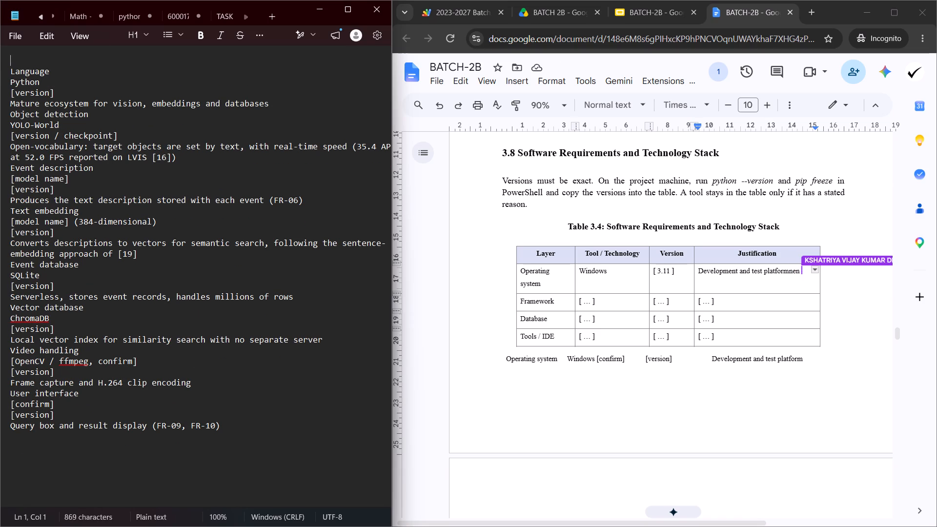
pyautogui.press('BackSpace')
pyautogui.press('Down')
pyautogui.press('BackSpace')
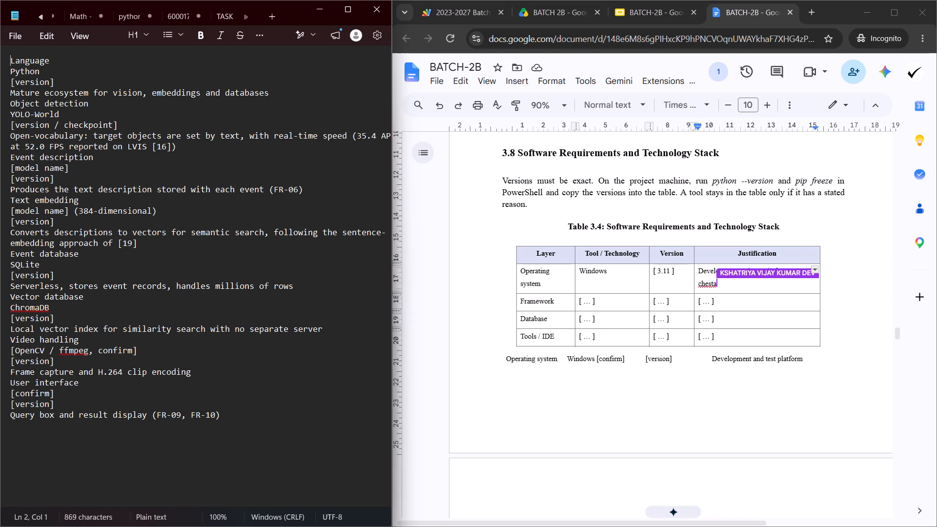
# Move "Language" from Notepad over "Framework" in the second Layer cell of Table 3.4.
pyautogui.doubleClick(33, 61)
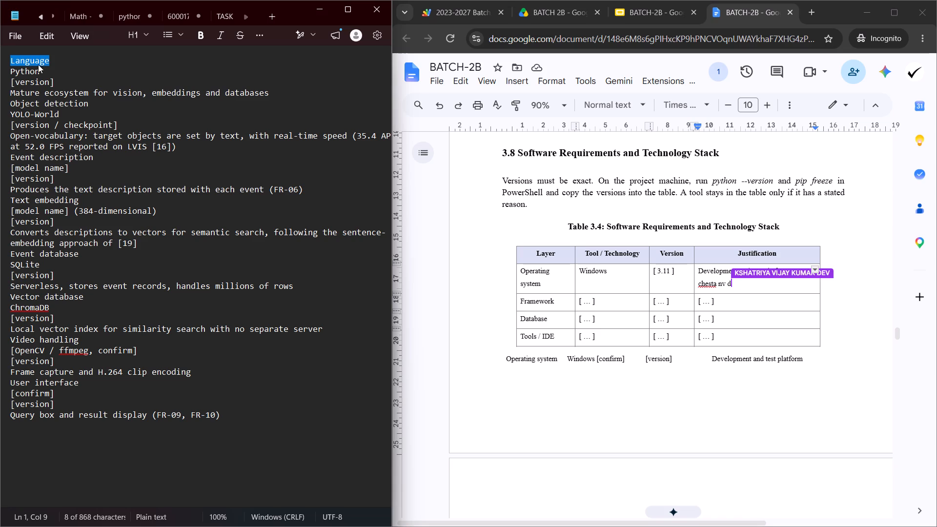
pyautogui.hotkey('ctrl', 'x')
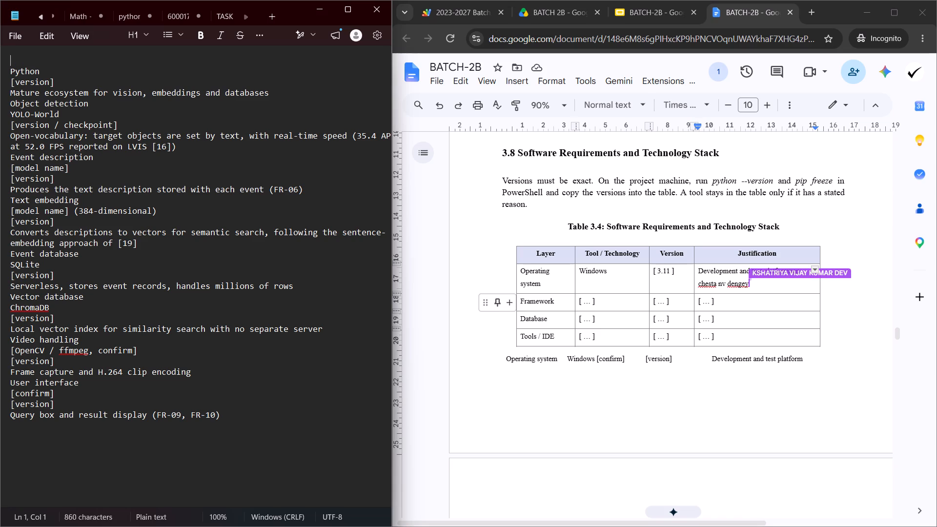
pyautogui.doubleClick(539, 301)
pyautogui.hotkey('ctrl', 'v')
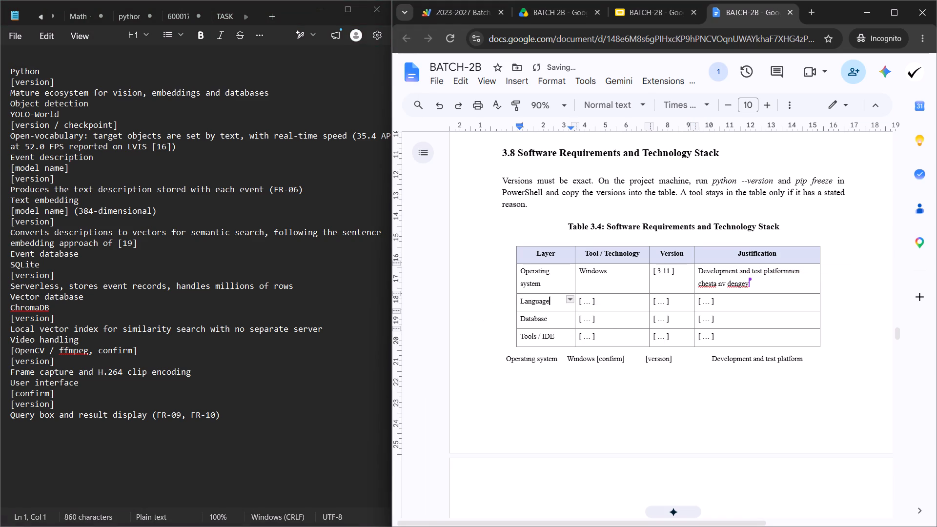
# Move "Python" from Notepad over the placeholder in the Language row's Tool / Technology cell.
pyautogui.doubleClick(21, 67)
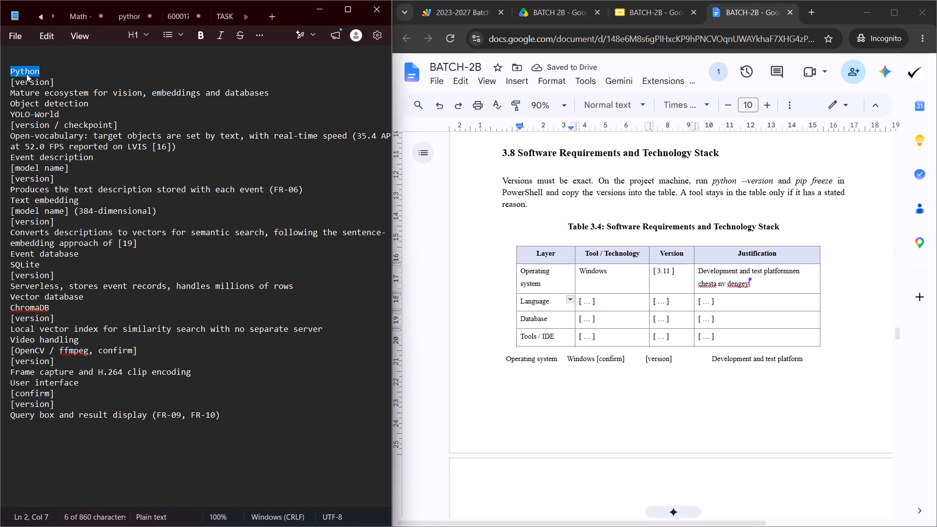
pyautogui.hotkey('ctrl', 'x')
pyautogui.doubleClick(589, 304)
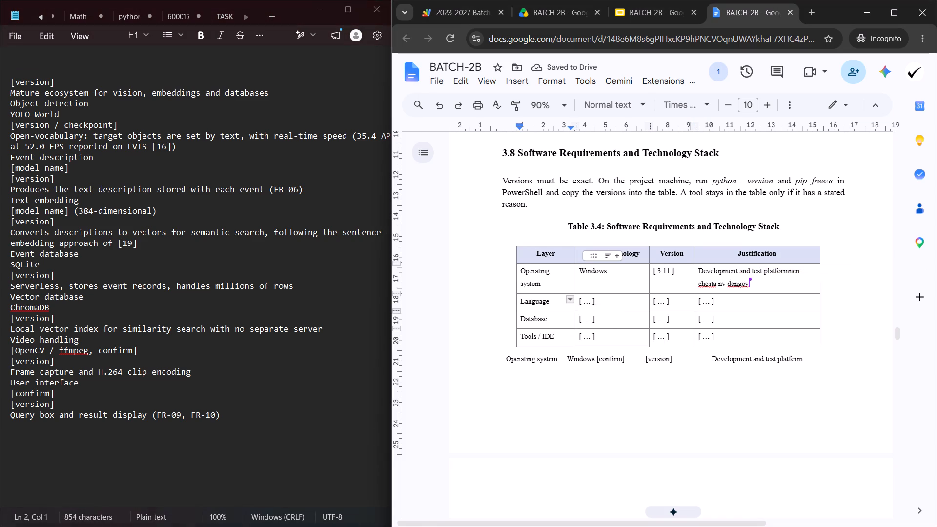
pyautogui.click(589, 304)
pyautogui.hotkey('ctrl', 'v')
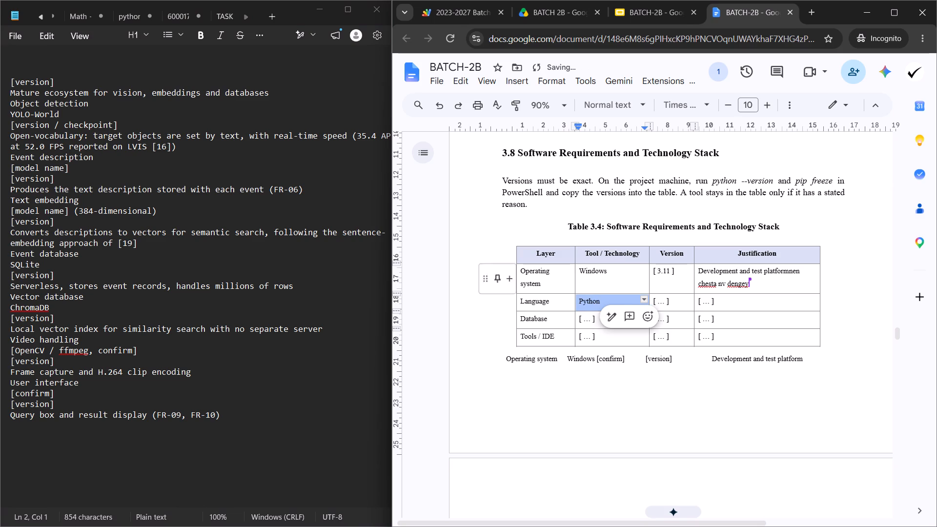
# Open the BATCH-2B document's version history to check the recent editors and return to Table 3.4.
pyautogui.scroll(-1, 774, 297)
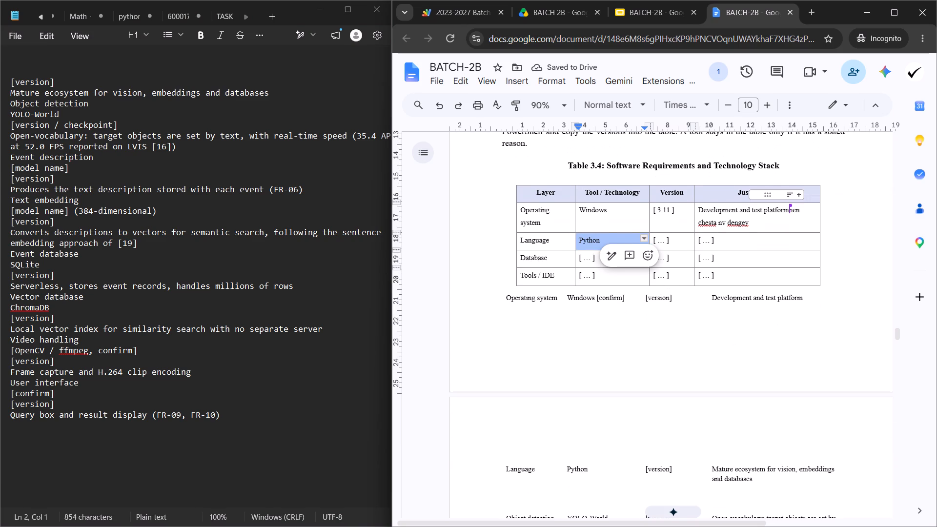
pyautogui.scroll(1, 772, 333)
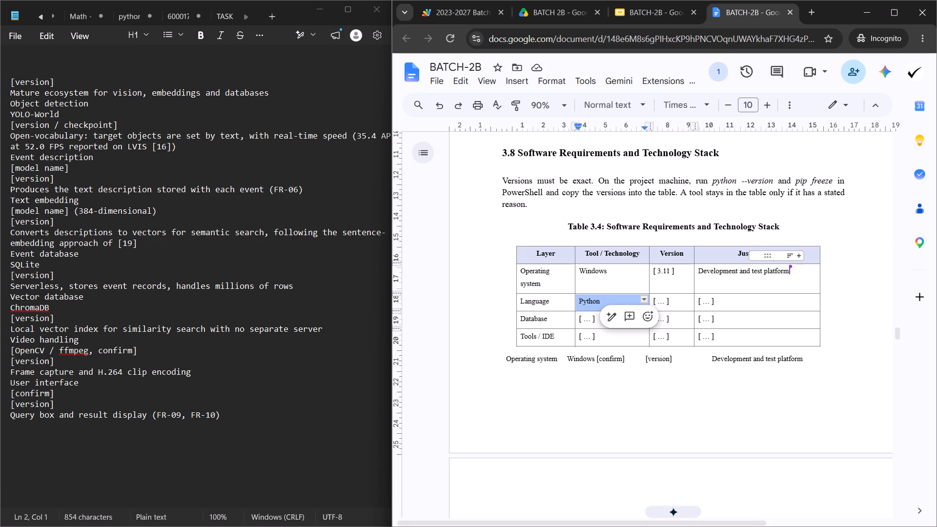
pyautogui.click(754, 305)
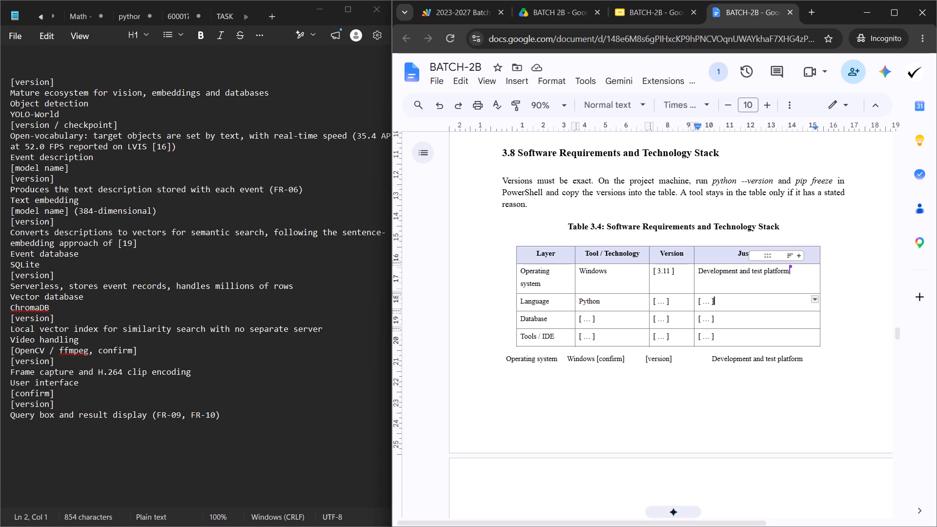
pyautogui.click(748, 64)
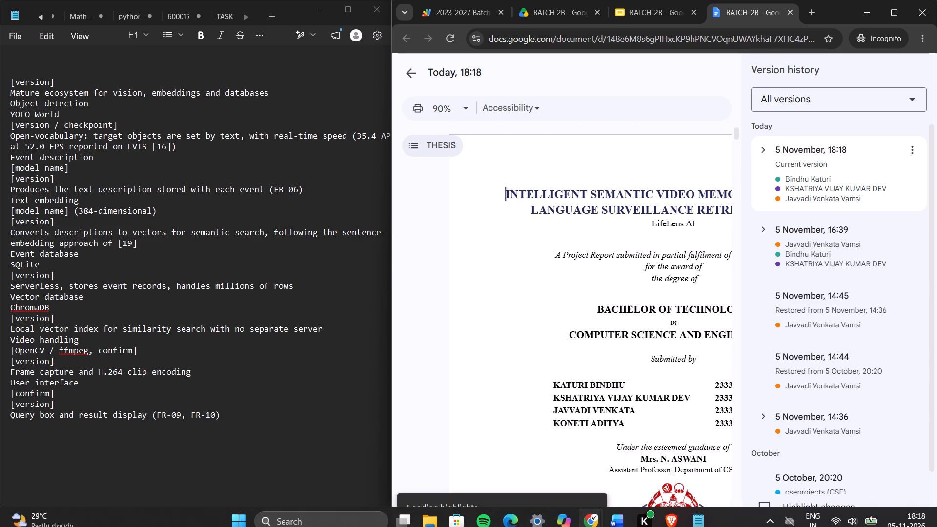
pyautogui.click(413, 70)
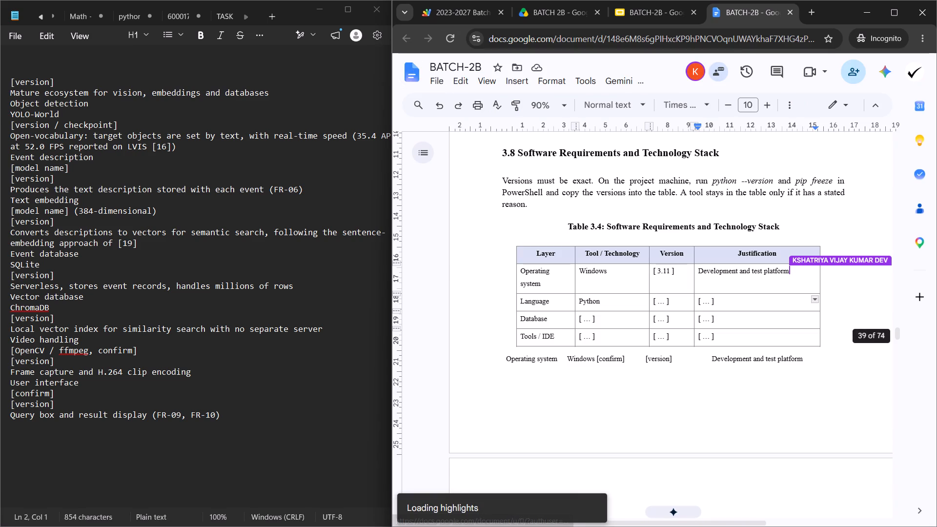
pyautogui.click(736, 284)
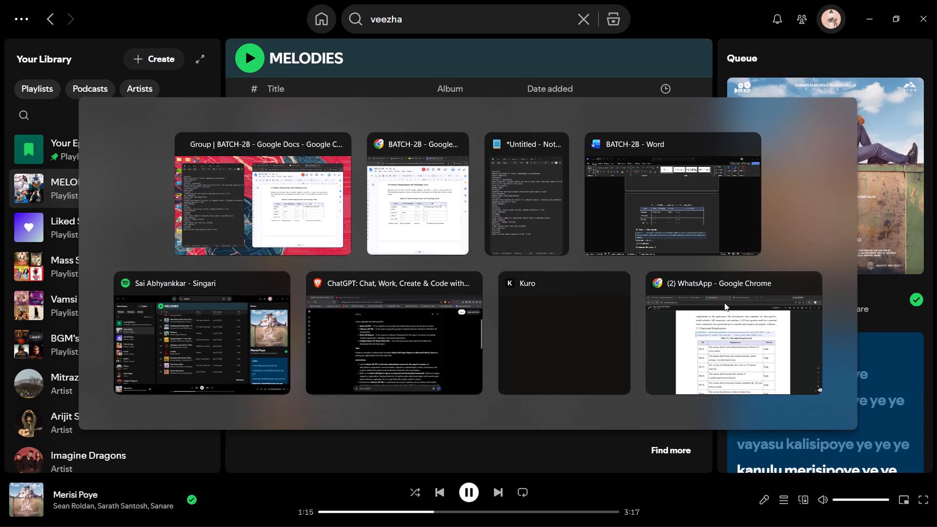
# Pause the music playing in Spotify.
pyautogui.click(468, 490)
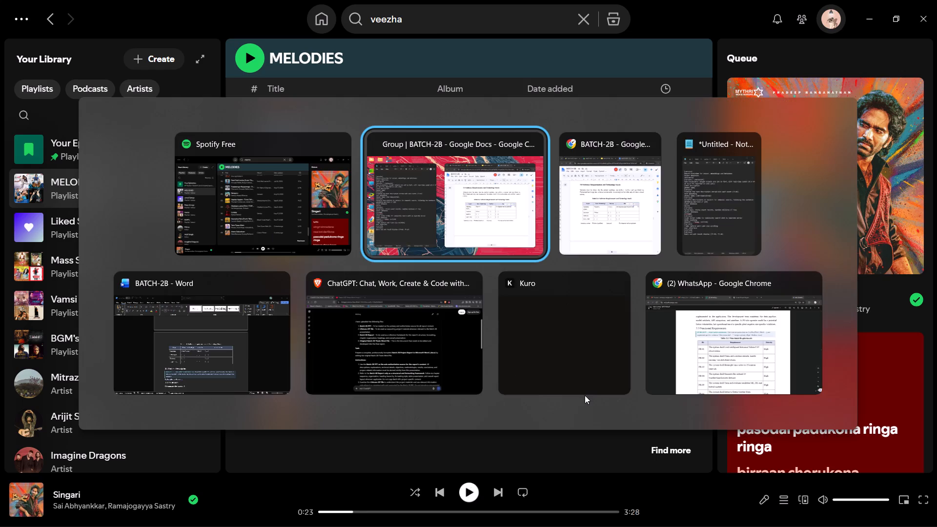
# Back in Google Docs, review section 3.7 with Table 3.3 and its old borderless table, down to Table 3.4.
pyautogui.scroll(10, 690, 301)
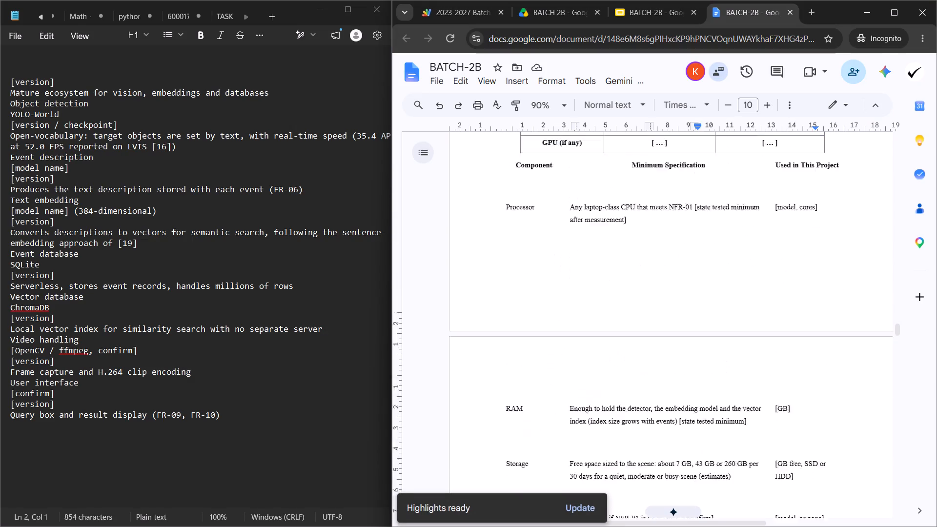
pyautogui.scroll(2, 695, 314)
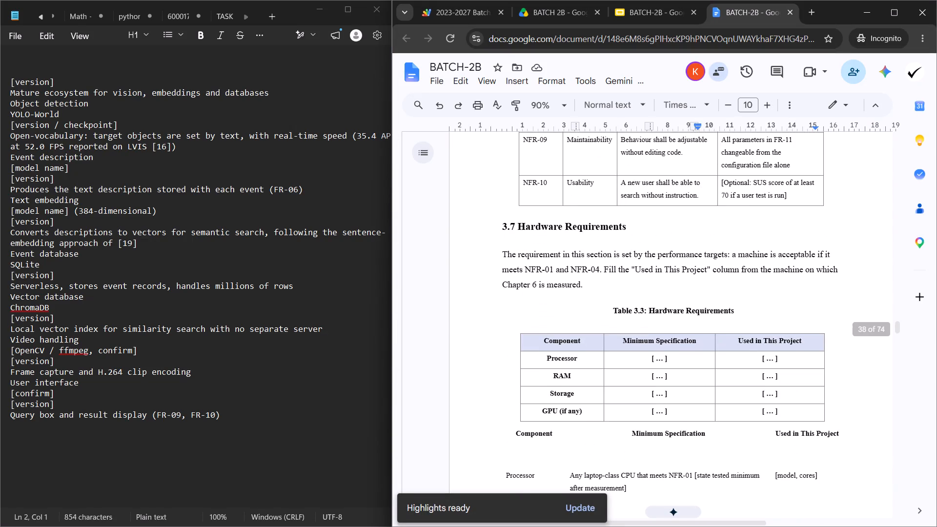
pyautogui.scroll(-2, 695, 313)
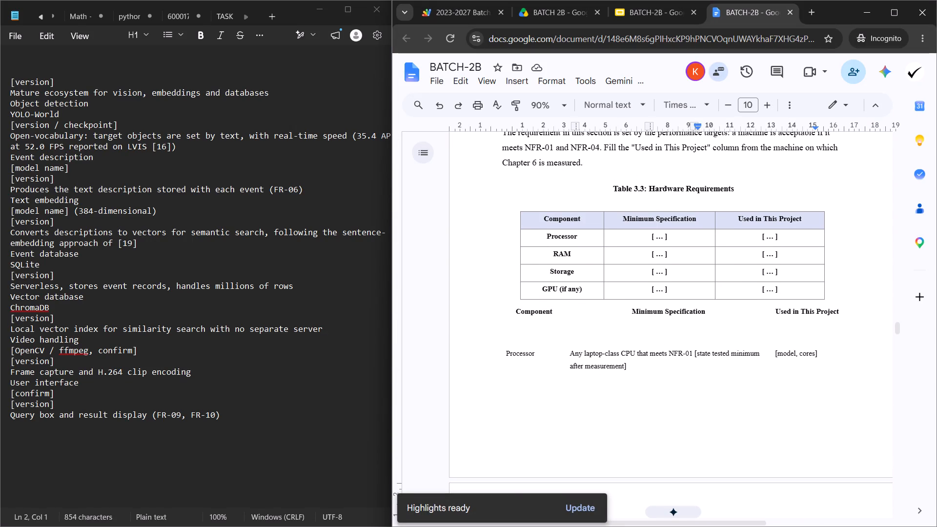
pyautogui.scroll(1, 753, 302)
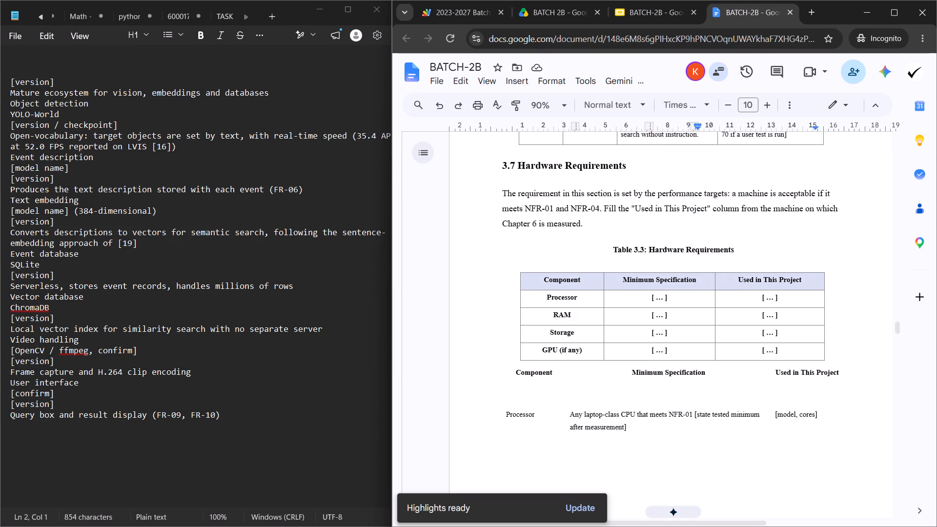
pyautogui.scroll(-1, 743, 308)
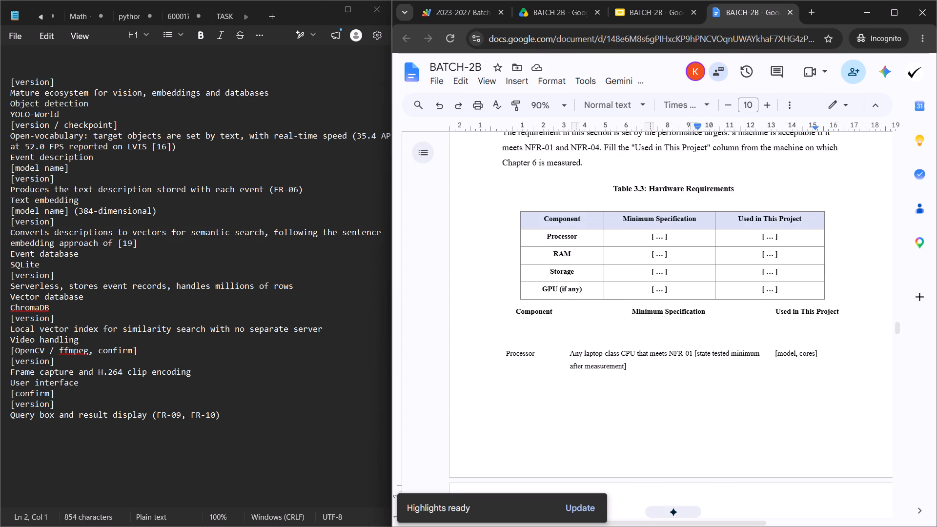
pyautogui.scroll(-7, 742, 308)
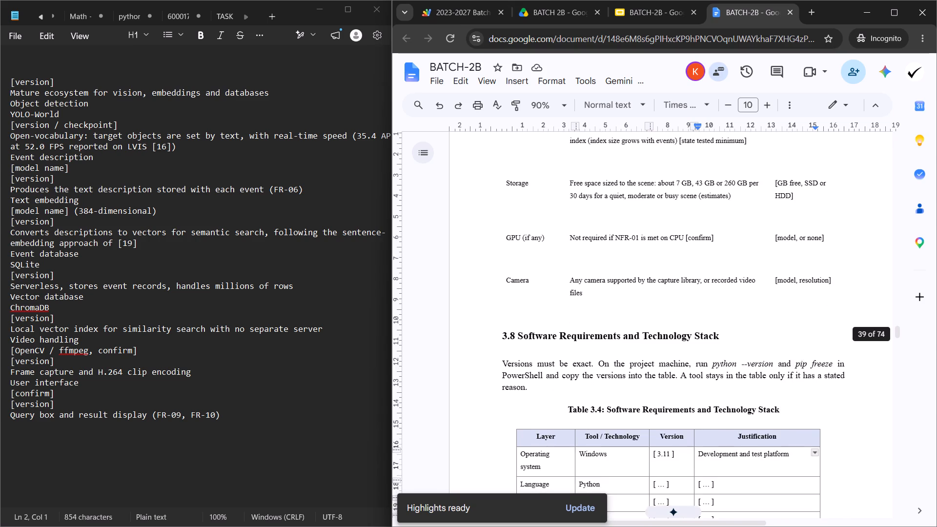
pyautogui.scroll(-3, 746, 305)
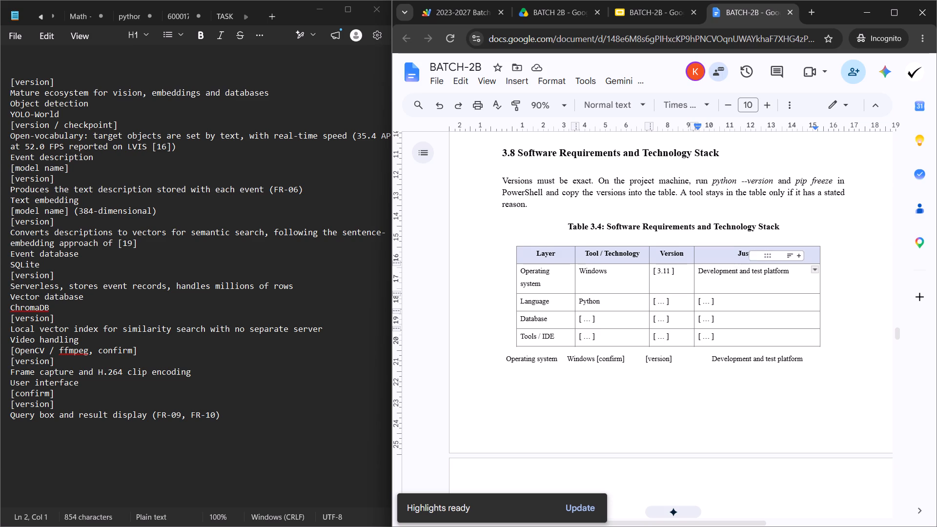
# Move "Mature ecosystem for vision, embeddings and databases" from Notepad over the placeholder in the Language row's Justification cell.
pyautogui.scroll(-1, 789, 345)
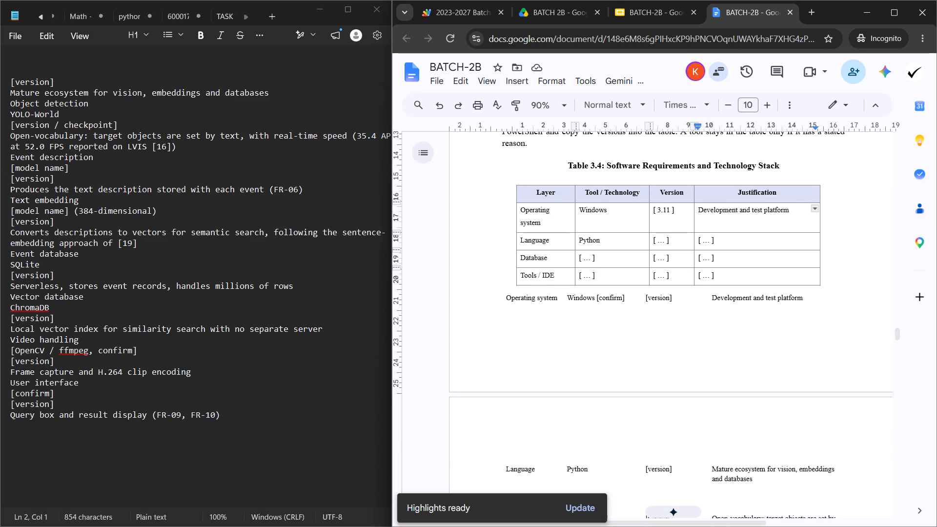
pyautogui.tripleClick(65, 91)
pyautogui.hotkey('ctrl', 'x')
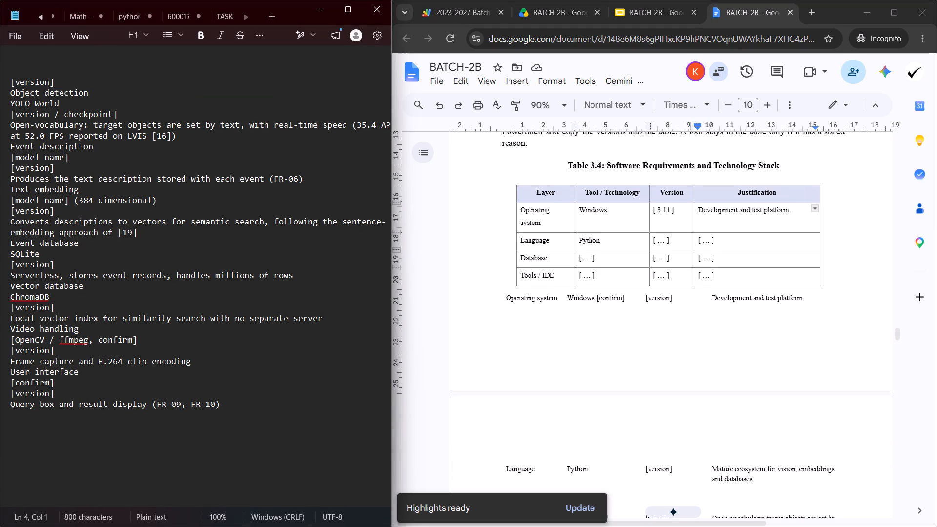
pyautogui.moveTo(727, 242); pyautogui.dragTo(696, 241)
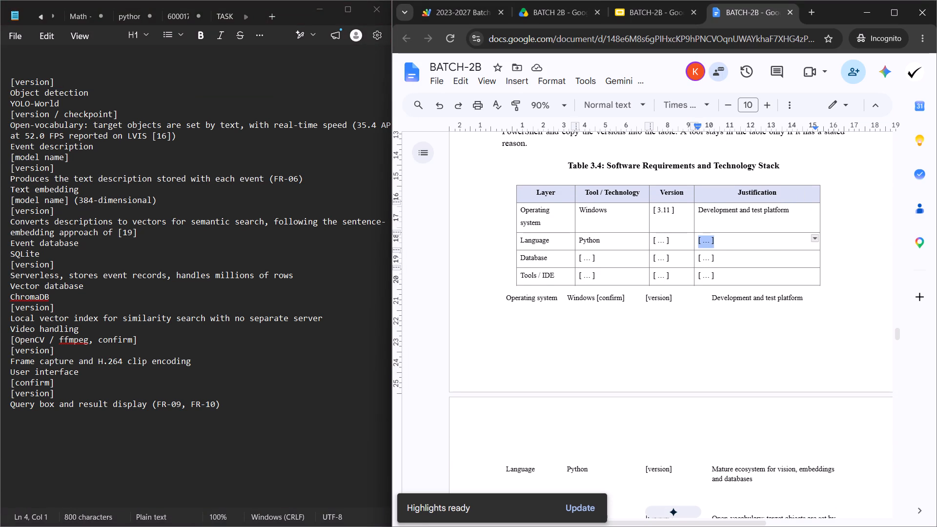
pyautogui.hotkey('ctrl', 'v')
pyautogui.press('BackSpace')
pyautogui.press('BackSpace')
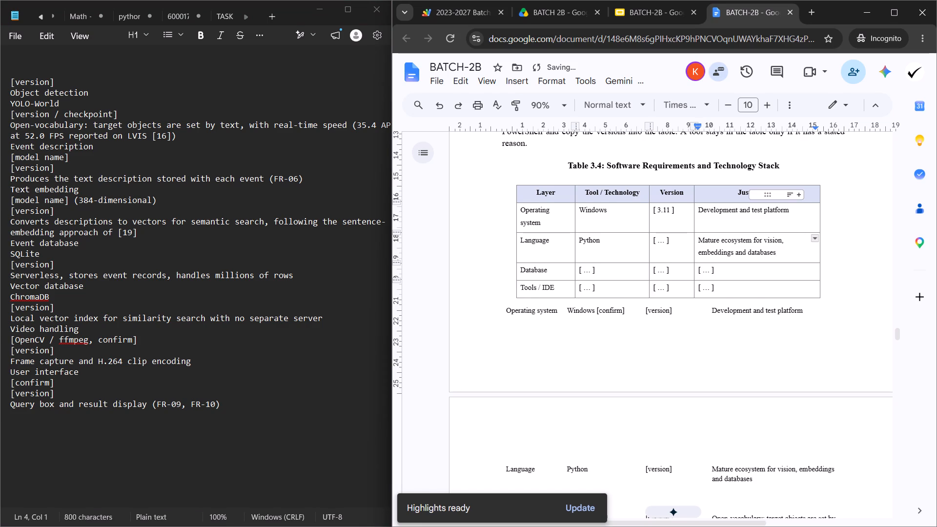
# Move "Object detection" from Notepad over the placeholder in the Database row's Tool / Technology cell of Table 3.4.
pyautogui.scroll(-1, 735, 316)
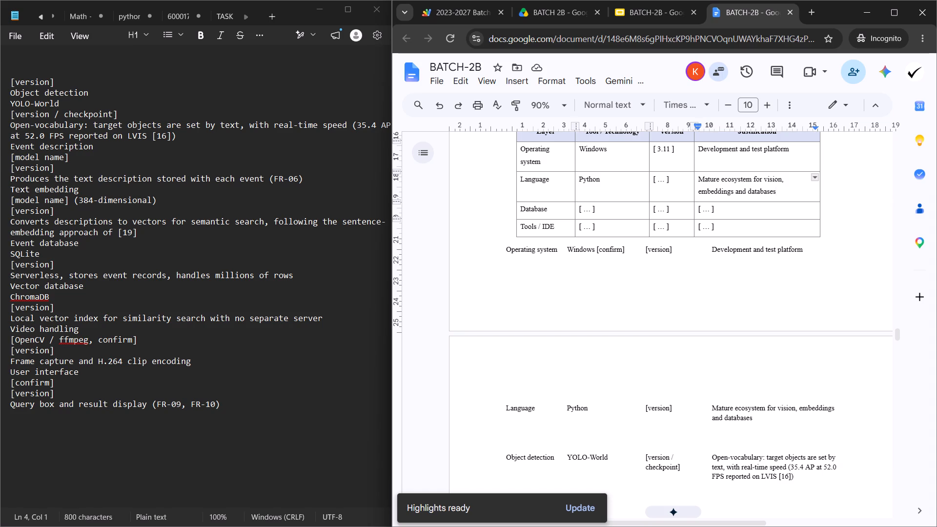
pyautogui.tripleClick(36, 94)
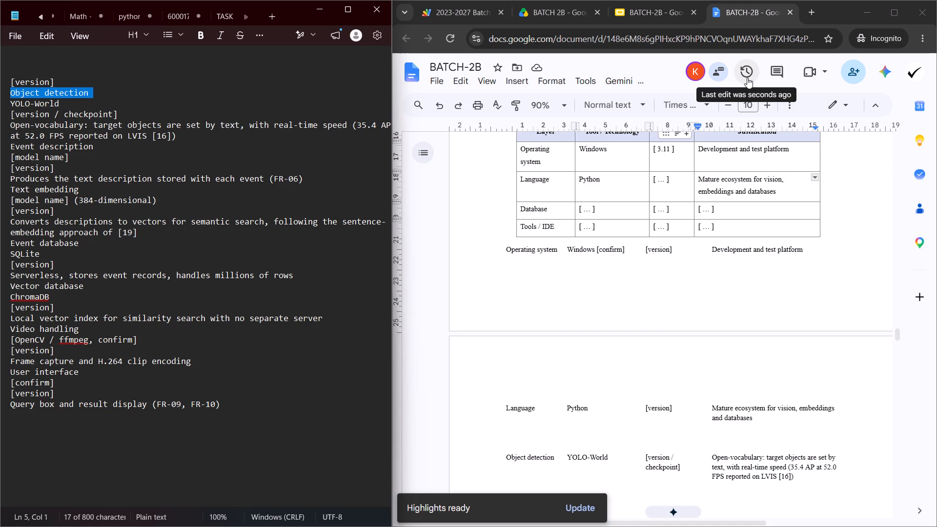
pyautogui.hotkey('ctrl', 'x')
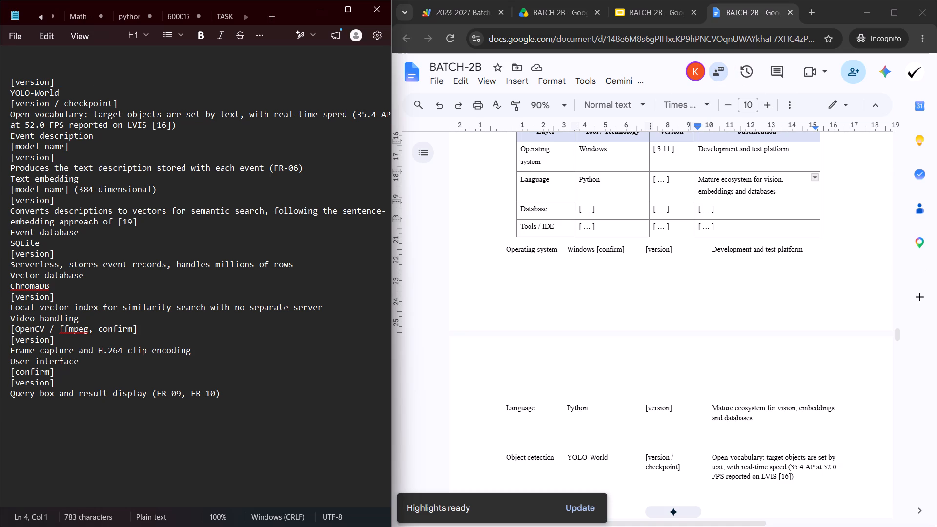
pyautogui.moveTo(610, 207); pyautogui.dragTo(578, 207)
pyautogui.hotkey('ctrl', 'v')
pyautogui.press('BackSpace')
pyautogui.press('BackSpace')
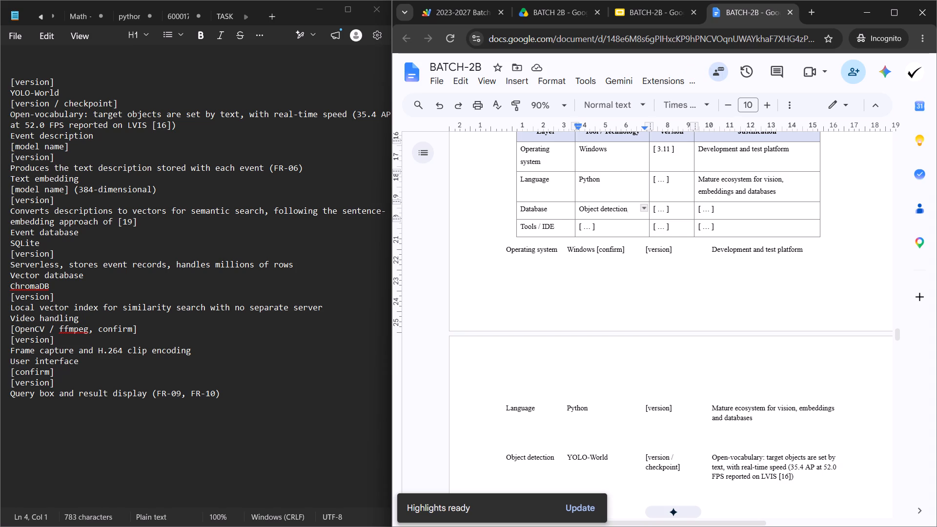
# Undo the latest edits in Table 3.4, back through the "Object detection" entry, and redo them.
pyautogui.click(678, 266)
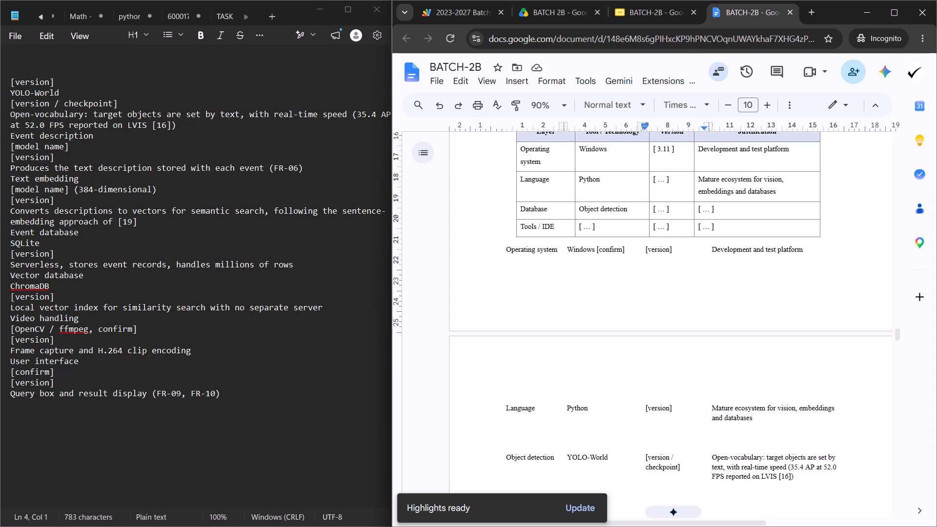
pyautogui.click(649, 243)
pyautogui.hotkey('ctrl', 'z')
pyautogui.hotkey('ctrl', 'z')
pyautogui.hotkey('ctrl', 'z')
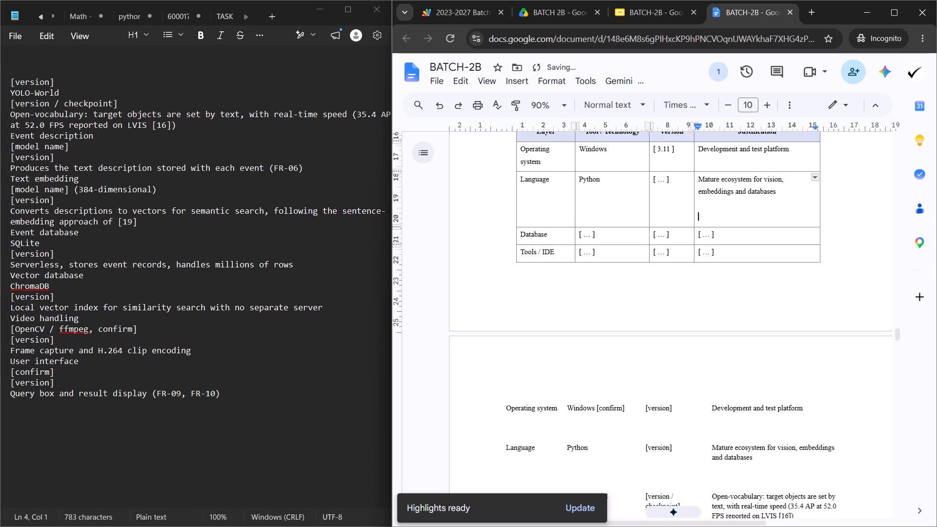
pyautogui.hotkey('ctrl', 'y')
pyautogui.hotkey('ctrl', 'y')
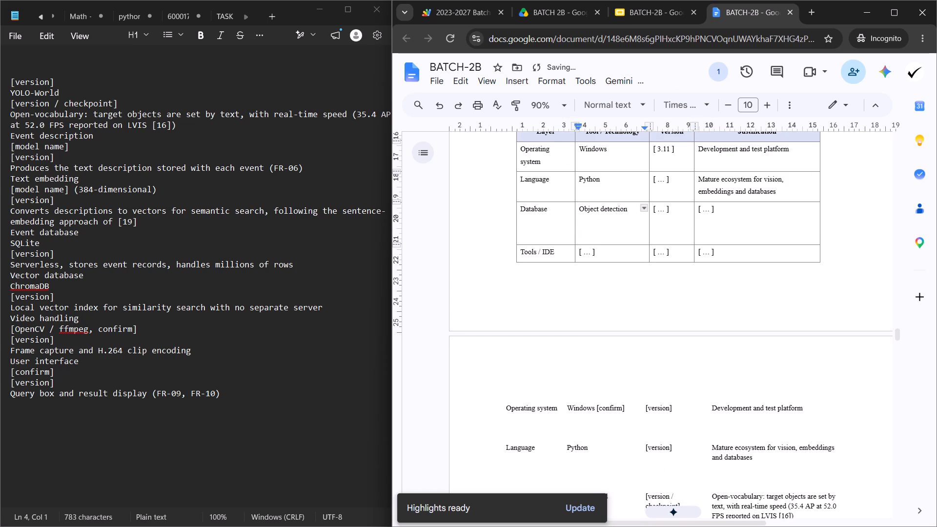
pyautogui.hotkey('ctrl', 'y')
# Move "Object detection" from the Tool / Technology cell into the Layer cell of the same row, replacing "Database".
pyautogui.tripleClick(612, 209)
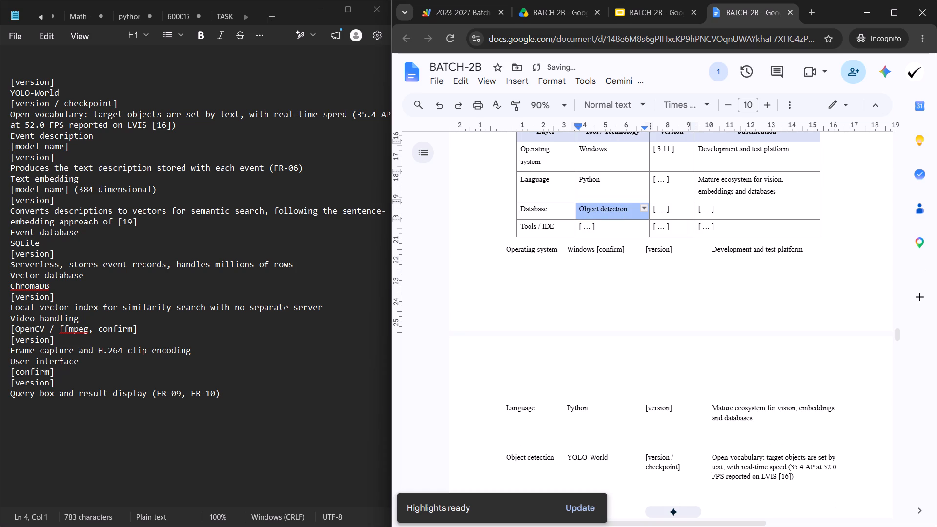
pyautogui.hotkey('ctrl', 'x')
pyautogui.doubleClick(526, 210)
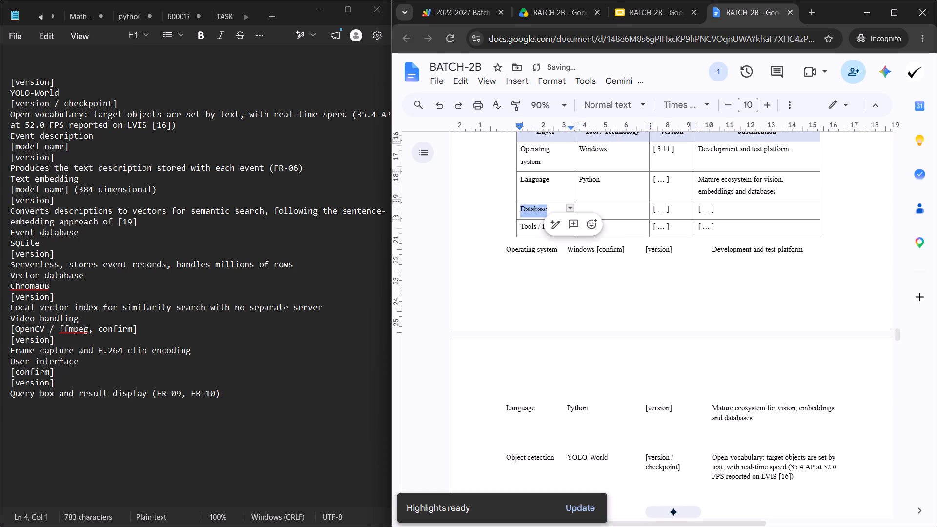
pyautogui.hotkey('ctrl', 'v')
# Review the preceding tables from Table 3.4 up to section 3.4 Users and Stakeholders and back down through section 3.7.
pyautogui.scroll(3, 629, 396)
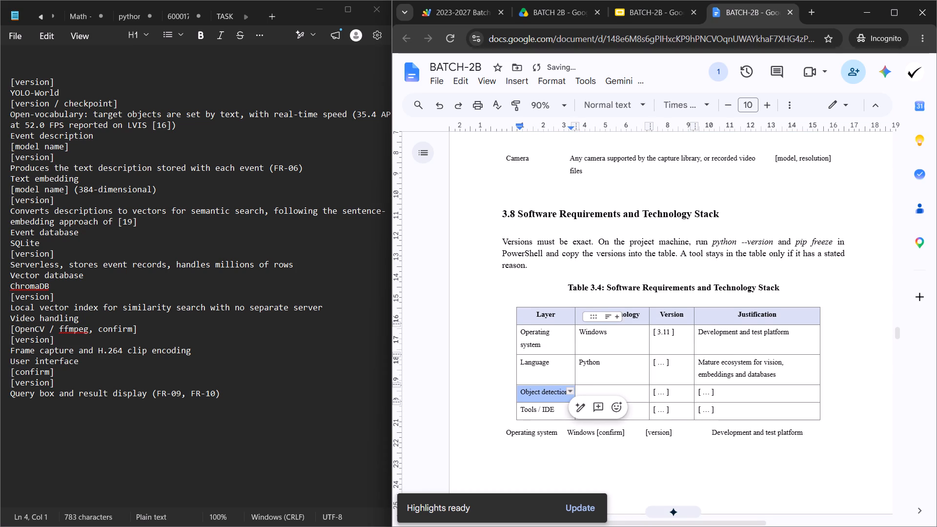
pyautogui.scroll(11, 539, 322)
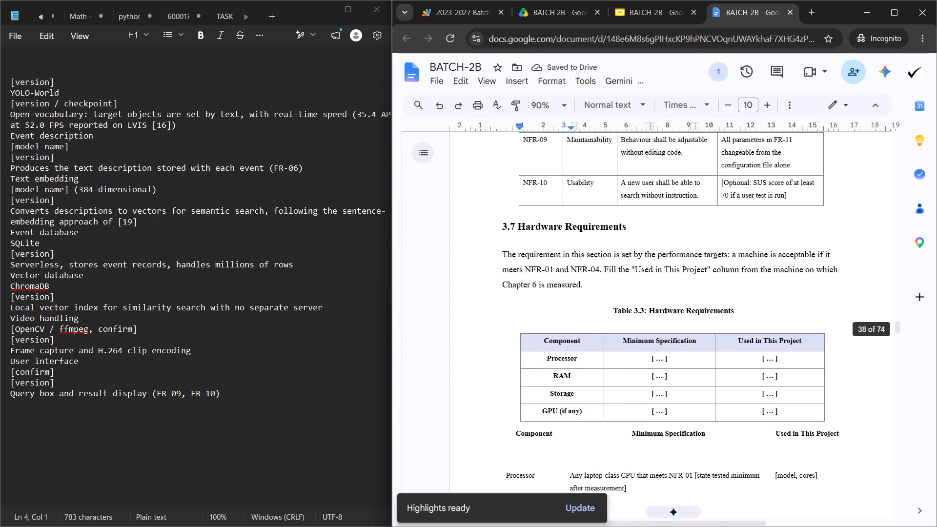
pyautogui.scroll(6, 520, 317)
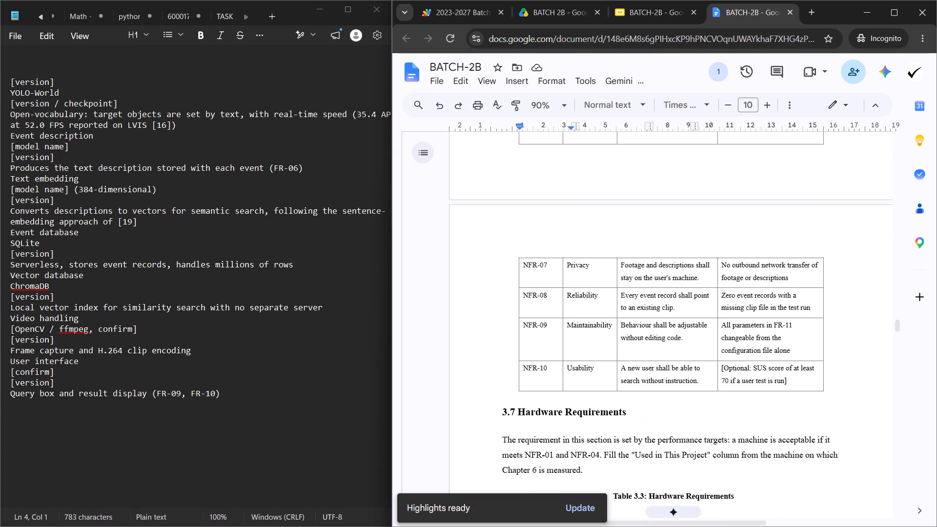
pyautogui.scroll(15, 488, 323)
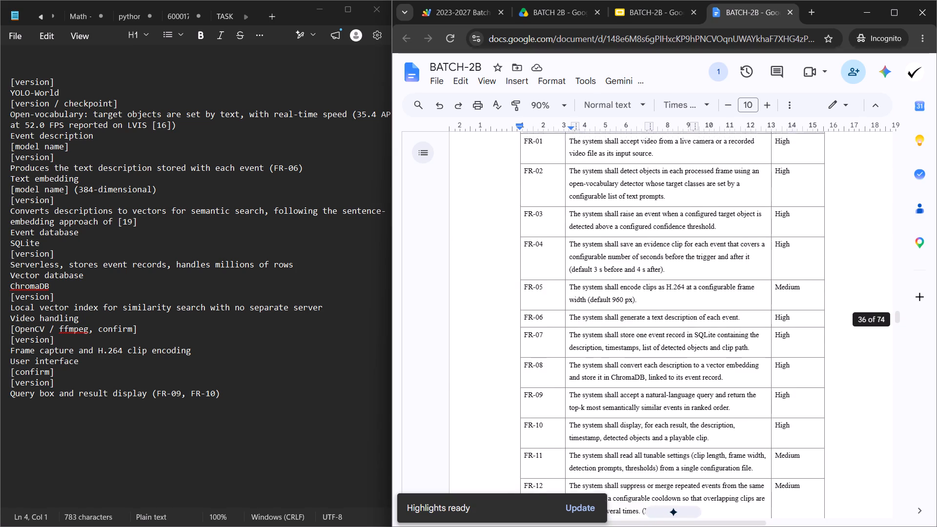
pyautogui.scroll(8, 494, 347)
pyautogui.scroll(-3, 498, 365)
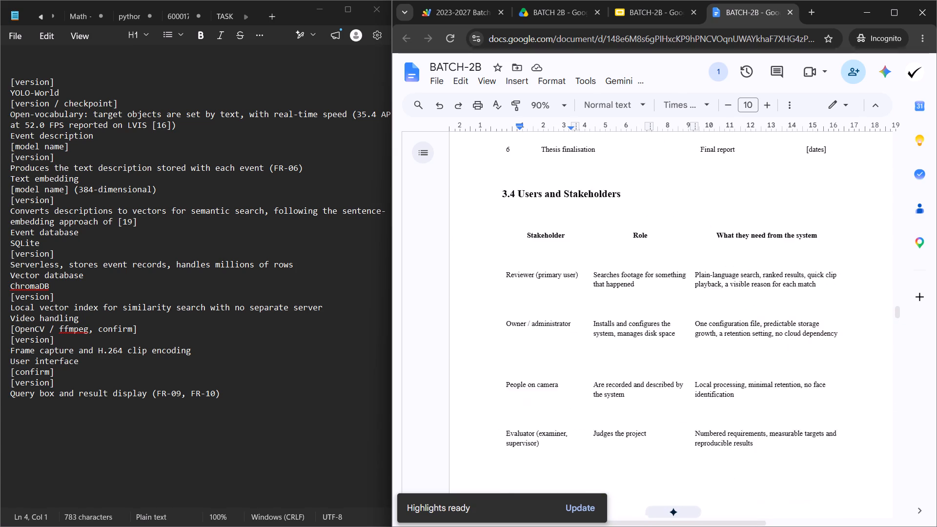
pyautogui.scroll(-17, 498, 372)
pyautogui.scroll(-8, 499, 377)
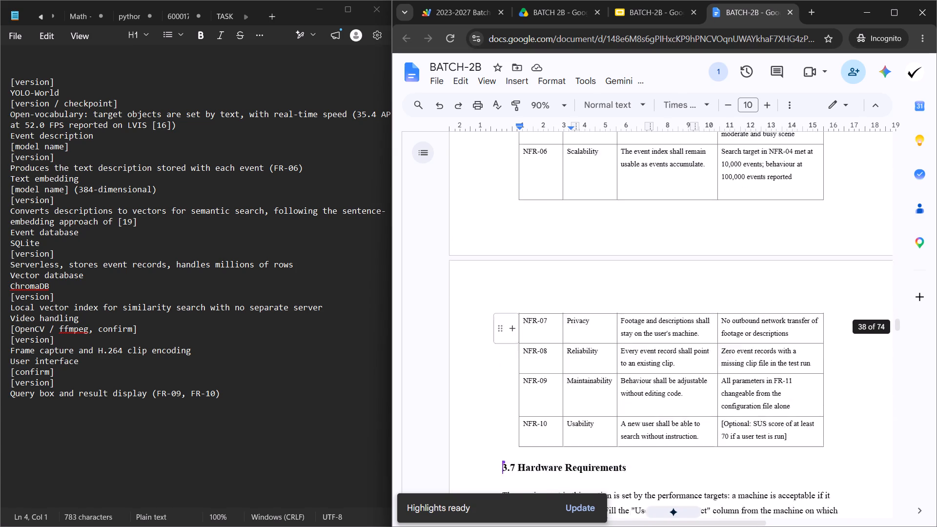
pyautogui.scroll(-7, 498, 377)
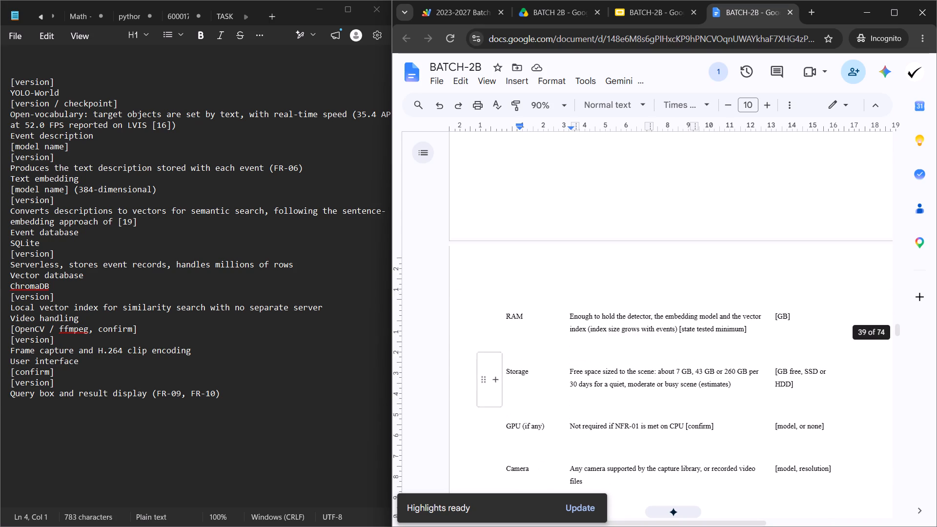
pyautogui.scroll(3, 551, 368)
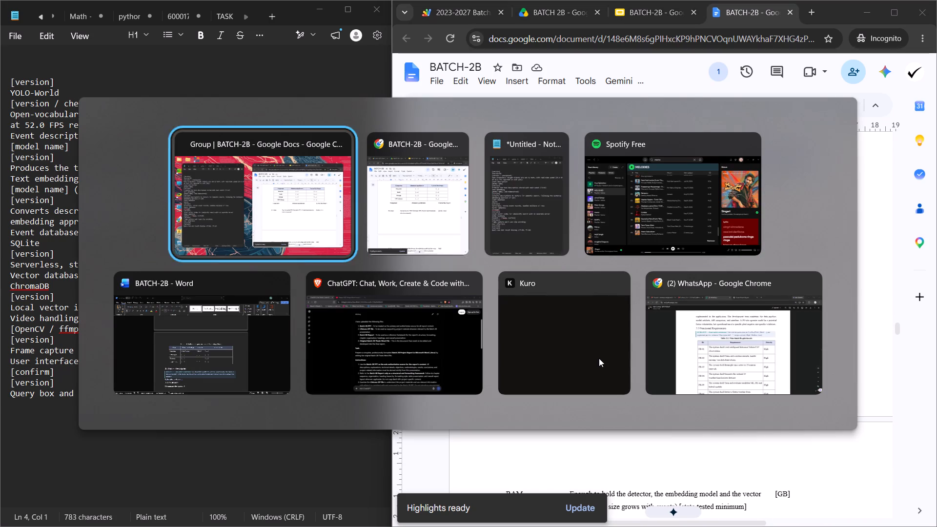
# Switch to the BATCH-2B template in Word to check section 3.8's Table 3.4, and return to that table in Google Docs.
pyautogui.scroll(8, 525, 366)
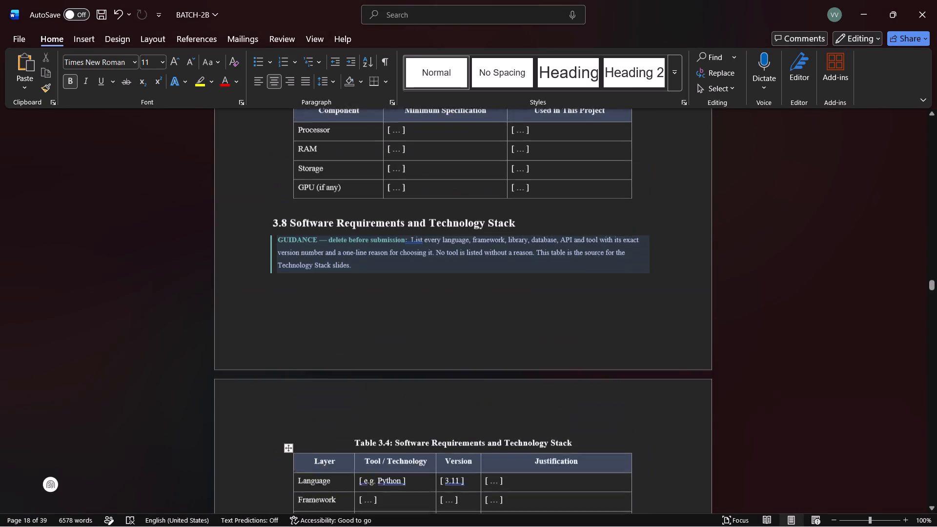
pyautogui.scroll(-7, 521, 367)
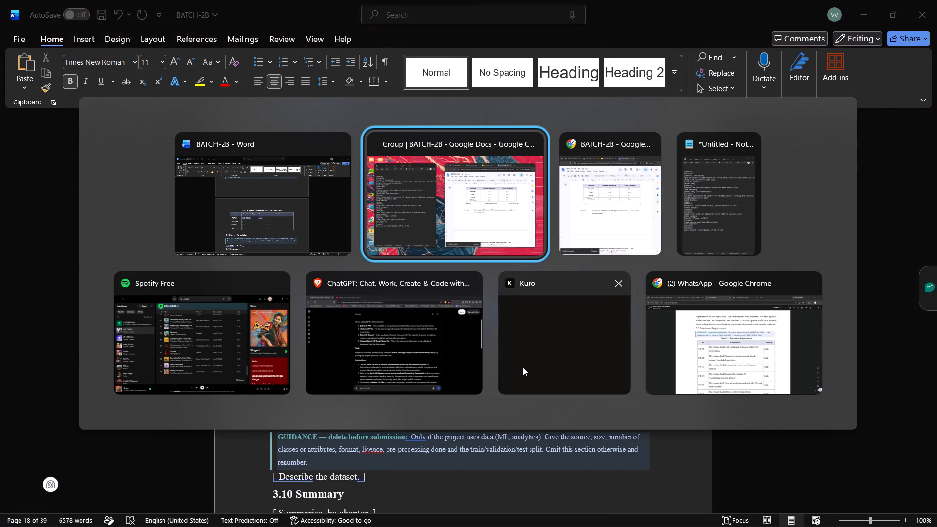
pyautogui.scroll(-7, 667, 266)
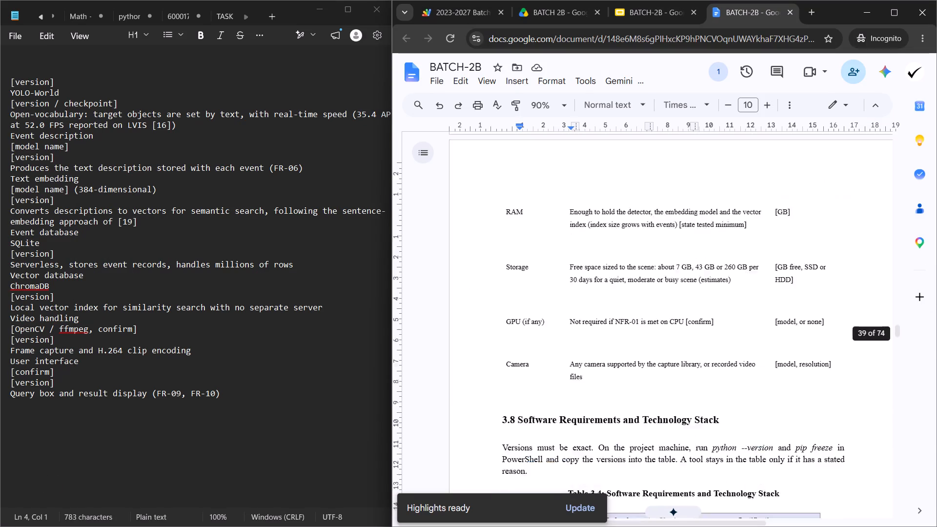
pyautogui.scroll(-2, 646, 311)
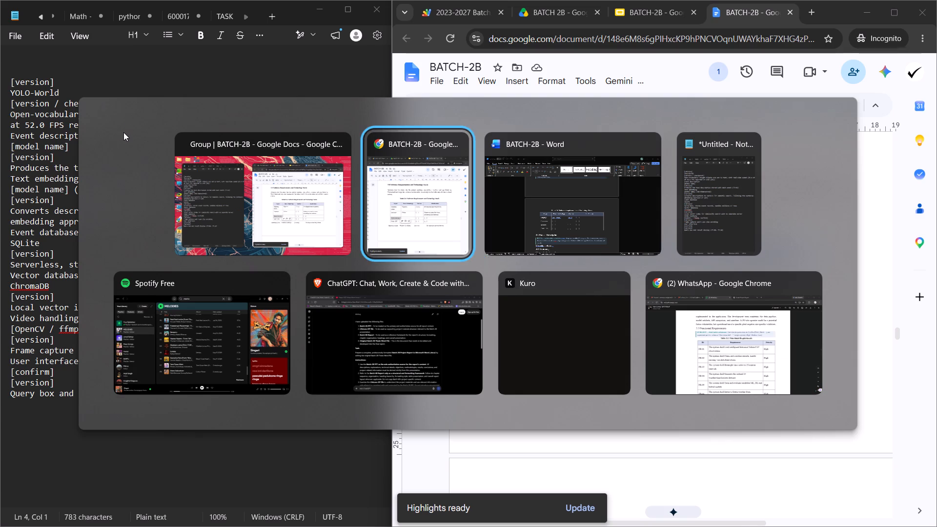
# Switch to Spotify and resume the music.
pyautogui.click(466, 489)
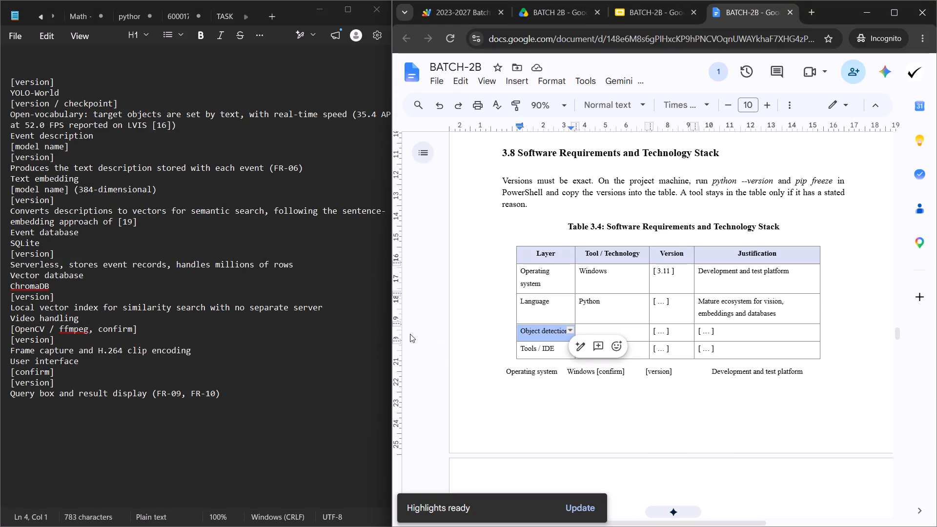
# Move "YOLO-World" from Notepad into the empty Tool / Technology cell of Table 3.4's Object detection row.
pyautogui.tripleClick(31, 94)
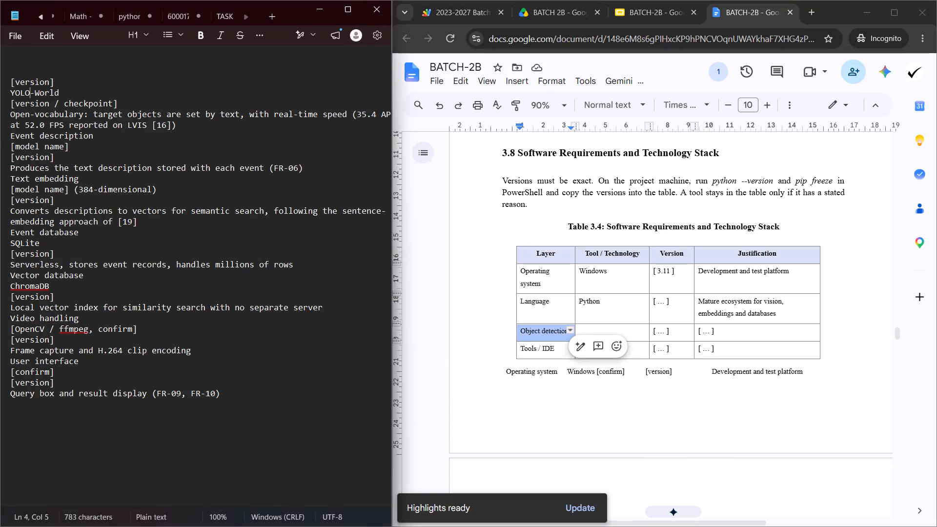
pyautogui.hotkey('ctrl', 'x')
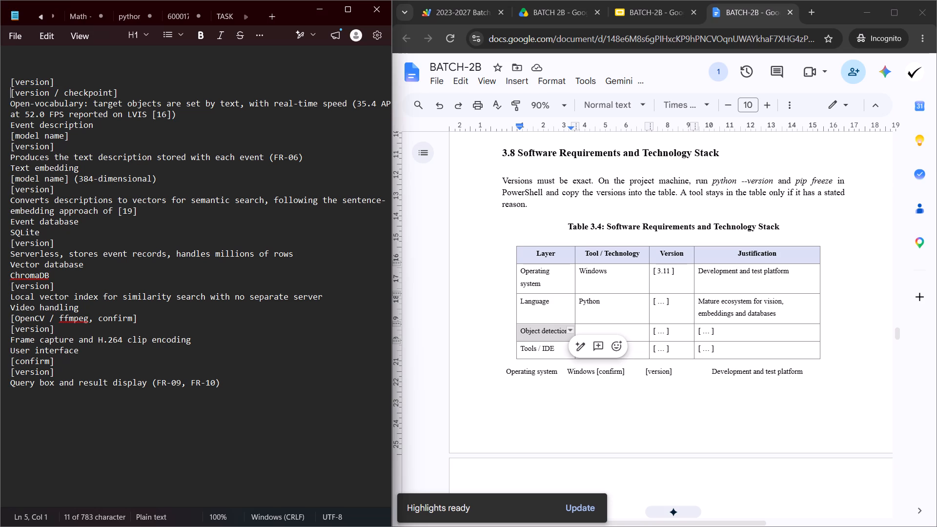
pyautogui.click(638, 335)
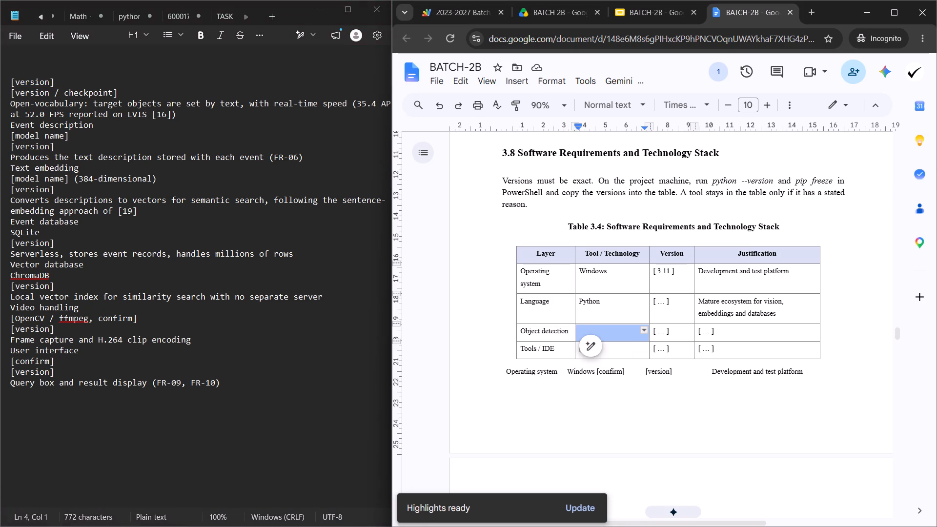
pyautogui.click(632, 332)
pyautogui.hotkey('ctrl', 'v')
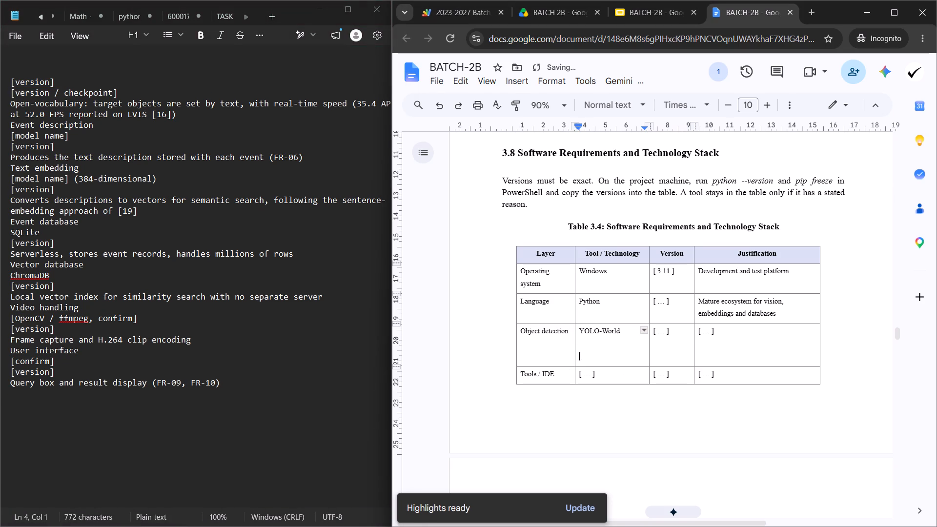
pyautogui.press('BackSpace')
pyautogui.press('BackSpace')
# Move the "Open-vocabulary…" text from Notepad into the Justification cell of Table 3.4's Object detection row, removing the extra blank lines.
pyautogui.scroll(-3, 668, 313)
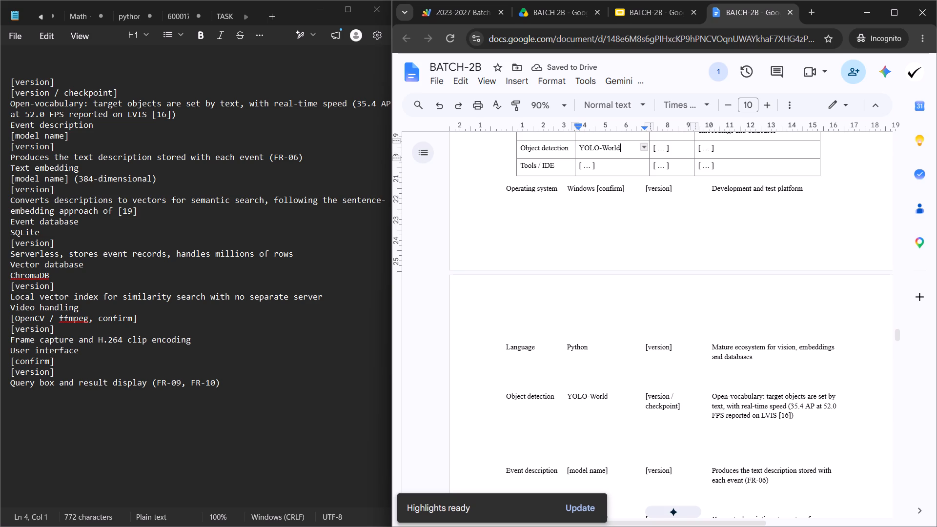
pyautogui.scroll(1, 630, 438)
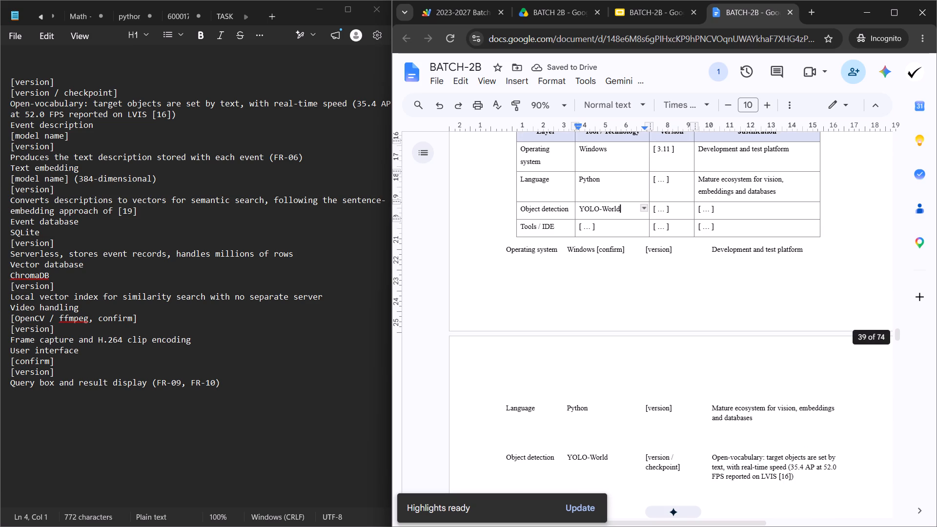
pyautogui.tripleClick(12, 107)
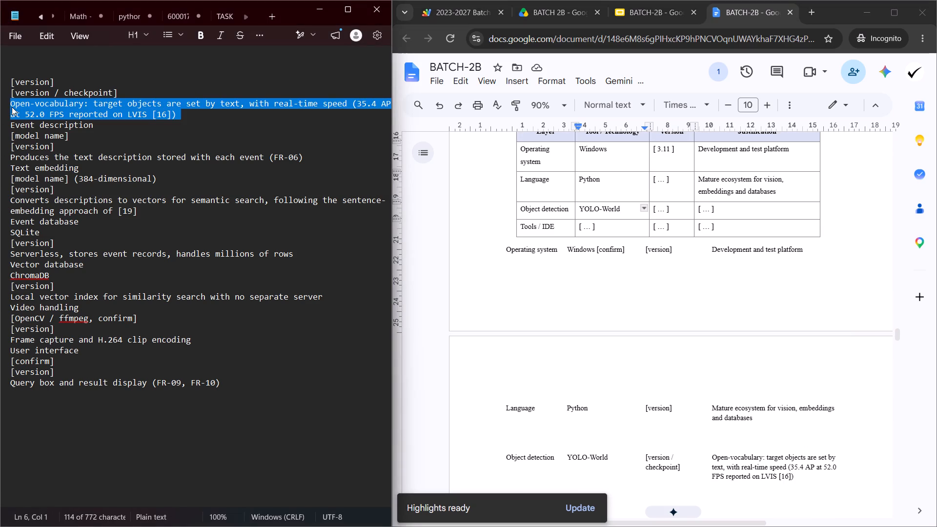
pyautogui.hotkey('ctrl', 'x')
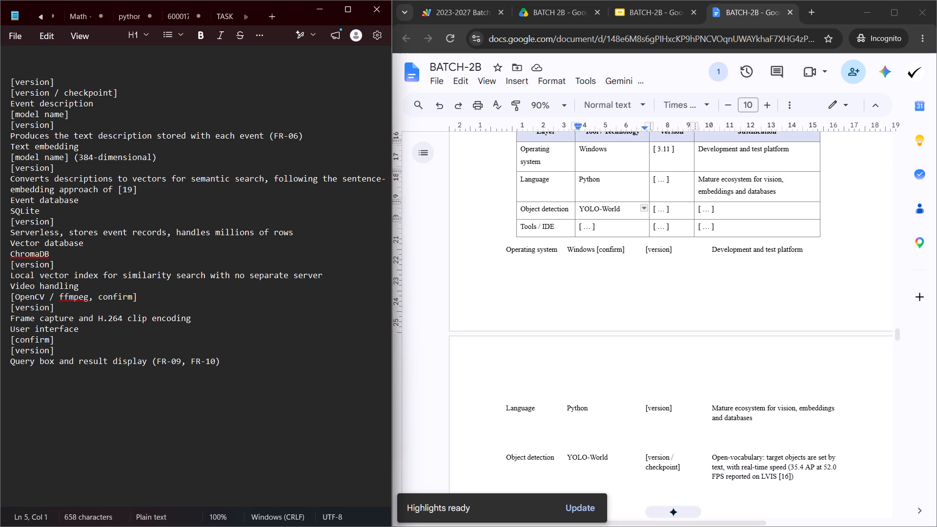
pyautogui.moveTo(720, 212); pyautogui.dragTo(697, 212)
pyautogui.hotkey('ctrl', 'v')
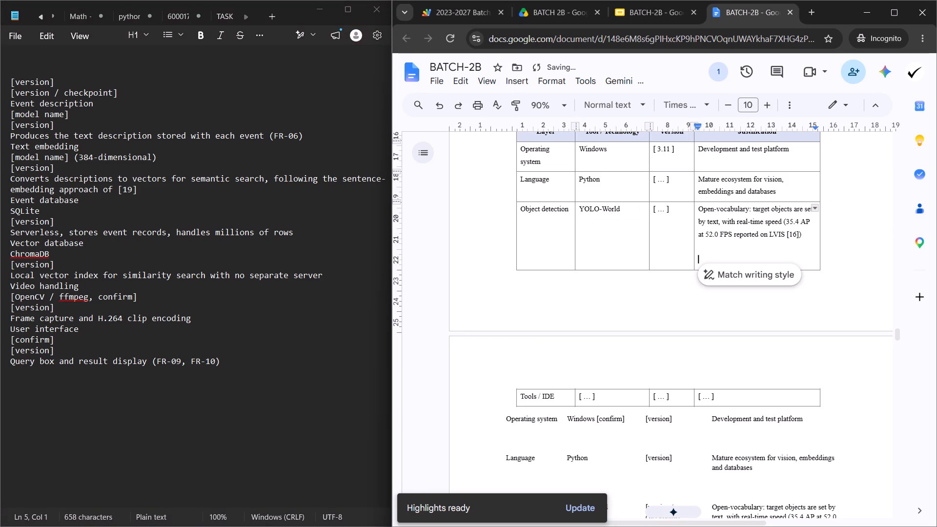
pyautogui.press('BackSpace')
pyautogui.press('BackSpace')
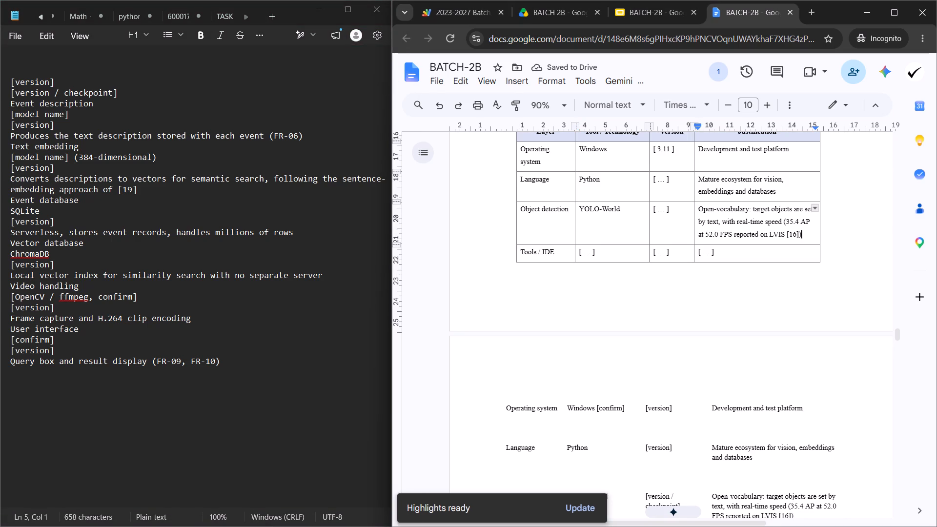
# Replace "Tools / IDE" in Table 3.4's last row with "Event description", cut from the Notepad list.
pyautogui.tripleClick(24, 106)
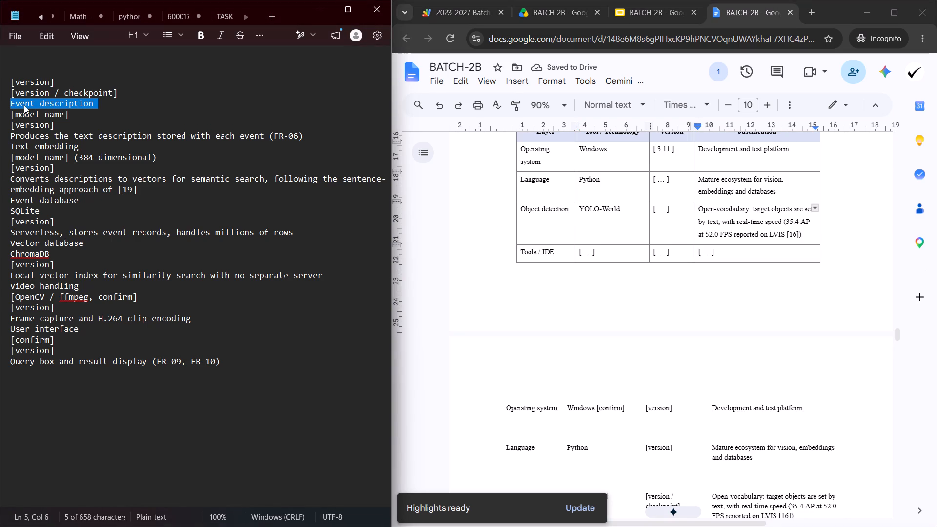
pyautogui.hotkey('ctrl', 'x')
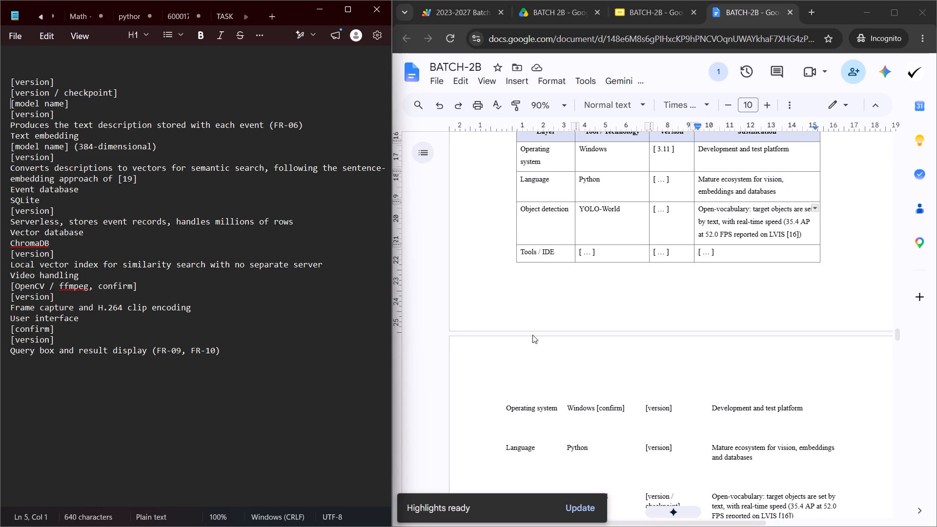
pyautogui.scroll(-2, 532, 335)
pyautogui.scroll(1, 532, 333)
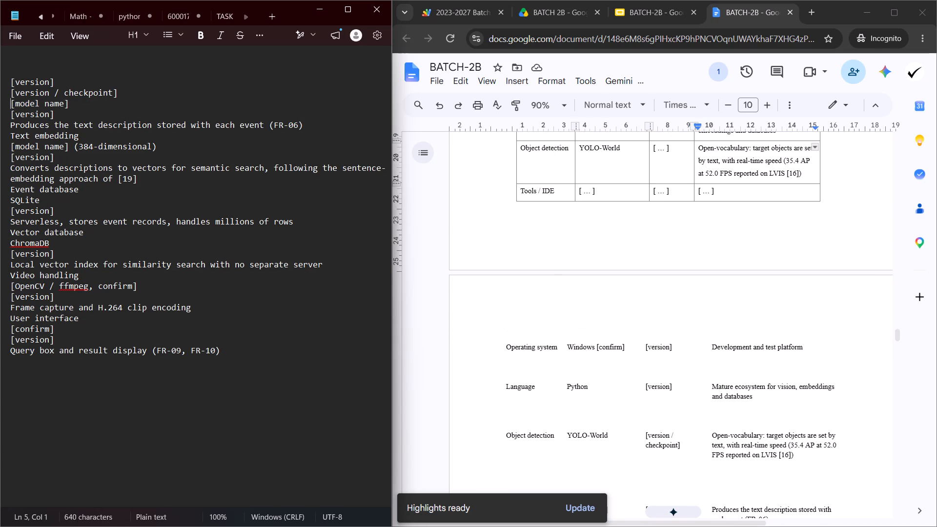
pyautogui.tripleClick(537, 193)
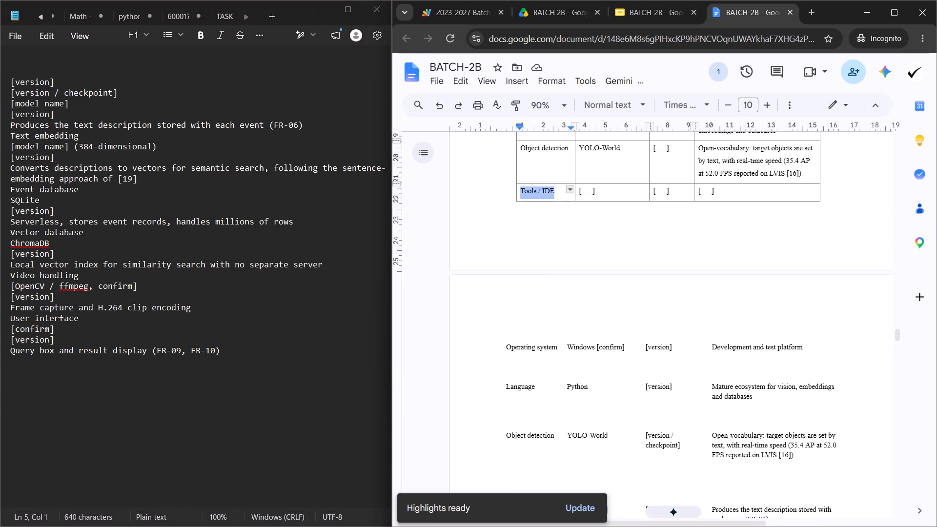
pyautogui.hotkey('ctrl', 'v')
pyautogui.scroll(2, 601, 342)
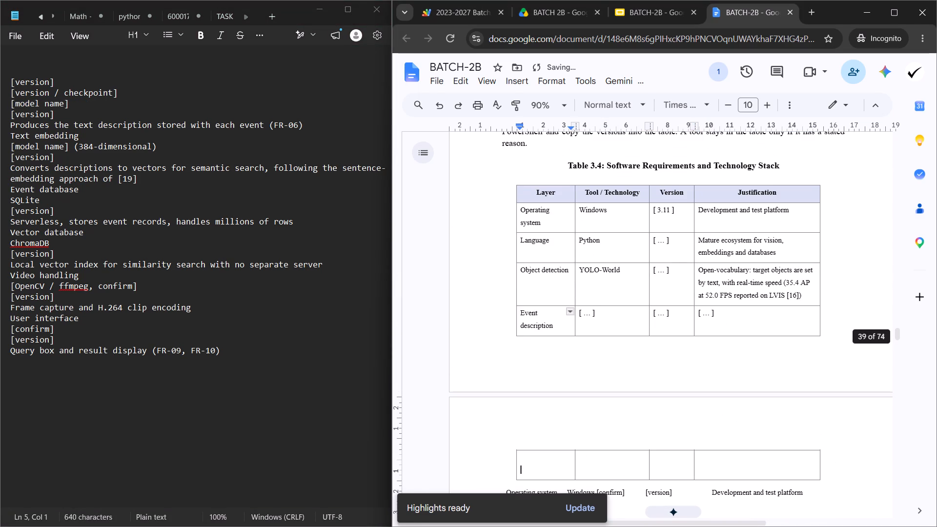
pyautogui.click(525, 326)
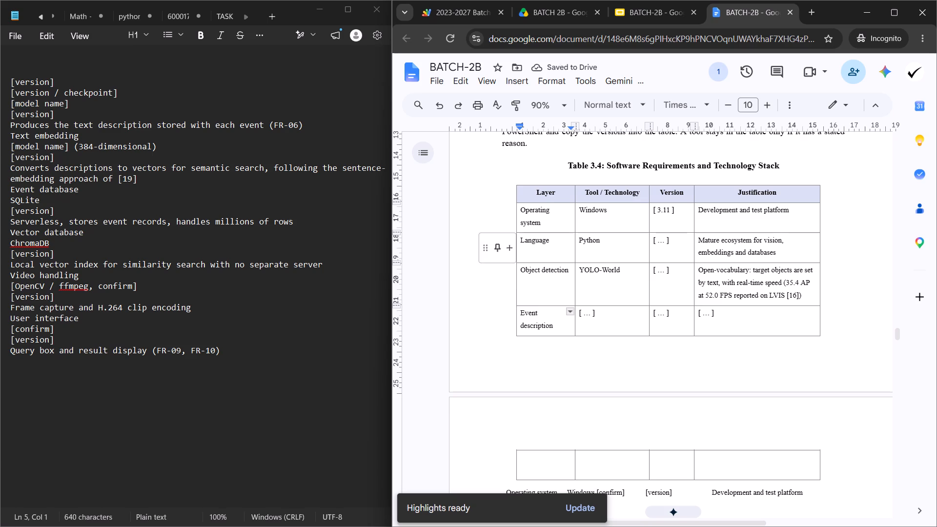
# Widen Table 3.4's Layer column slightly so that "Operating system" and "Event description" each fit on one line.
pyautogui.click(575, 198)
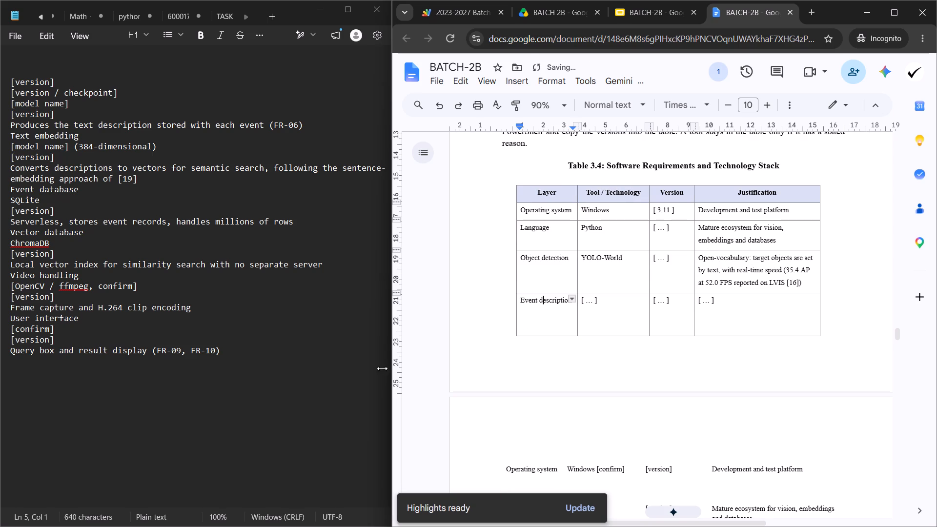
# Move "Produces the text description stored with each event (FR-06)" from Notepad into the Event description row's Justification cell, without extra blank lines.
pyautogui.scroll(-1, 624, 373)
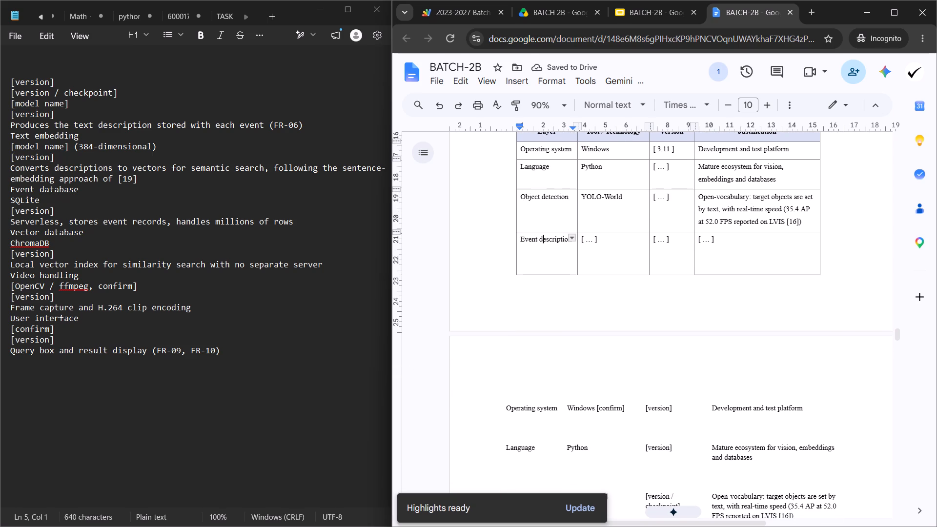
pyautogui.doubleClick(34, 127)
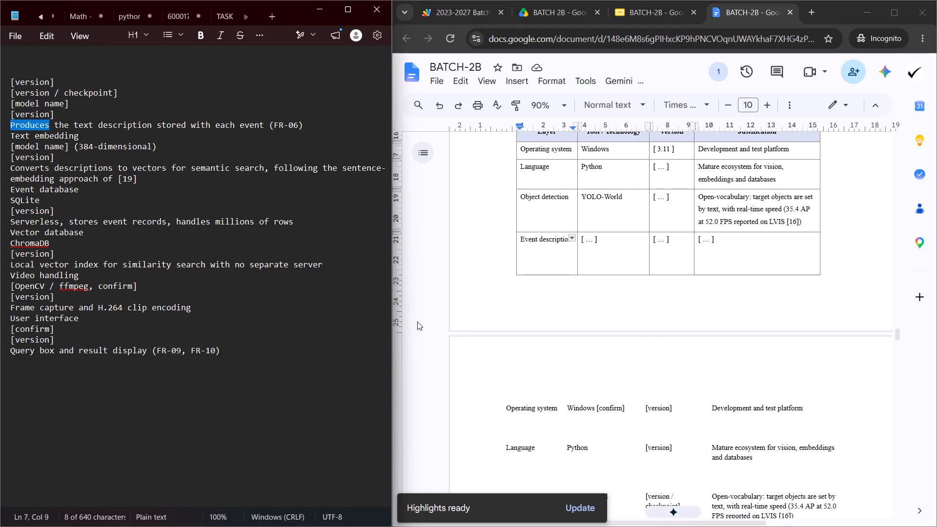
pyautogui.scroll(-1, 485, 351)
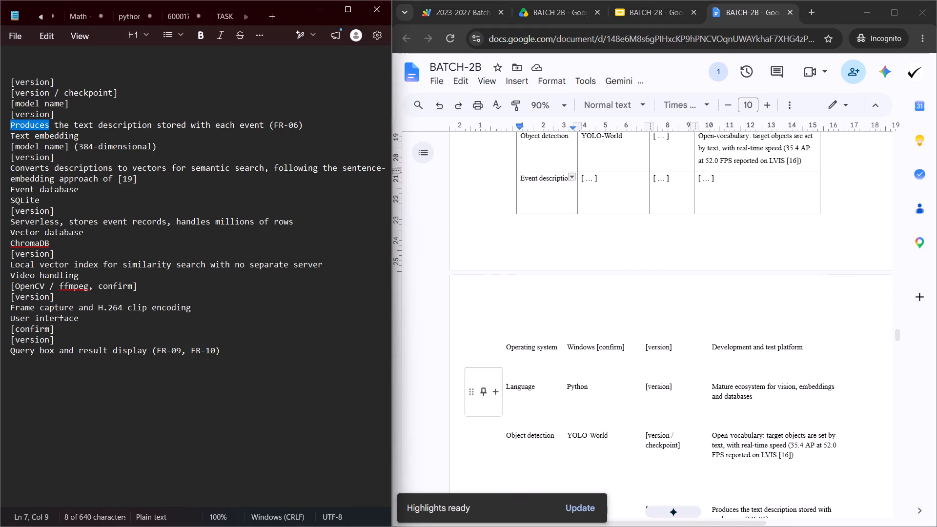
pyautogui.scroll(-1, 524, 371)
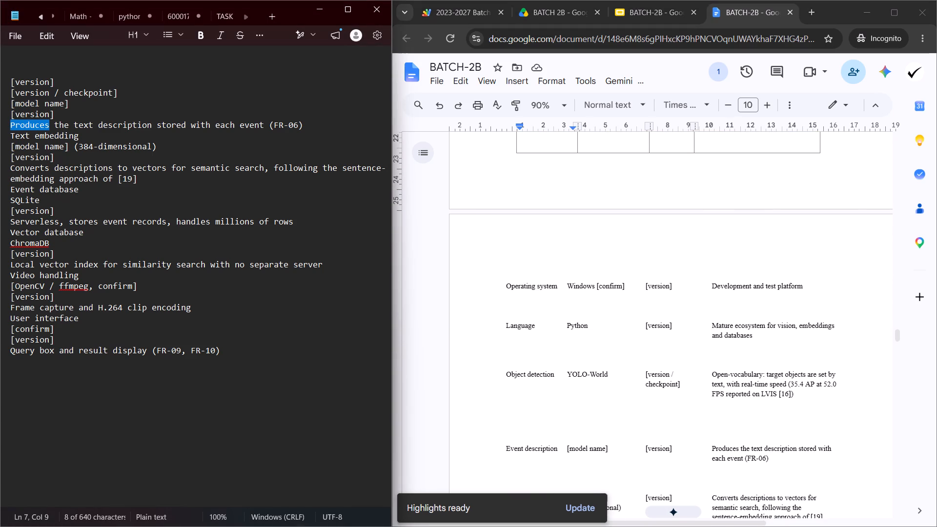
pyautogui.scroll(2, 452, 367)
pyautogui.tripleClick(70, 128)
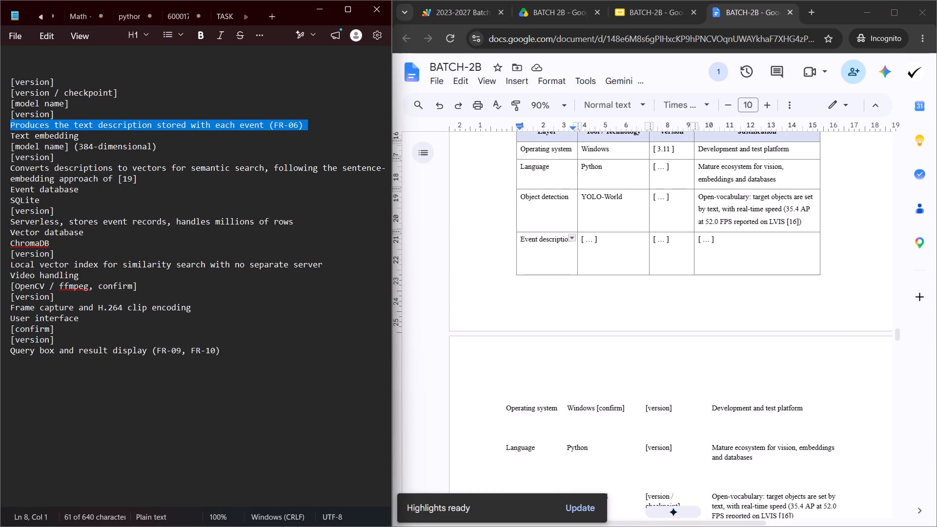
pyautogui.hotkey('ctrl', 'x')
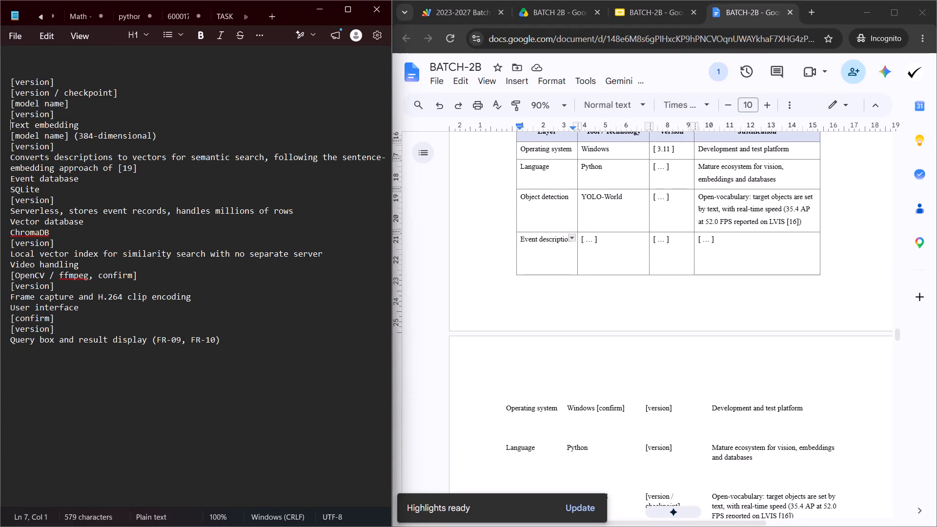
pyautogui.moveTo(726, 243); pyautogui.dragTo(695, 242)
pyautogui.hotkey('ctrl', 'v')
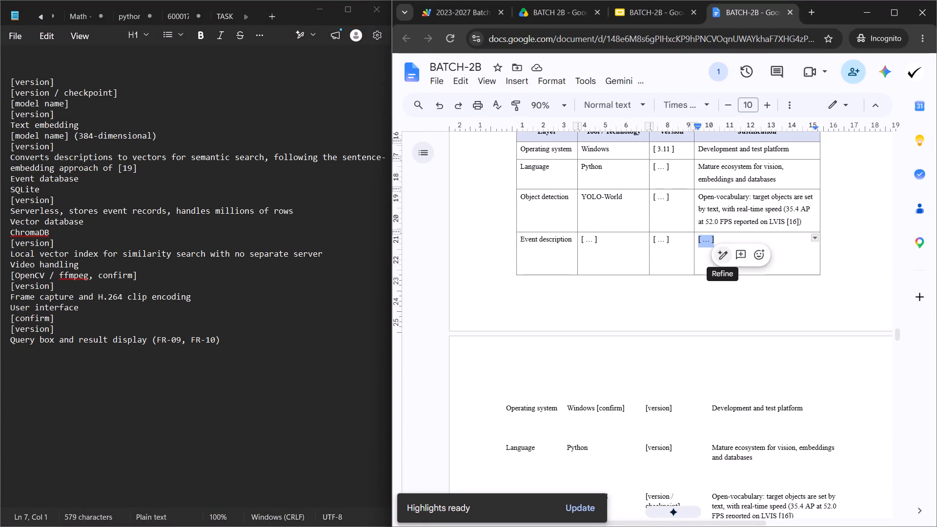
pyautogui.scroll(-2, 780, 263)
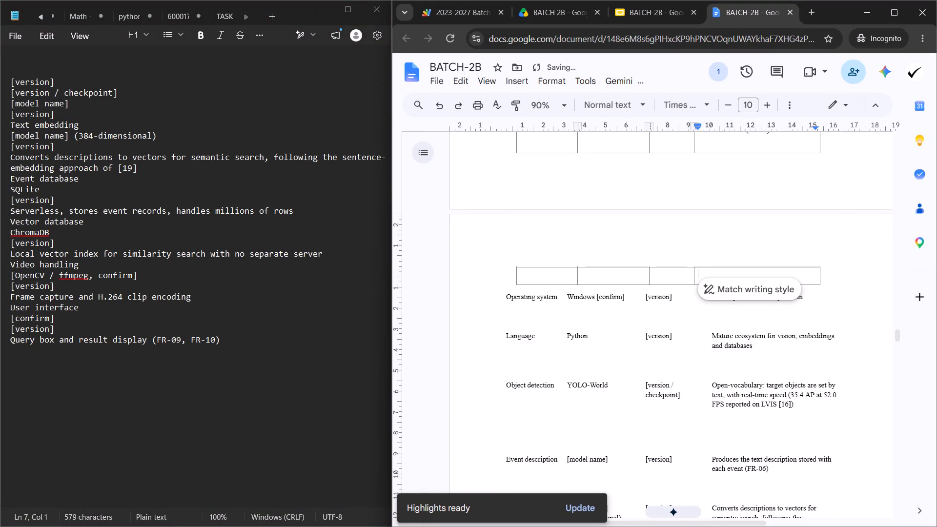
pyautogui.scroll(1, 780, 270)
pyautogui.press('BackSpace')
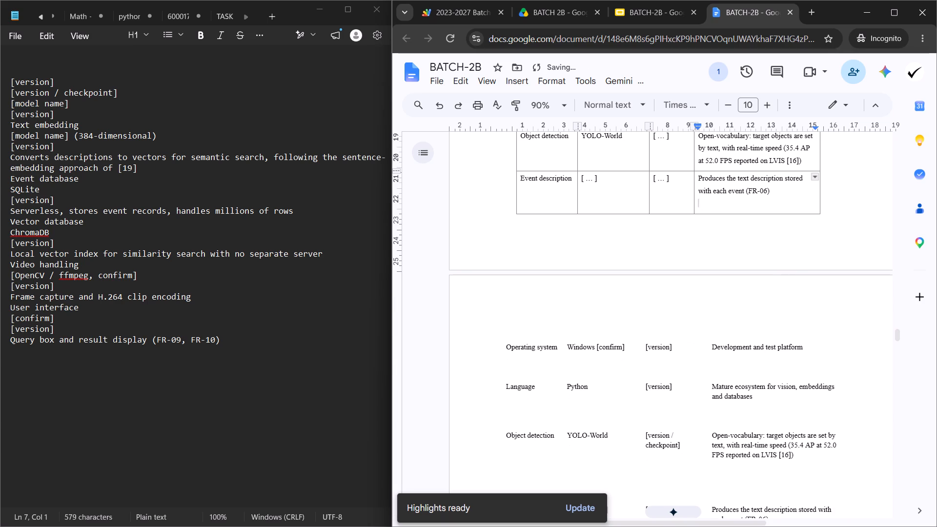
pyautogui.press('BackSpace')
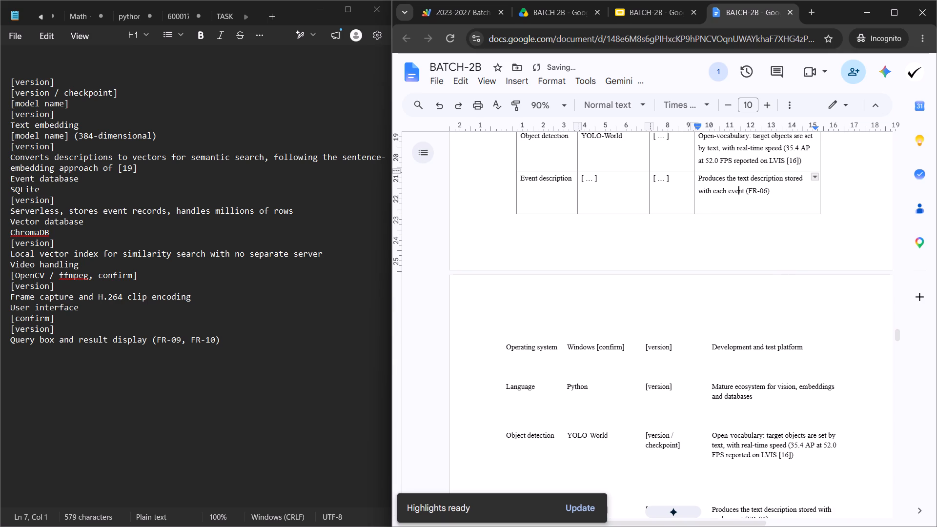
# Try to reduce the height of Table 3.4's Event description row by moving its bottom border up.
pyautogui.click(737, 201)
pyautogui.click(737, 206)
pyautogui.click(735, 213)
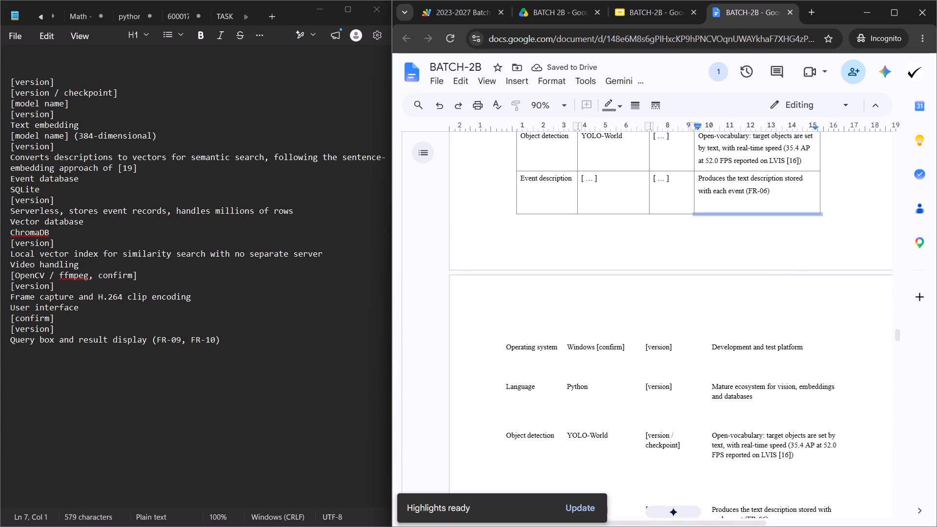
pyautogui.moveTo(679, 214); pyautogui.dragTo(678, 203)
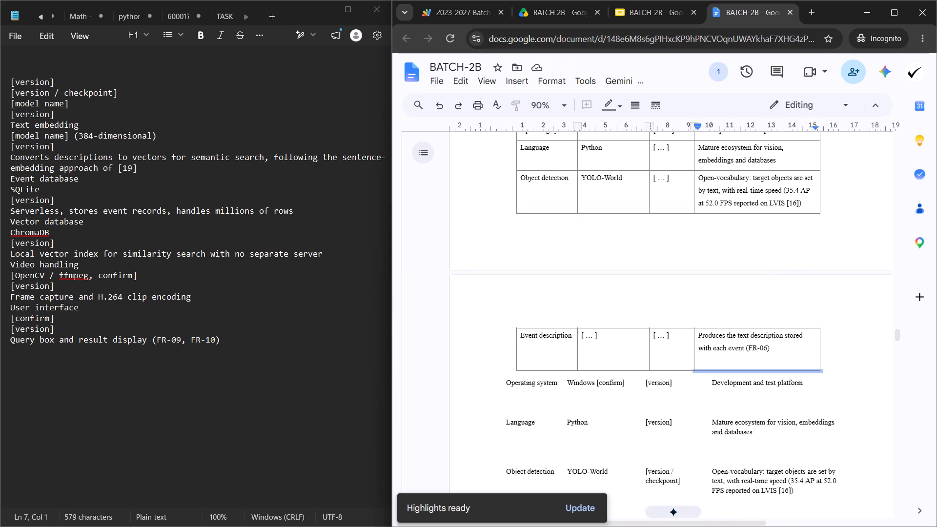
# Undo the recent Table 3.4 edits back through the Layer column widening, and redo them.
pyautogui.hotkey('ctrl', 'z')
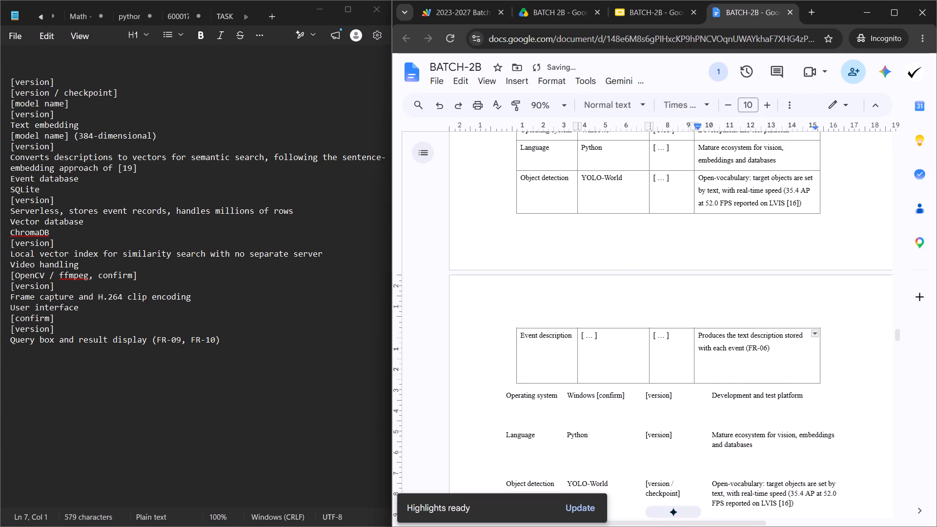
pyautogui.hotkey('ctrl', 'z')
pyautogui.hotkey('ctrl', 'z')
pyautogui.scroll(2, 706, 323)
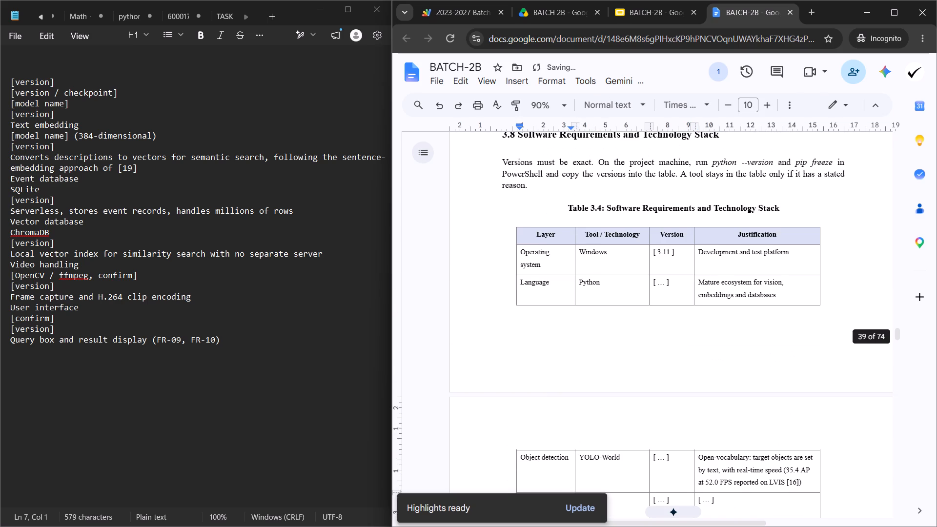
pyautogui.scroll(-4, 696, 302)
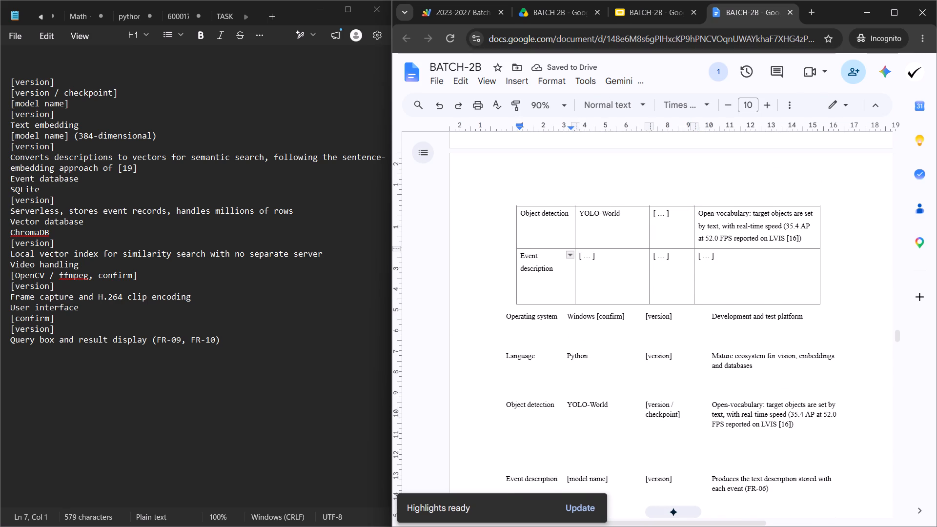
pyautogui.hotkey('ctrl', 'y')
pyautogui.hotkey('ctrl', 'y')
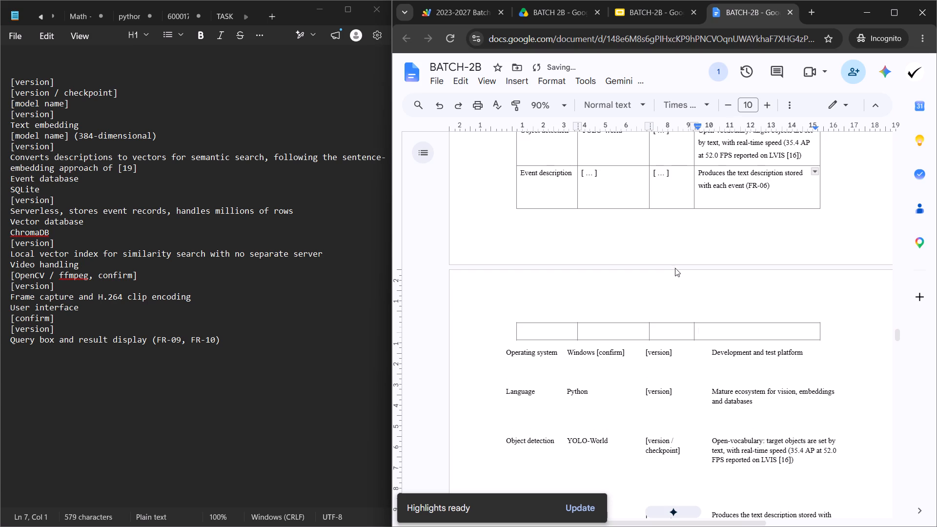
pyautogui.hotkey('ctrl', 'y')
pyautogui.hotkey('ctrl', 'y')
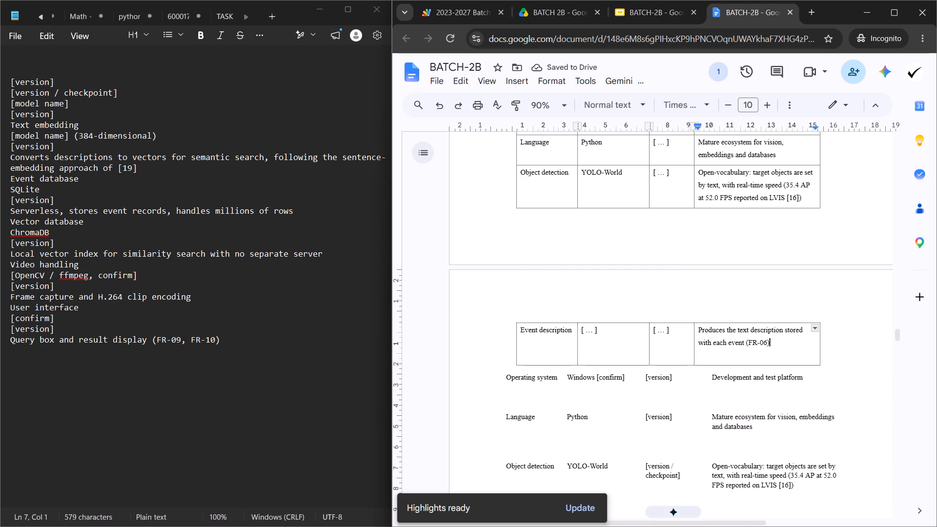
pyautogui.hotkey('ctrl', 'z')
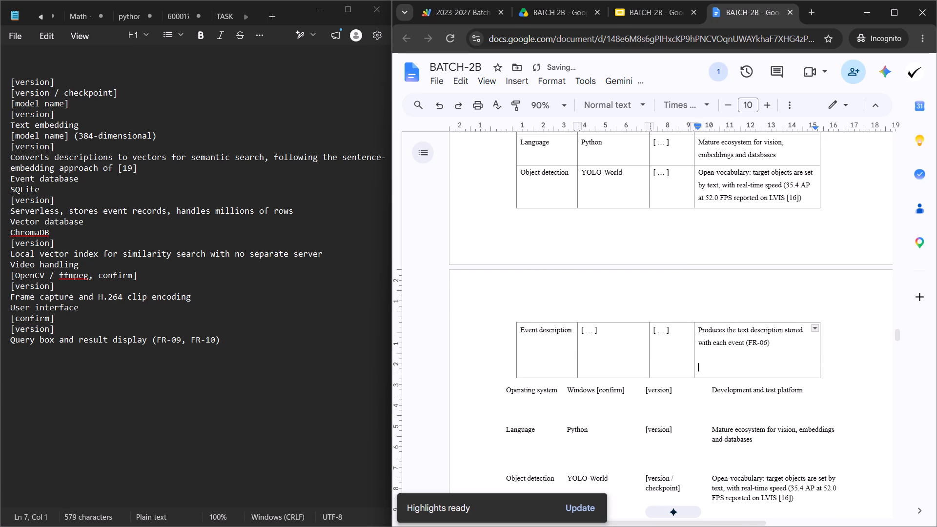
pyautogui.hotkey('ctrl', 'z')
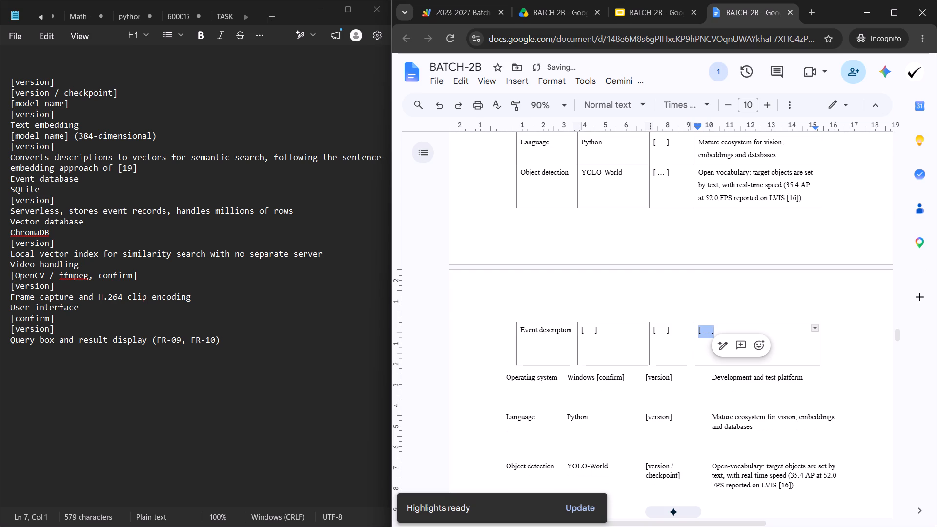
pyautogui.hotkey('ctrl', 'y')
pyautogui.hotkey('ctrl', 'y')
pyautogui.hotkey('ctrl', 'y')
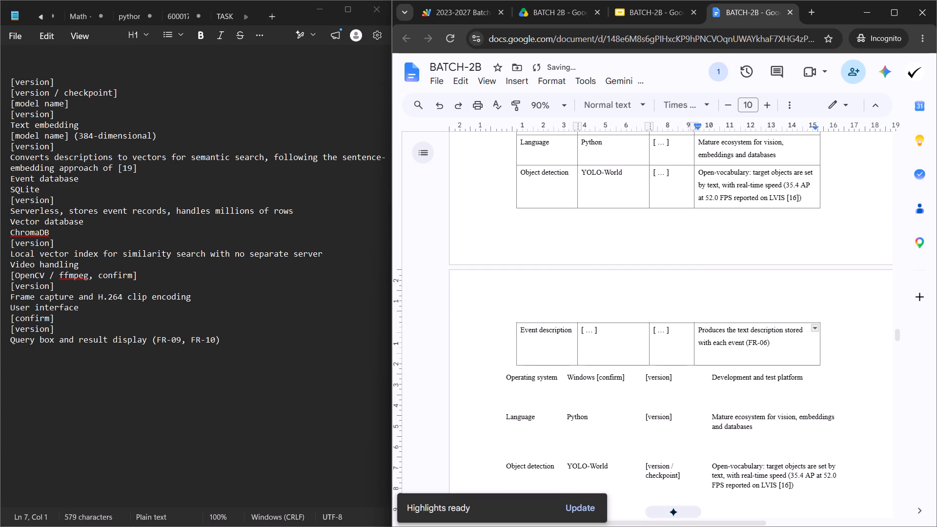
# Insert two empty rows below the Event description row at the bottom of Table 3.4.
pyautogui.scroll(7, 779, 314)
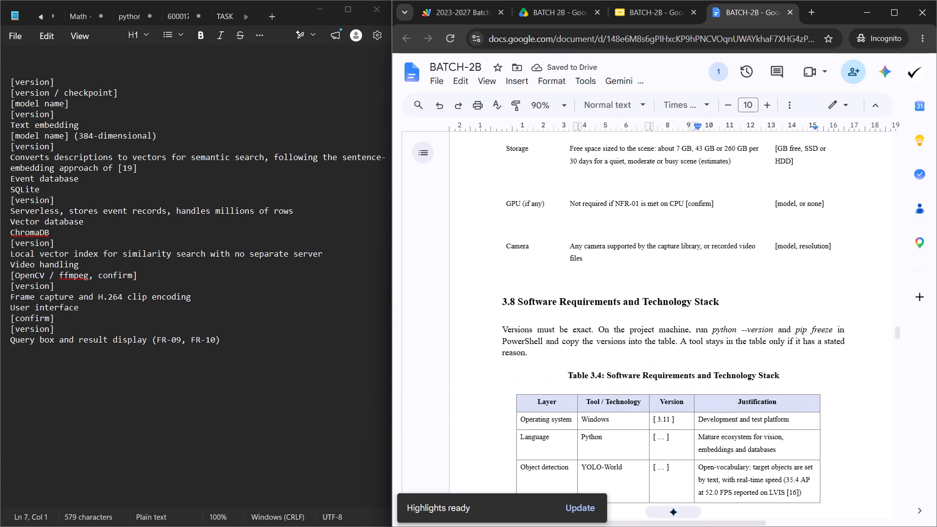
pyautogui.scroll(6, 761, 322)
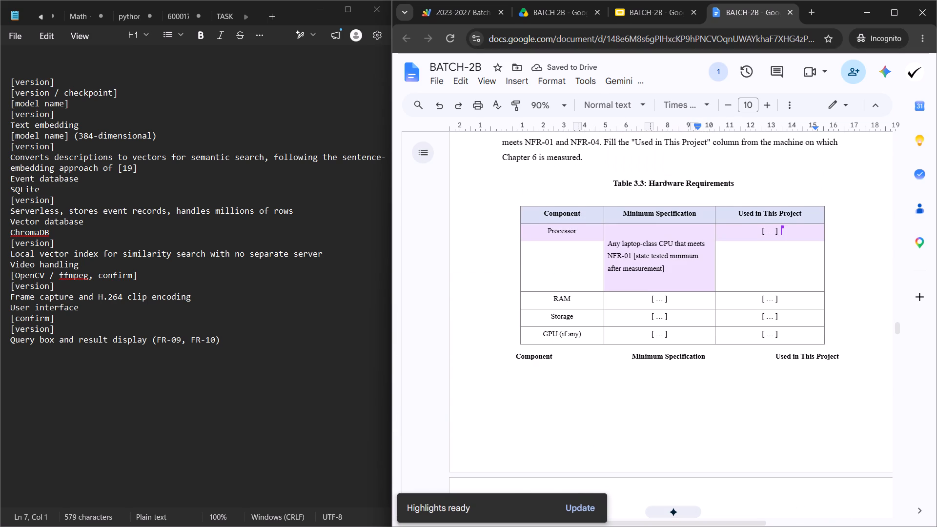
pyautogui.scroll(-14, 732, 293)
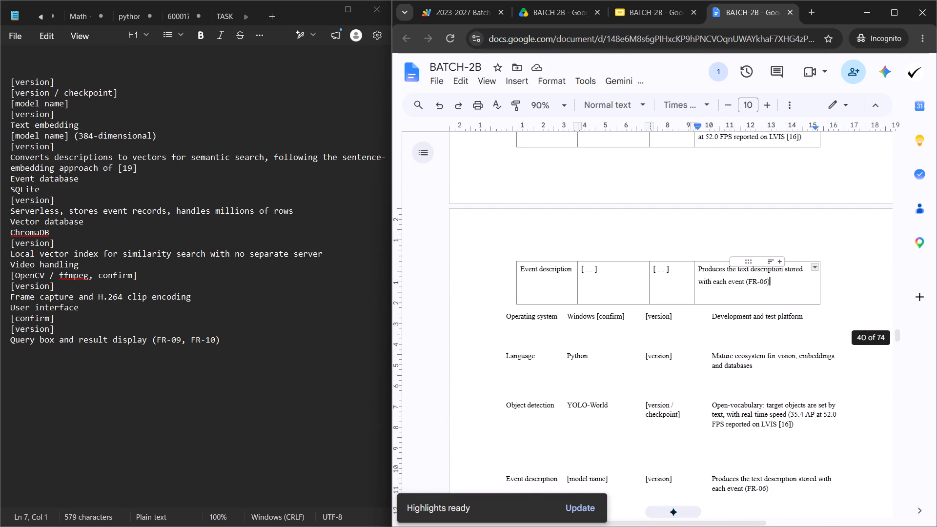
pyautogui.click(758, 297)
pyautogui.rightClick(758, 297)
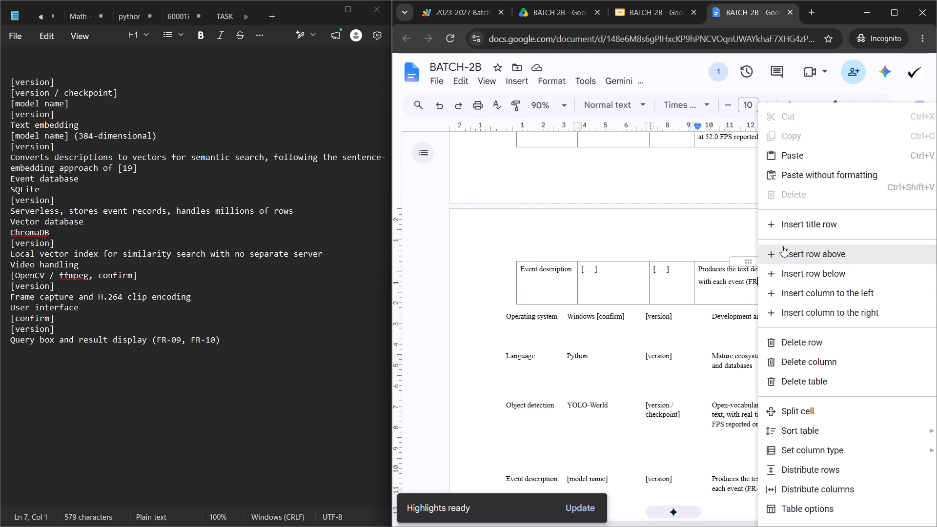
pyautogui.click(784, 266)
pyautogui.rightClick(764, 313)
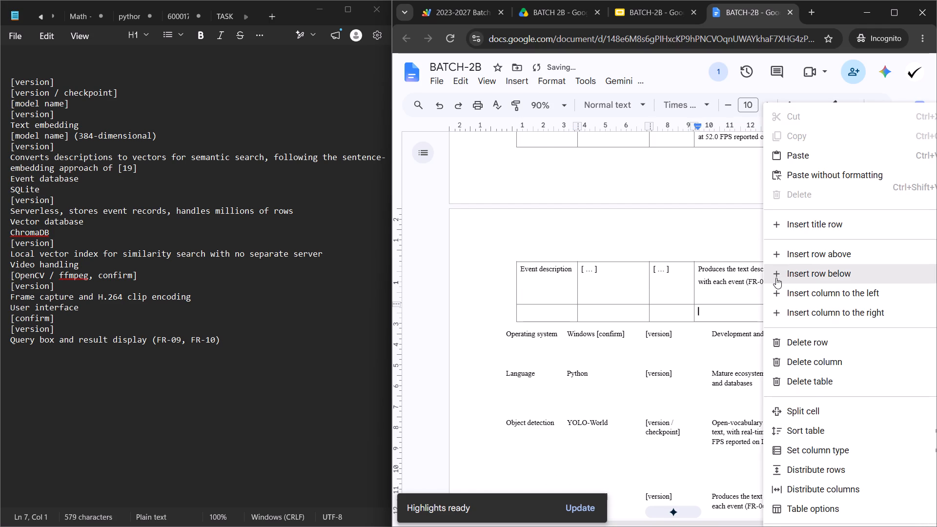
pyautogui.click(776, 278)
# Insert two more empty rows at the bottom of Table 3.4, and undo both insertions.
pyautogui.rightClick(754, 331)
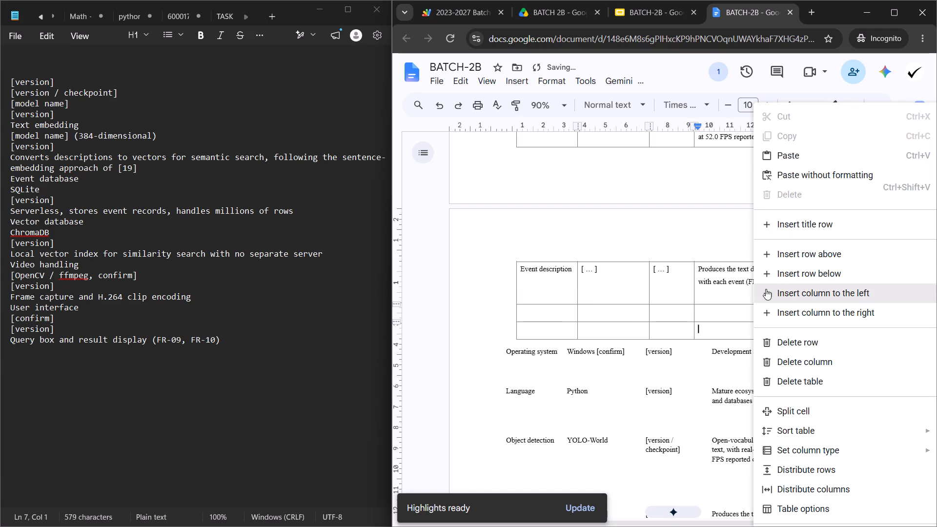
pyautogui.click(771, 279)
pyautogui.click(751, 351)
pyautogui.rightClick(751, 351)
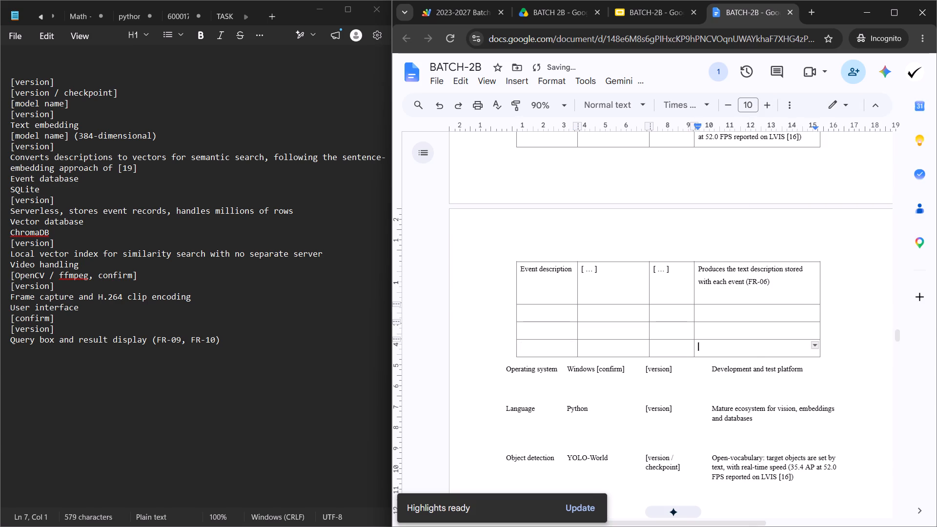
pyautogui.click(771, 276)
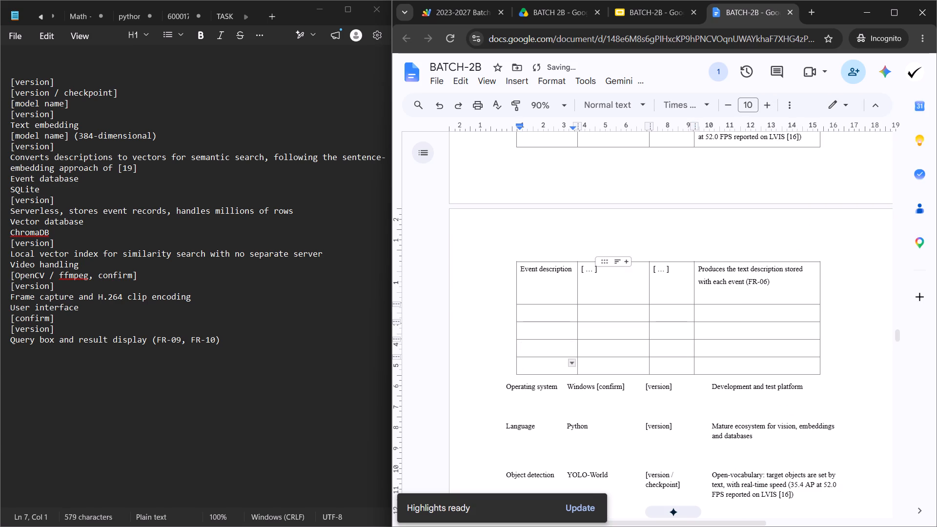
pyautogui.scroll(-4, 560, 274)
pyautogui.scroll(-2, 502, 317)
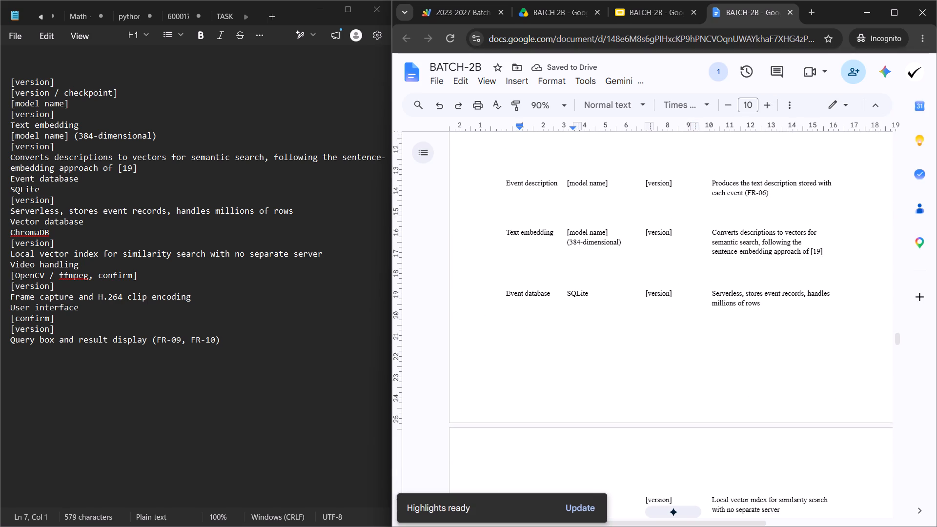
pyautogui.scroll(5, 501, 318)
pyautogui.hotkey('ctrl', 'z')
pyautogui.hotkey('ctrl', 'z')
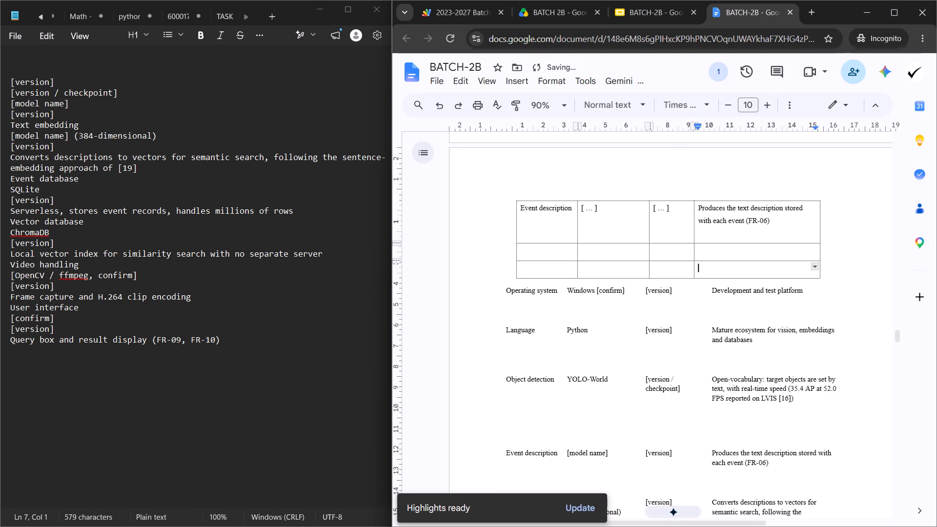
# Move "Text embedding" from Notepad into the Layer cell of Table 3.4's first empty row, without extra blank lines.
pyautogui.tripleClick(45, 127)
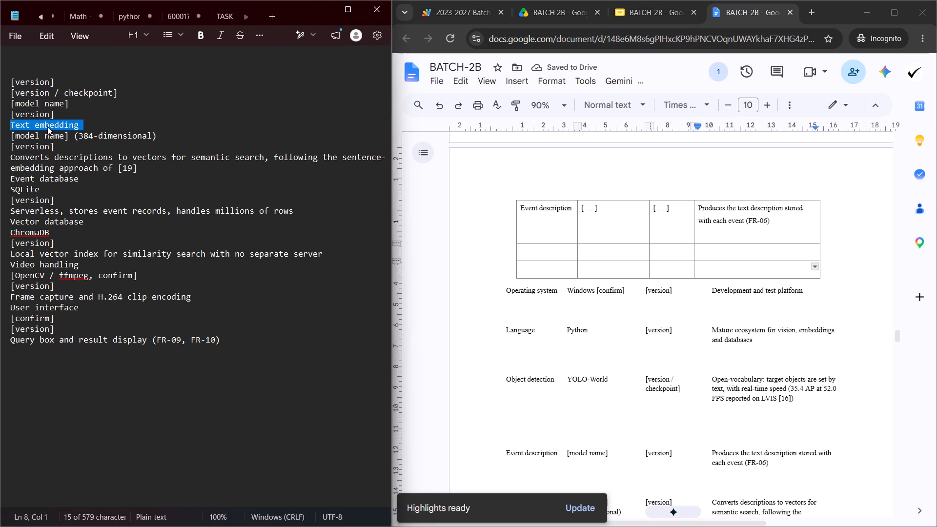
pyautogui.hotkey('ctrl', 'x')
pyautogui.click(534, 256)
pyautogui.click(534, 256)
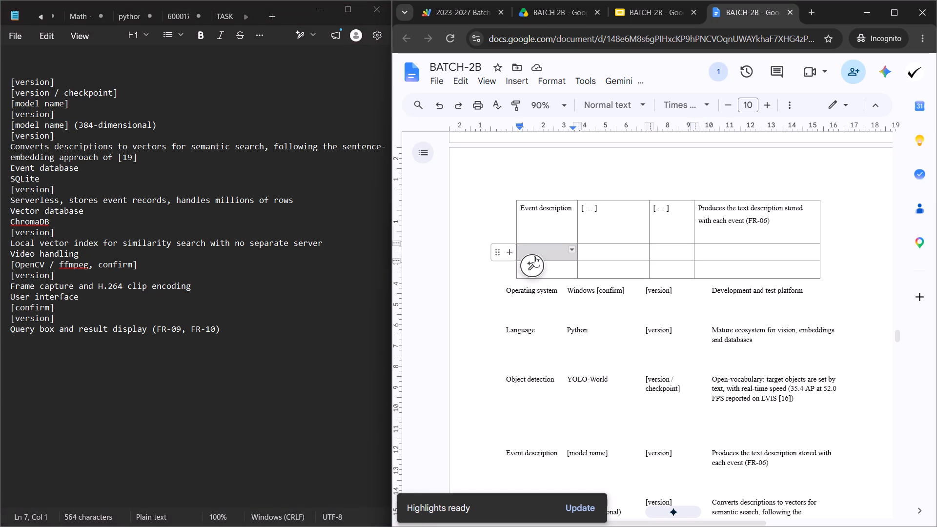
pyautogui.click(546, 252)
pyautogui.hotkey('ctrl', 'v')
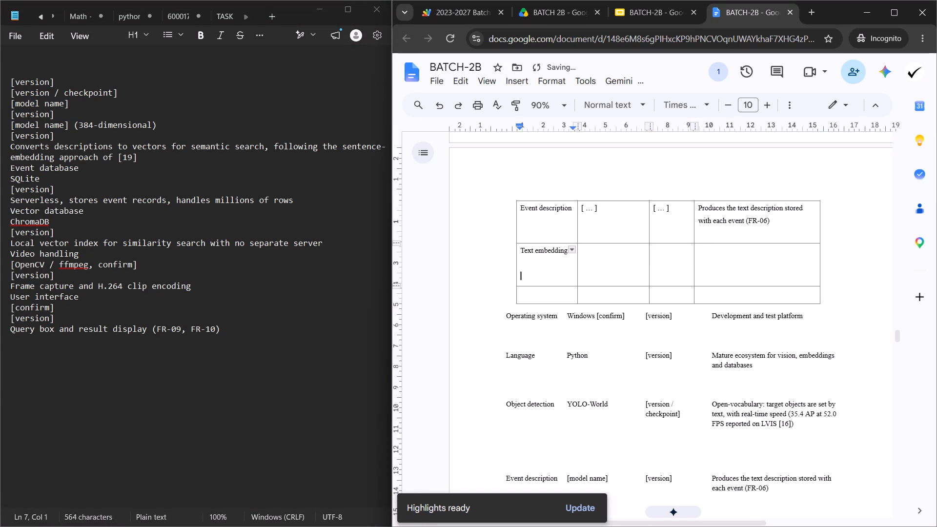
pyautogui.press('BackSpace')
pyautogui.press('BackSpace')
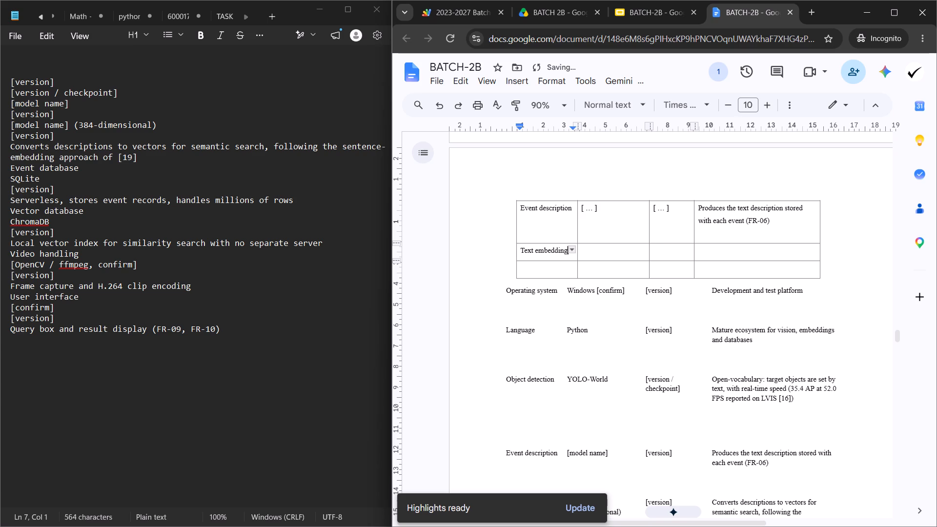
# Cut "Converts descriptions to vectors for semantic search, following the sentence-embedding approach of [19]" from the Notepad text.
pyautogui.scroll(-1, 678, 281)
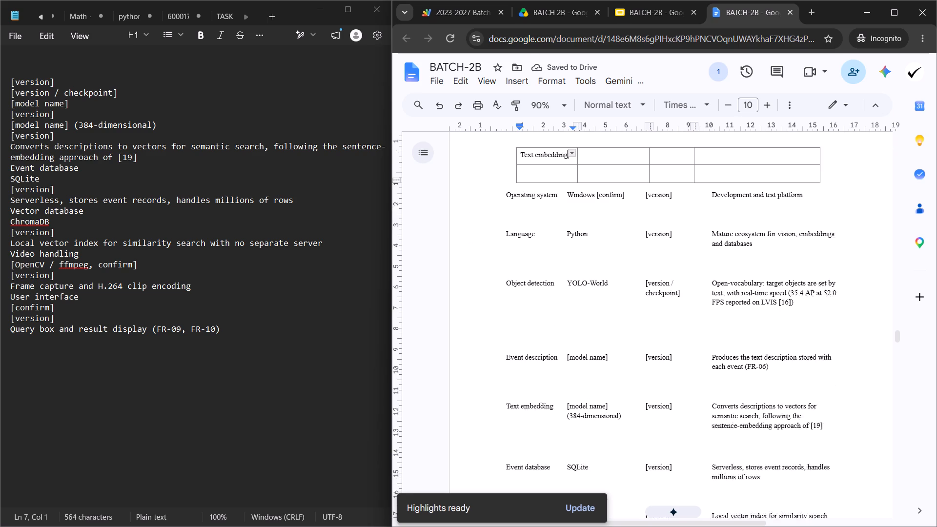
pyautogui.scroll(1, 643, 294)
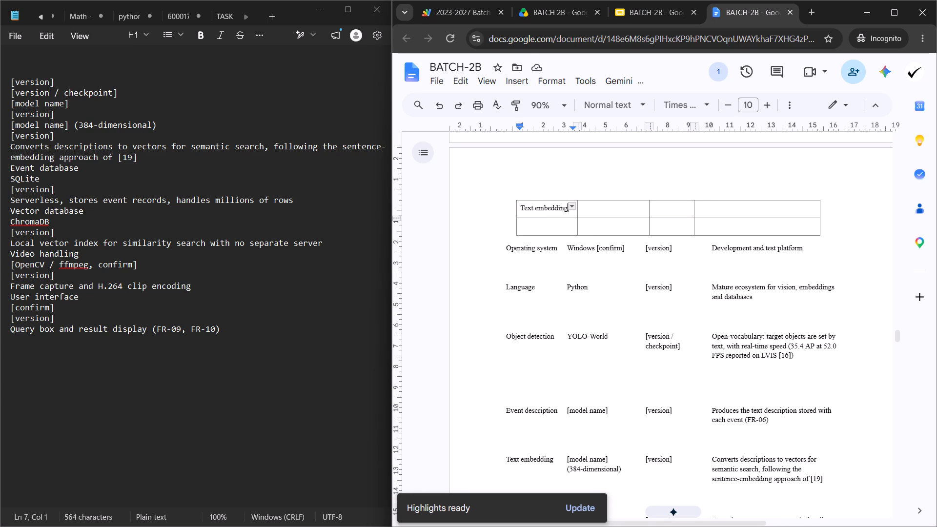
pyautogui.tripleClick(40, 148)
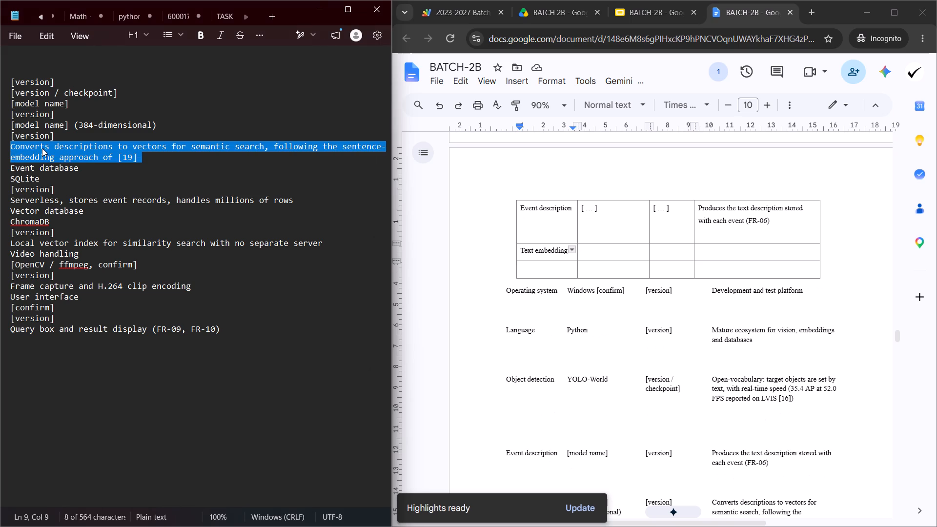
pyautogui.hotkey('ctrl', 'x')
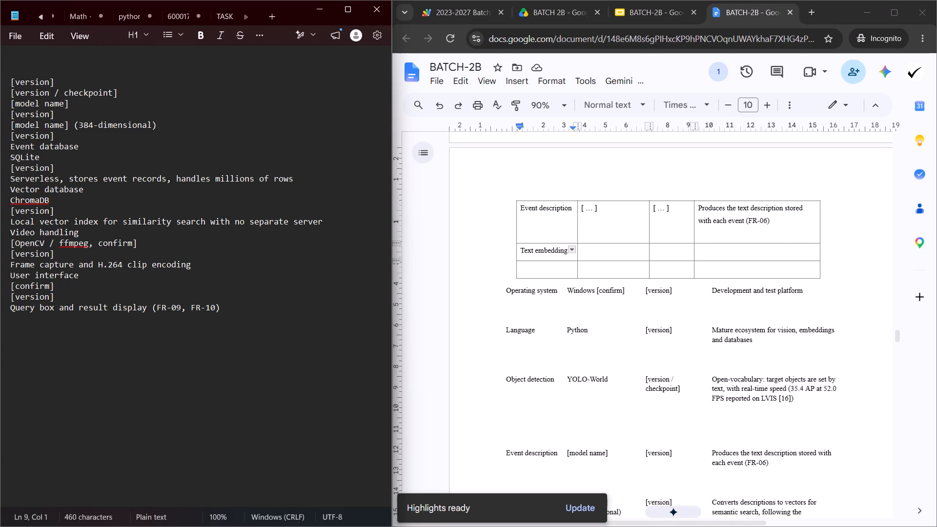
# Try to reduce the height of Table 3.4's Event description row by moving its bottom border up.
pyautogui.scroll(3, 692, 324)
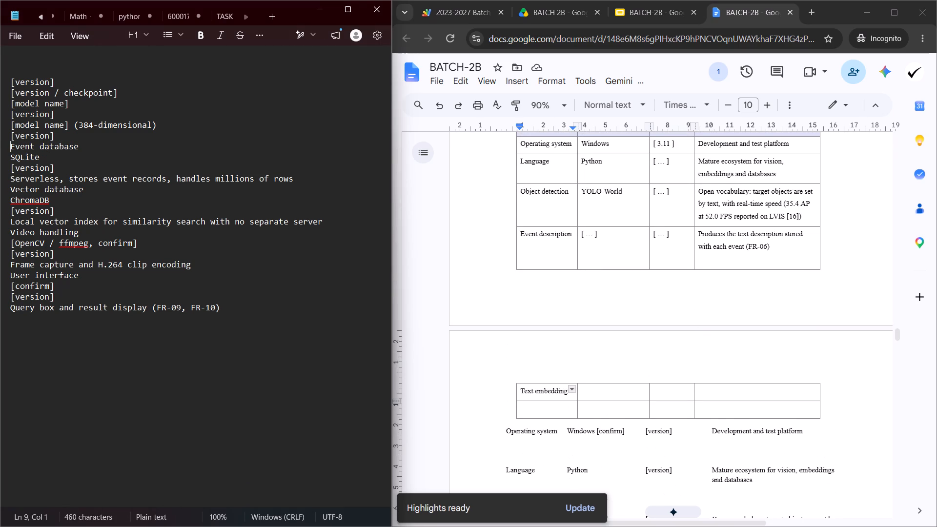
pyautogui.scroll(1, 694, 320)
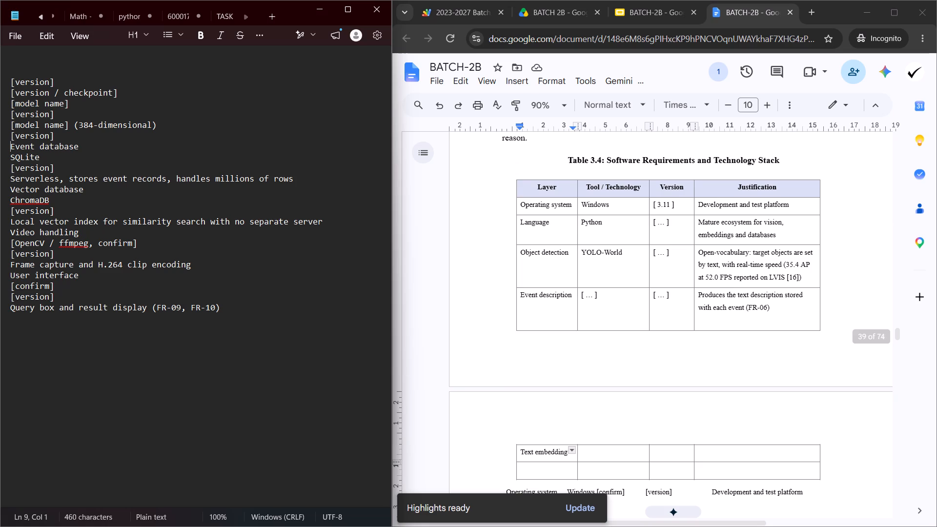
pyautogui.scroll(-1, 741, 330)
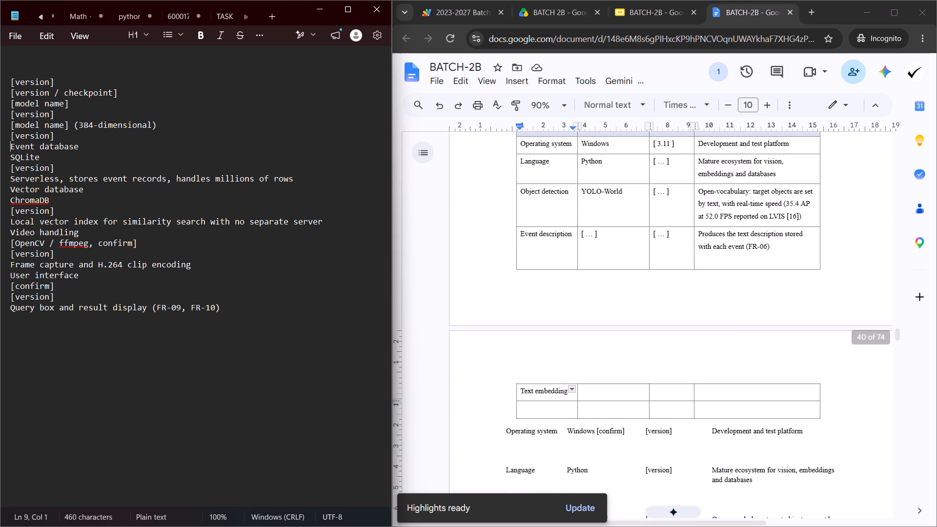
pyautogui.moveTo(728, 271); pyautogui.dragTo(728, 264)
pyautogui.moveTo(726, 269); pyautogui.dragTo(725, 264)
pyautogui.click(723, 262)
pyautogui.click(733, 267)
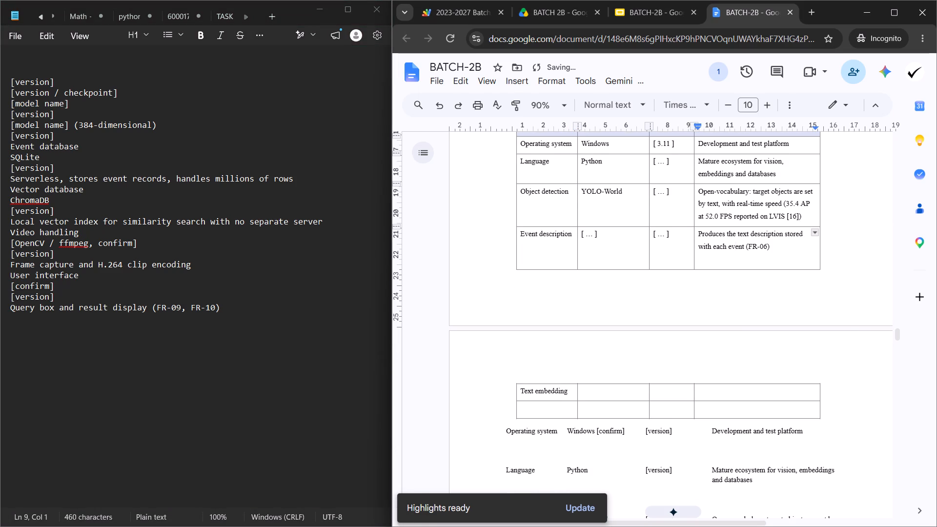
# Delete the blank lines under "Event description" in the Layer cell of Table 3.4.
pyautogui.click(542, 257)
pyautogui.press('BackSpace')
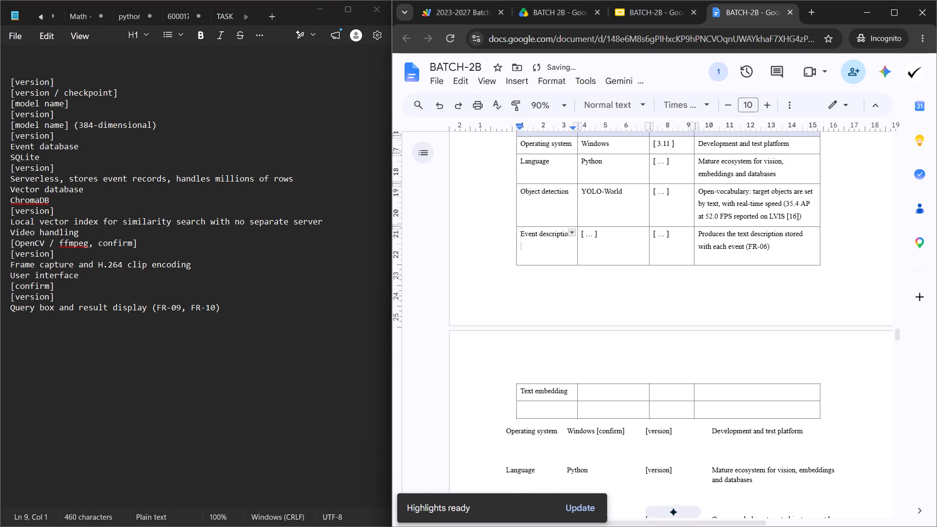
pyautogui.press('BackSpace')
pyautogui.click(606, 258)
pyautogui.click(661, 261)
pyautogui.click(551, 257)
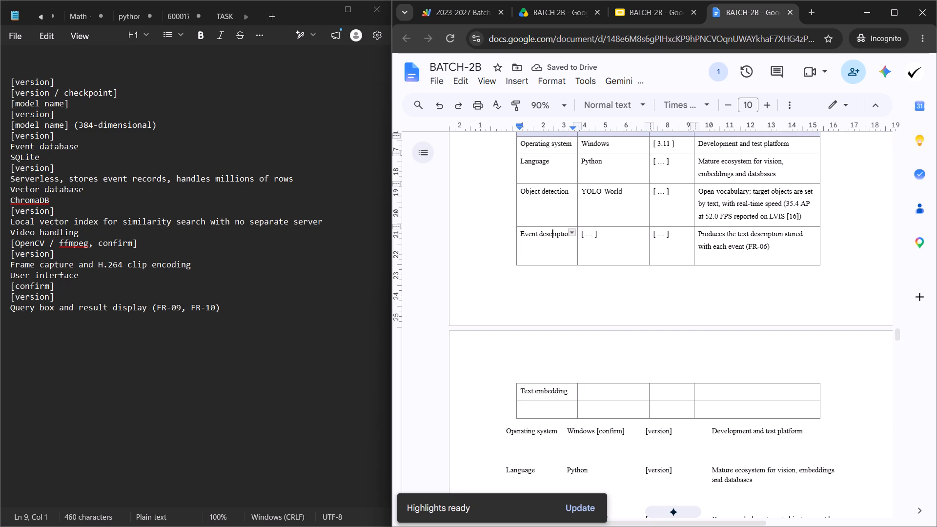
# Move the Event description row's bottom border up so the row fits its two-line Justification text.
pyautogui.click(720, 258)
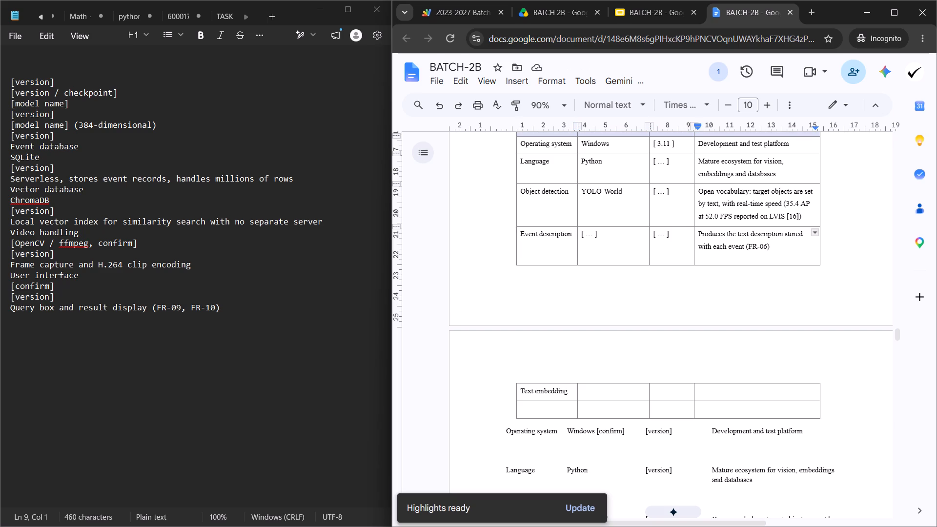
pyautogui.click(774, 249)
pyautogui.click(780, 263)
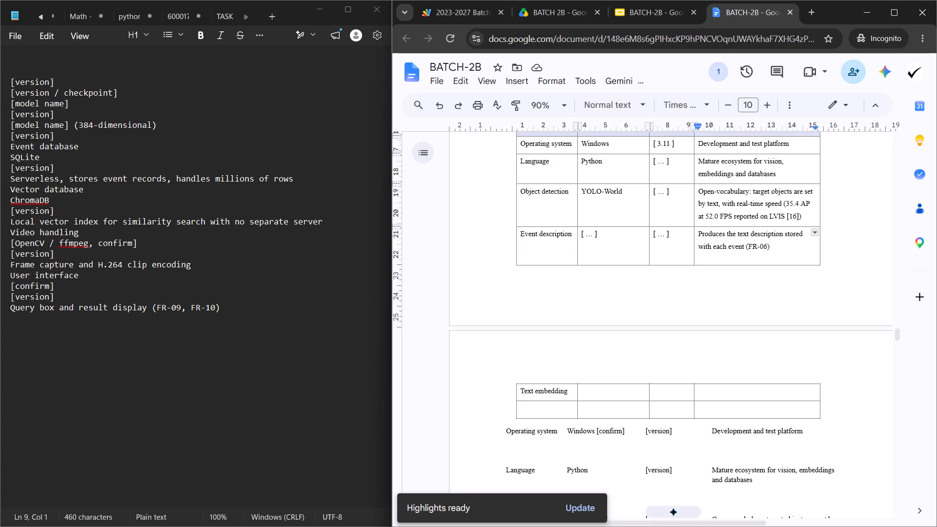
pyautogui.moveTo(784, 266); pyautogui.dragTo(783, 260)
pyautogui.click(782, 260)
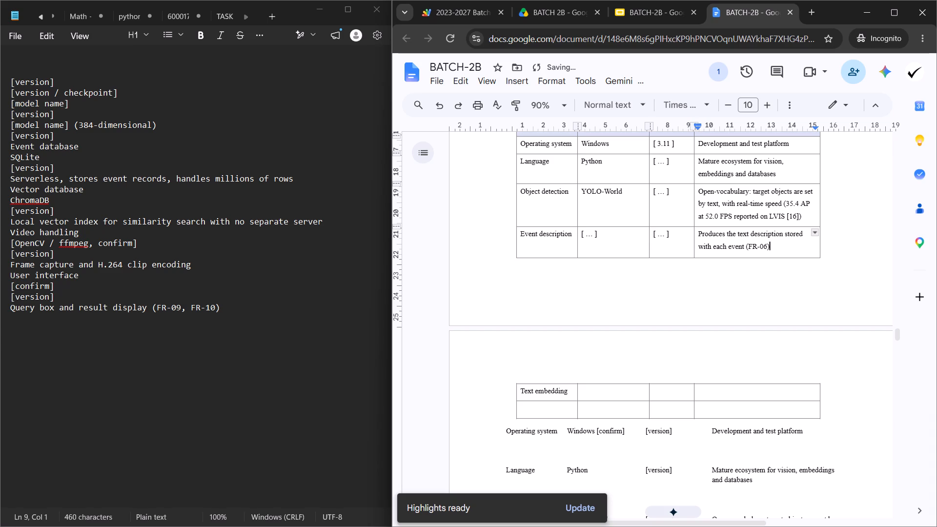
pyautogui.click(785, 259)
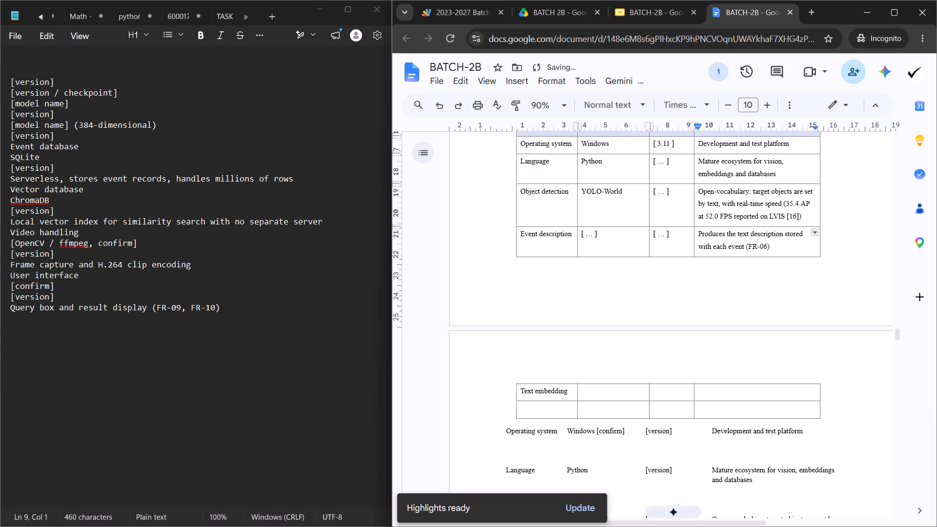
pyautogui.click(544, 250)
pyautogui.click(602, 251)
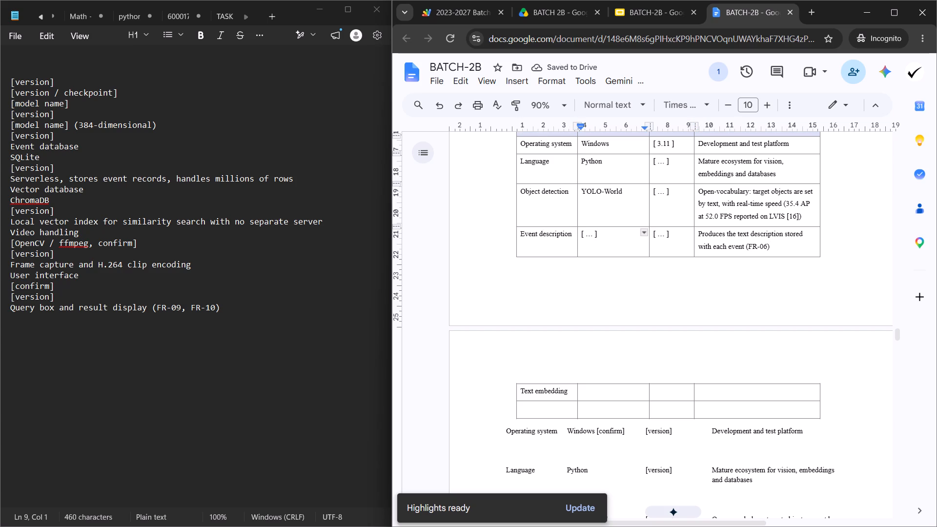
# Paste the cut semantic-search description into the Text embedding row's Justification cell in Table 3.4 and remove the trailing blank lines.
pyautogui.scroll(-4, 591, 373)
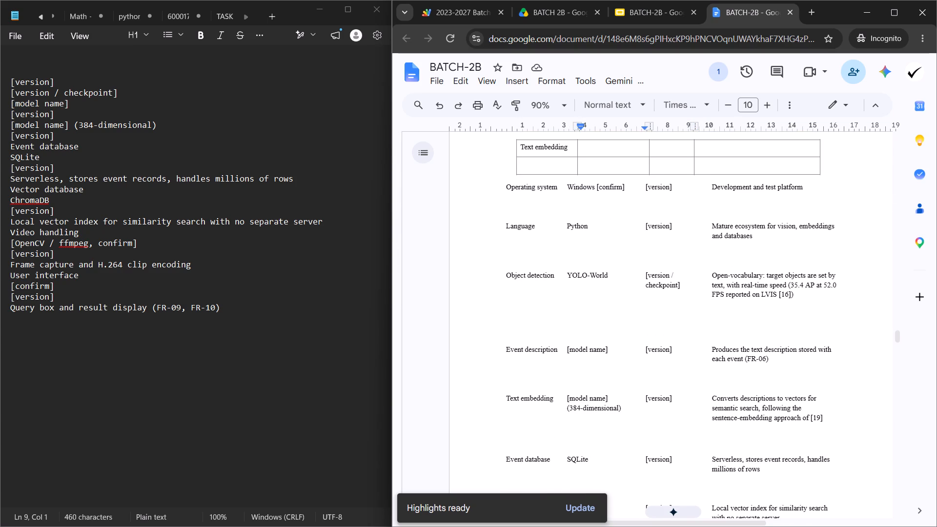
pyautogui.scroll(2, 603, 397)
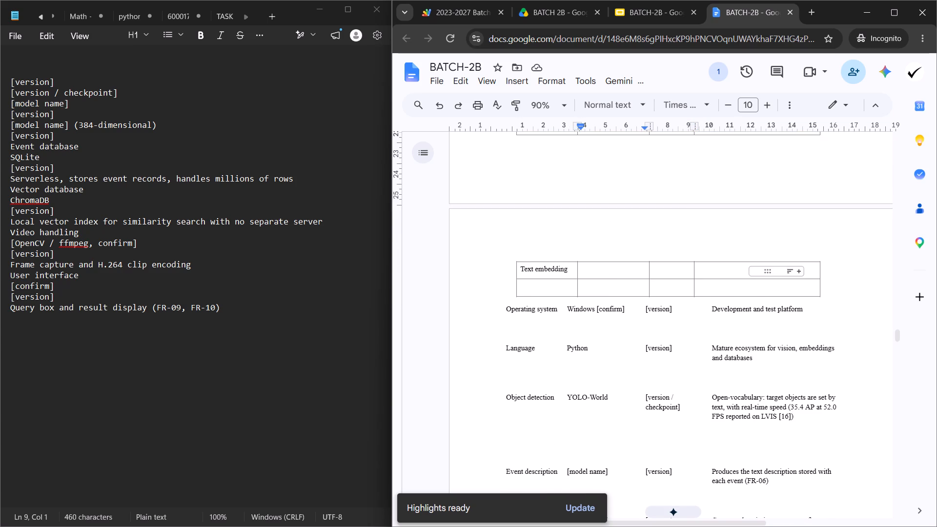
pyautogui.click(730, 270)
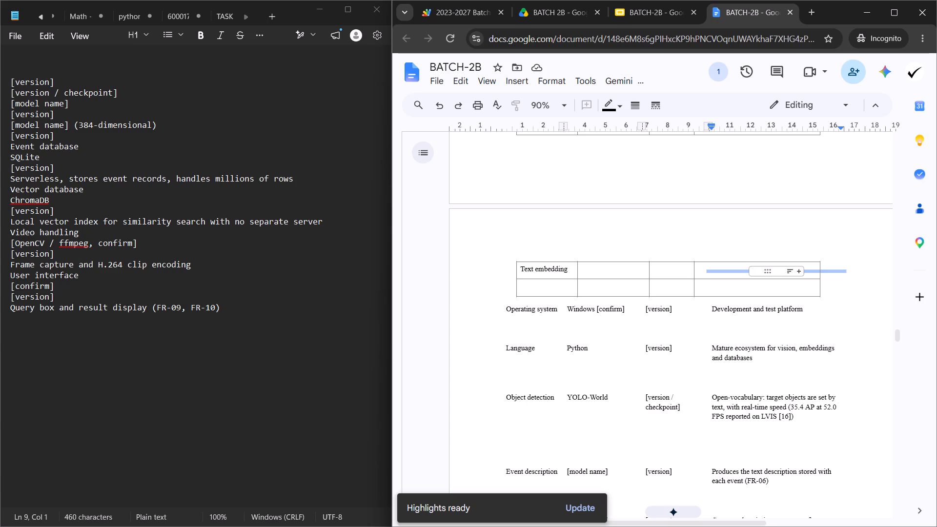
pyautogui.click(707, 271)
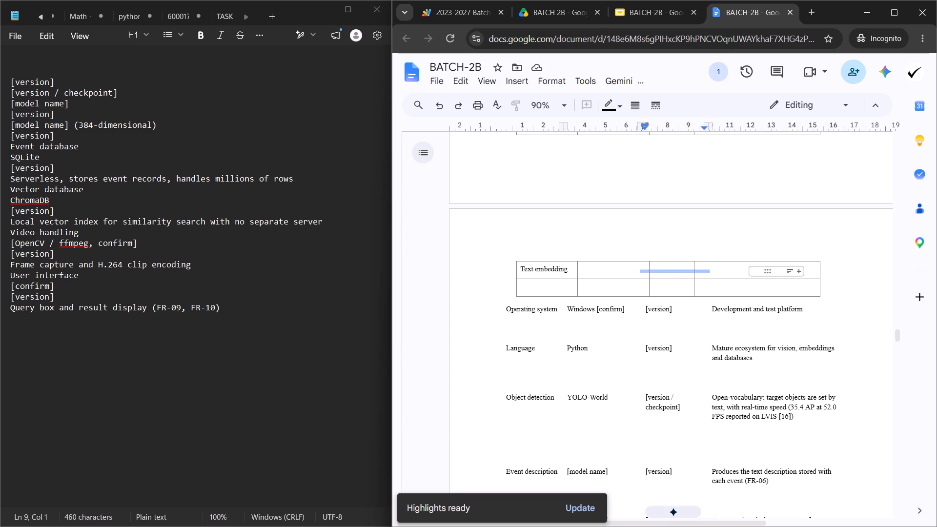
pyautogui.click(731, 270)
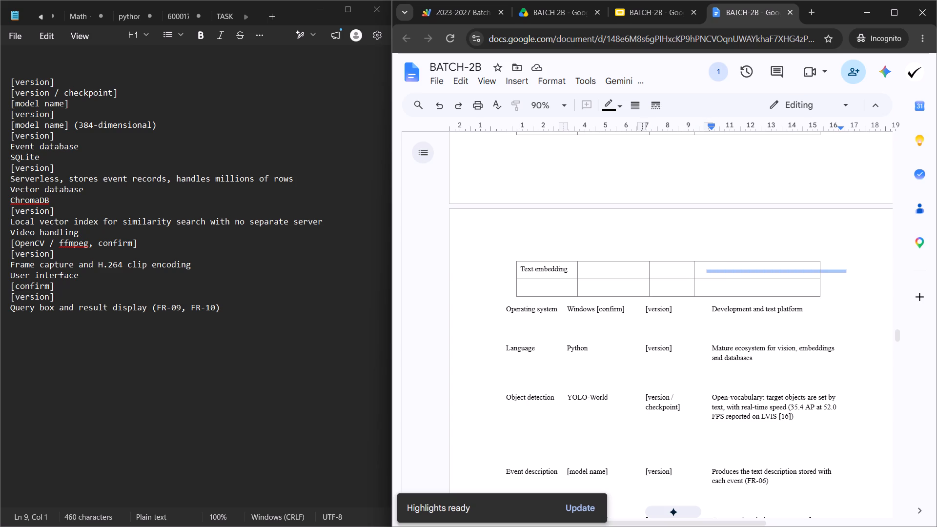
pyautogui.click(731, 290)
pyautogui.click(718, 267)
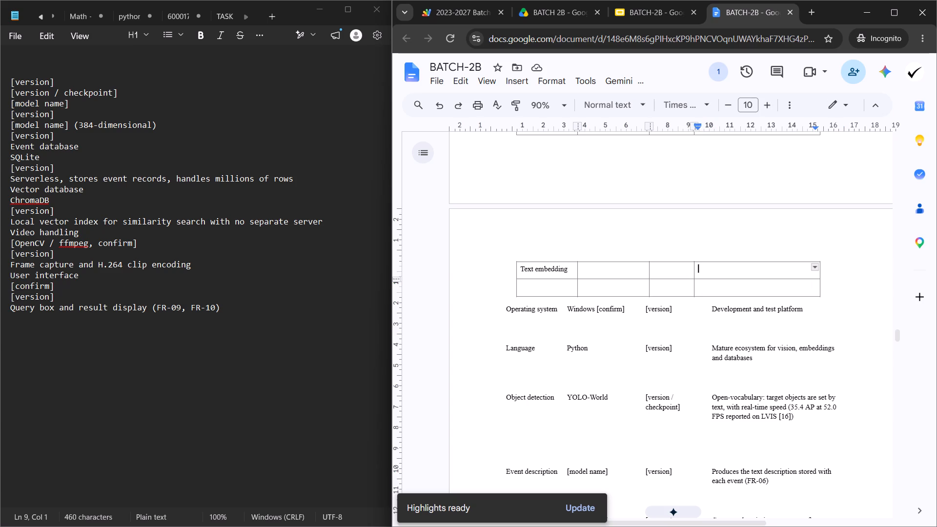
pyautogui.hotkey('ctrl', 'v')
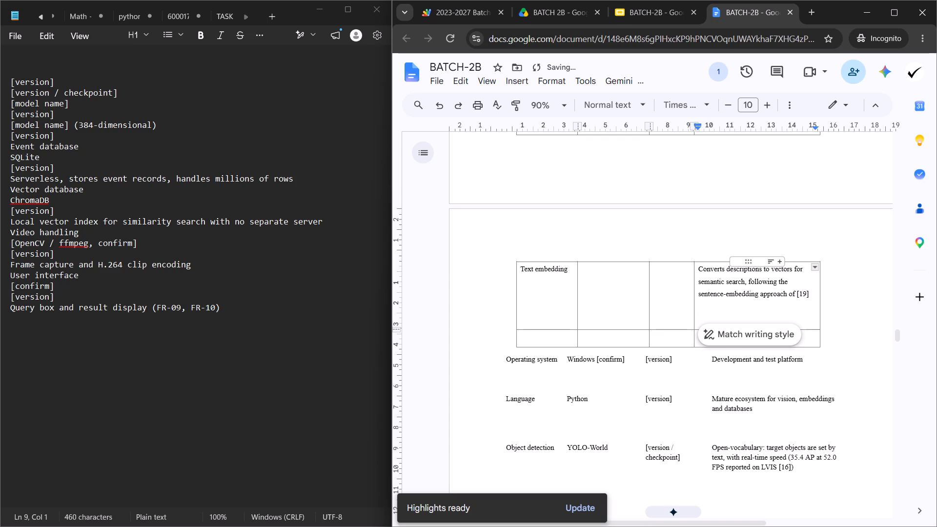
pyautogui.press('BackSpace')
pyautogui.press('BackSpace')
# Review the remaining rows of the original borderless table below the new Table 3.4, down to its caption.
pyautogui.click(552, 313)
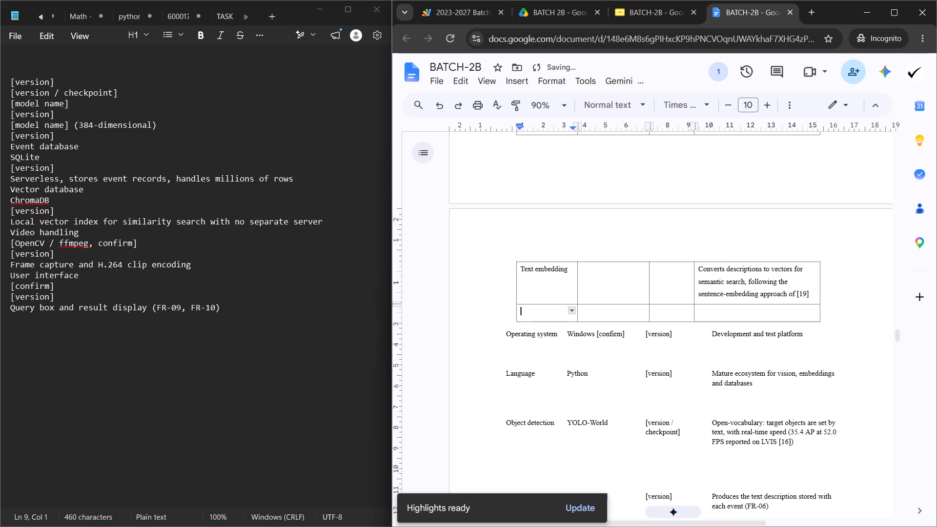
pyautogui.scroll(-4, 557, 311)
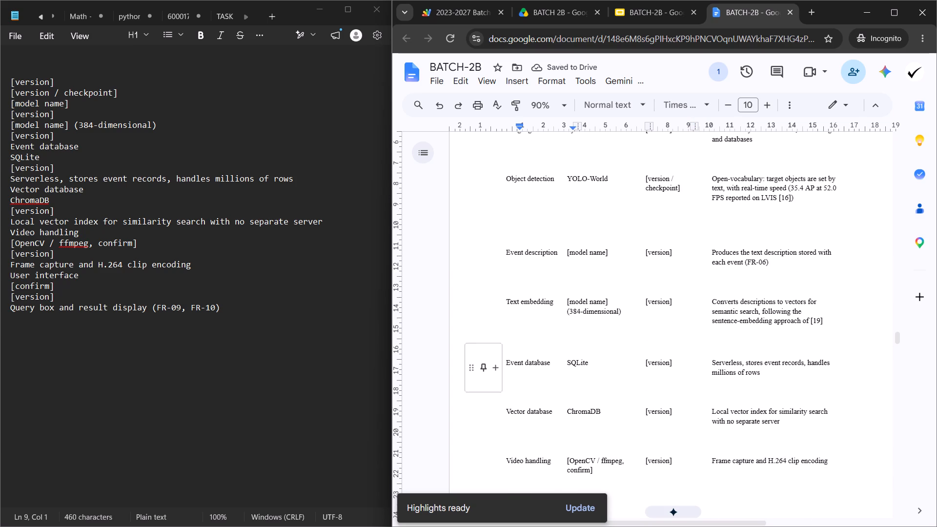
pyautogui.scroll(-1, 530, 354)
pyautogui.scroll(-2, 592, 342)
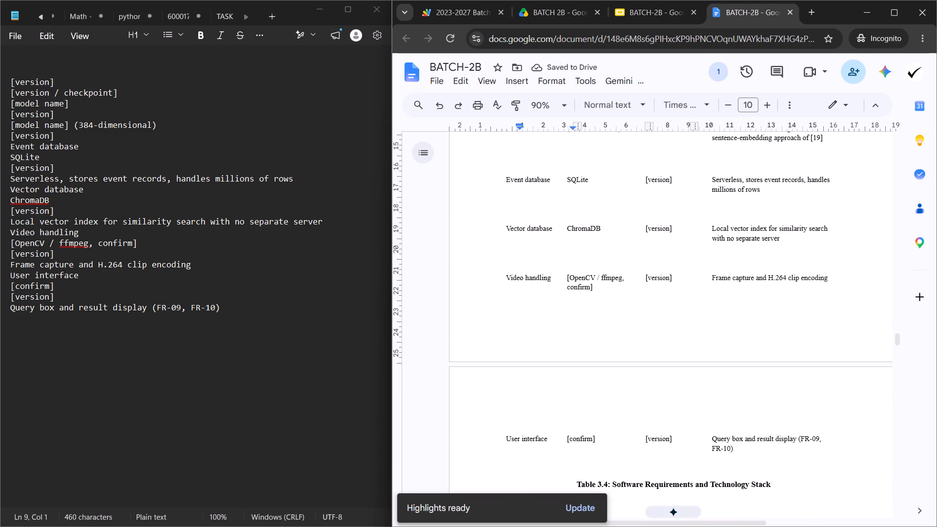
pyautogui.scroll(9, 616, 361)
pyautogui.scroll(-2, 617, 362)
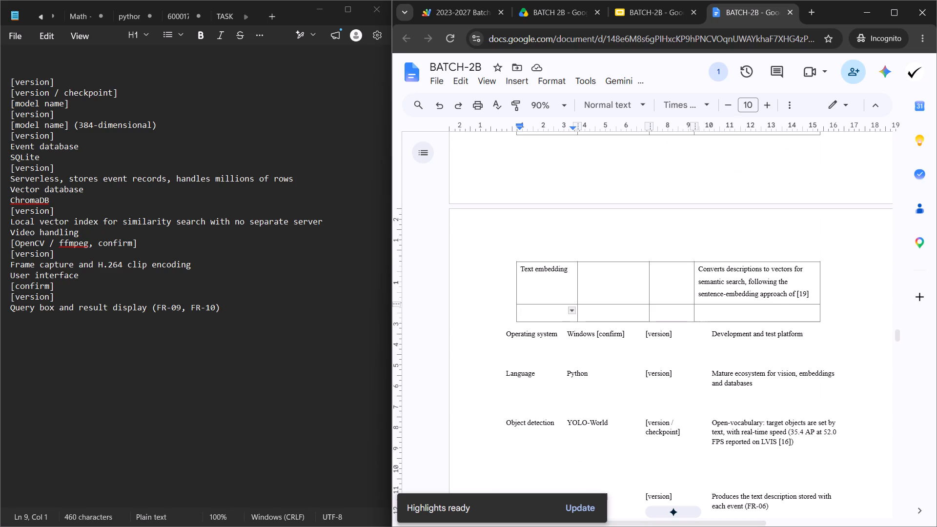
pyautogui.scroll(-3, 613, 353)
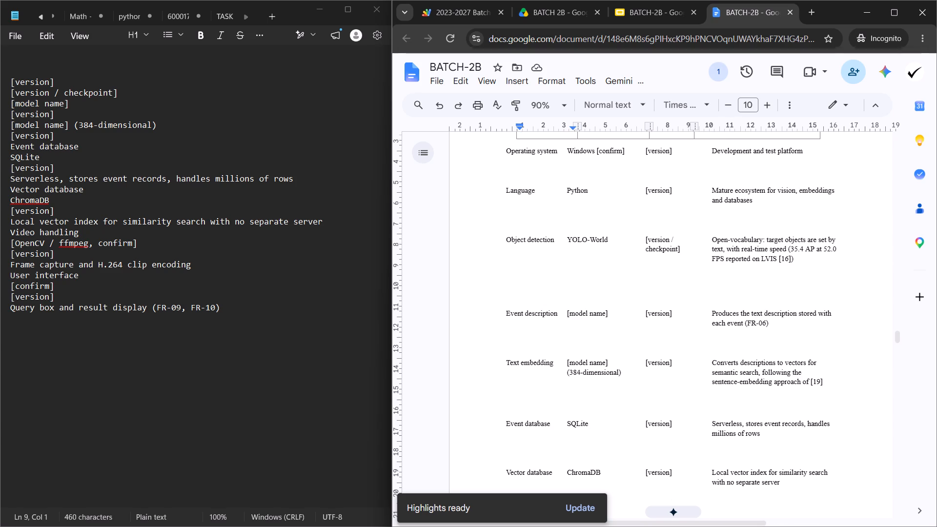
# Move "Event database" from the Notepad text into the Layer cell under Text embedding, without trailing blank lines.
pyautogui.doubleClick(29, 149)
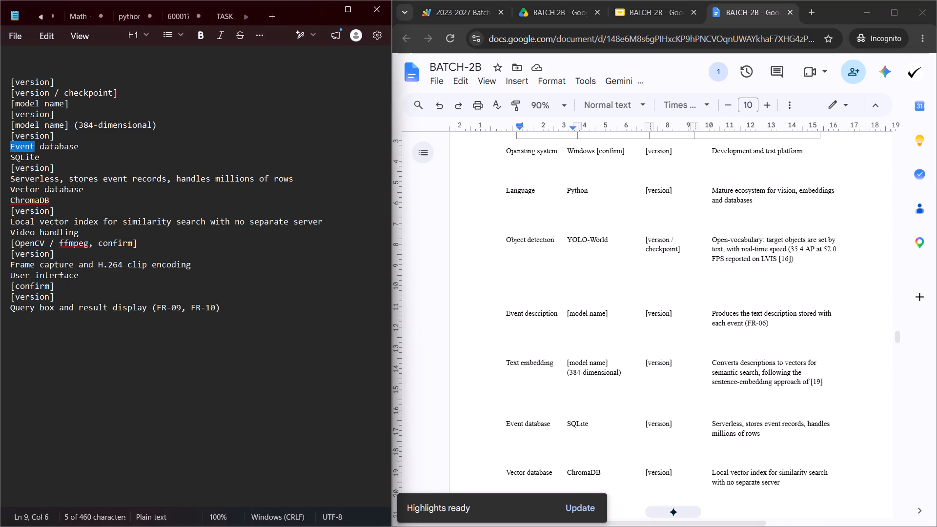
pyautogui.scroll(1, 507, 400)
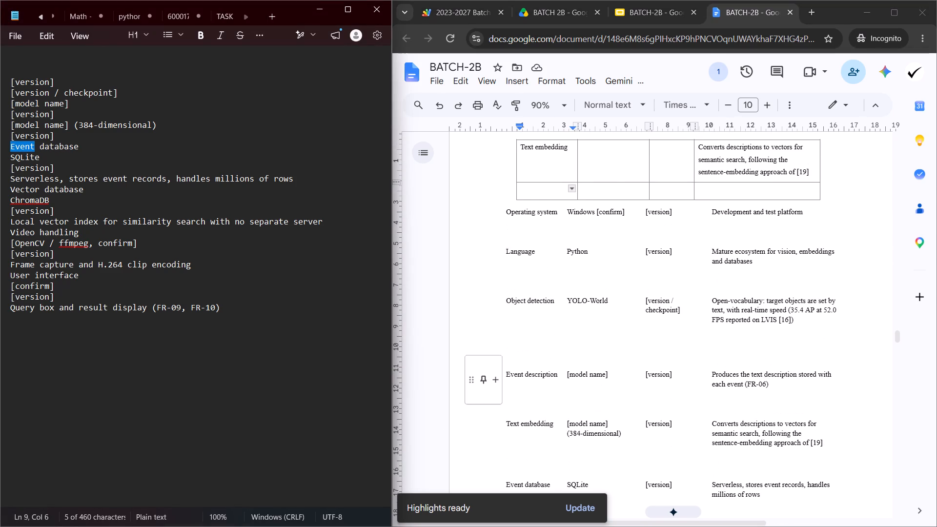
pyautogui.tripleClick(52, 145)
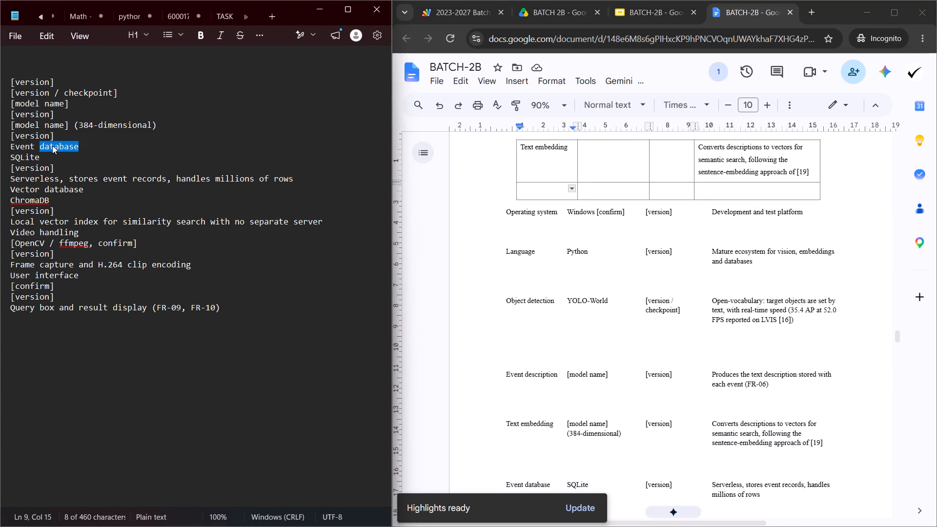
pyautogui.hotkey('ctrl', 'x')
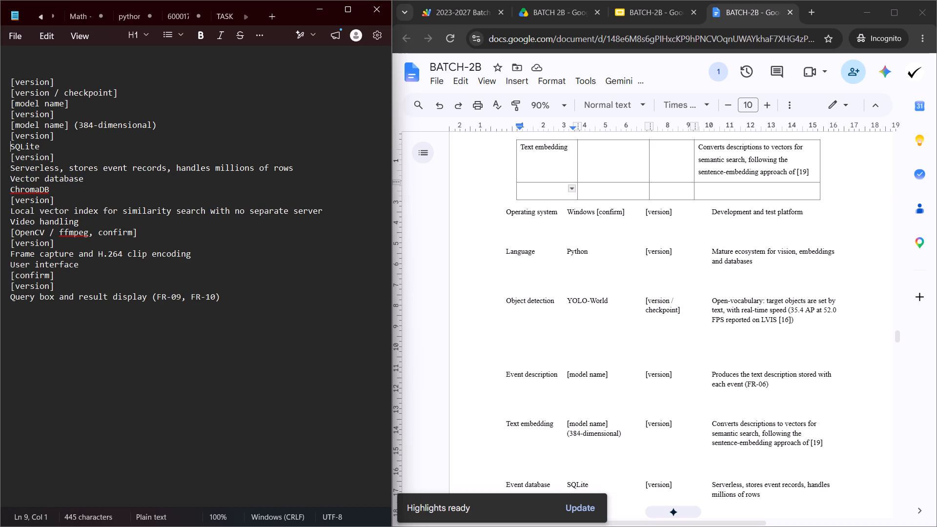
pyautogui.click(536, 193)
pyautogui.click(536, 193)
pyautogui.hotkey('ctrl', 'v')
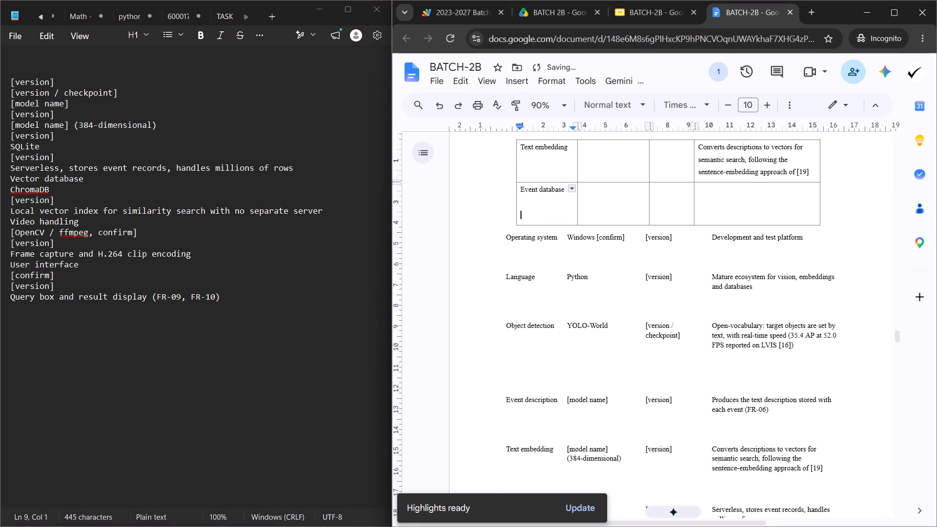
pyautogui.press('BackSpace')
pyautogui.press('BackSpace')
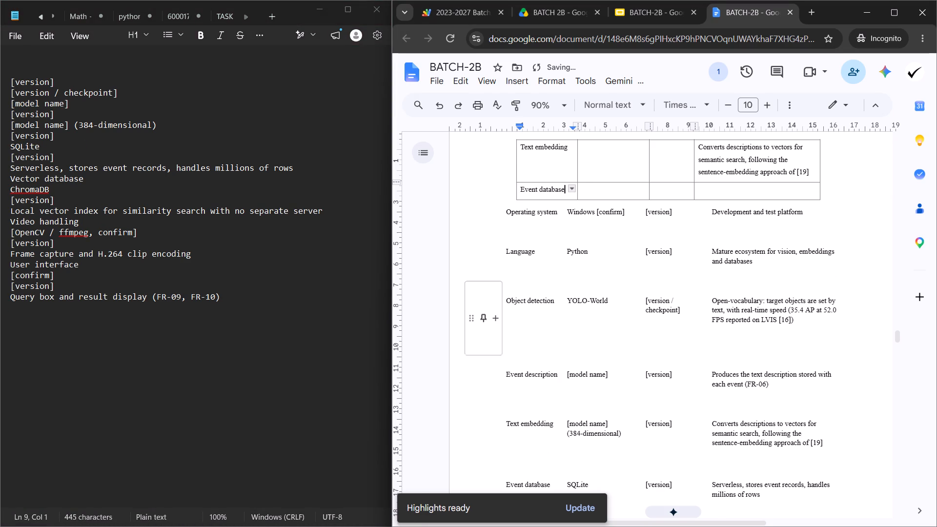
# Move "SQLite" from the Notepad text into the second-column cell of the Event database row.
pyautogui.doubleClick(24, 146)
pyautogui.hotkey('ctrl', 'x')
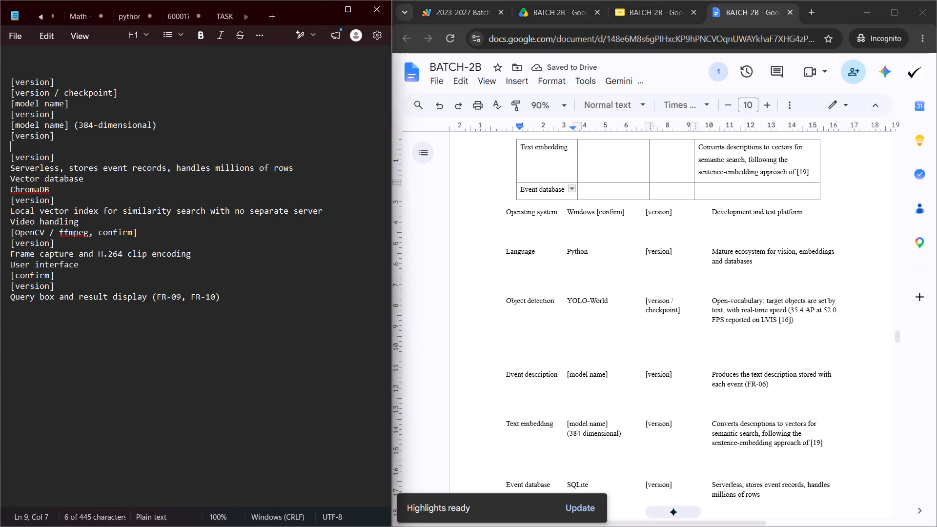
pyautogui.click(603, 192)
pyautogui.click(603, 192)
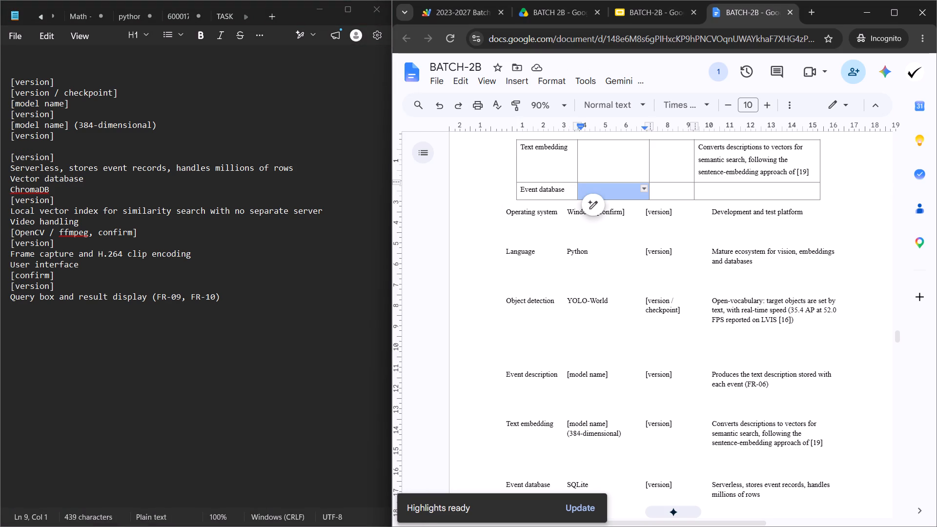
pyautogui.click(607, 190)
pyautogui.hotkey('ctrl', 'v')
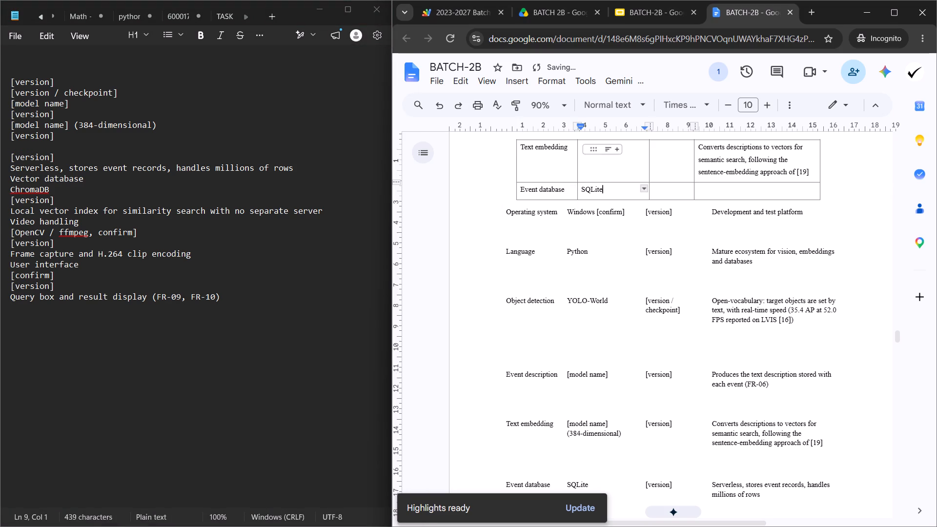
# Move "Serverless, stores event records, handles millions of rows" from Notepad into the Event database row's Justification cell, without trailing blank lines.
pyautogui.doubleClick(116, 170)
pyautogui.tripleClick(116, 170)
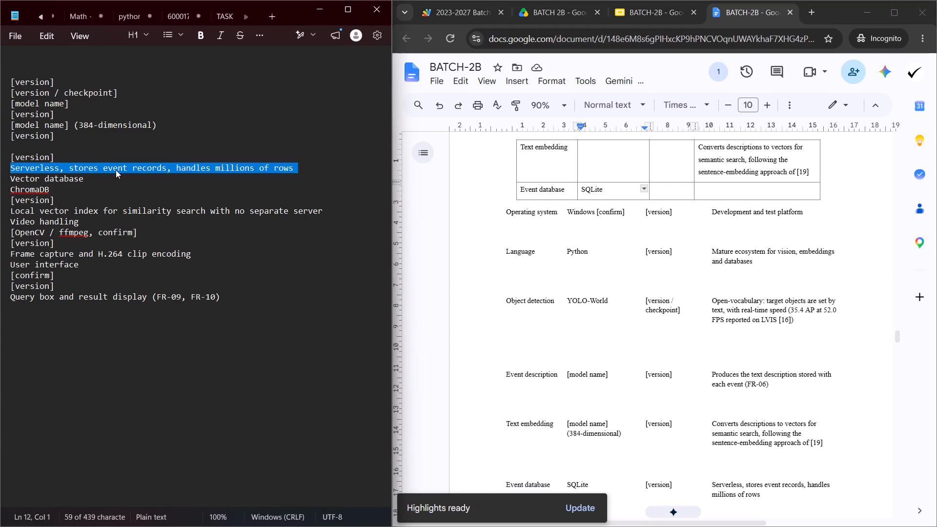
pyautogui.hotkey('ctrl', 'x')
pyautogui.click(733, 193)
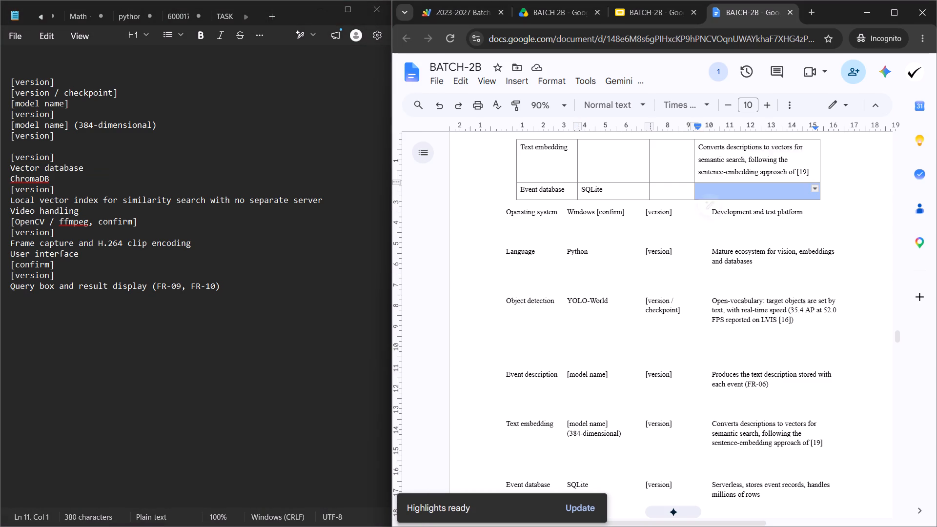
pyautogui.click(733, 193)
pyautogui.hotkey('ctrl', 'v')
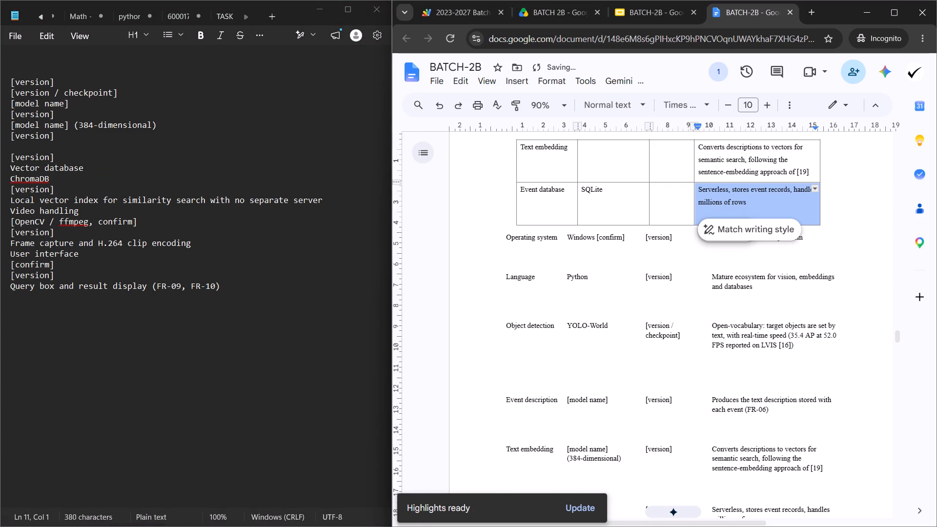
pyautogui.click(769, 208)
pyautogui.click(770, 219)
pyautogui.press('BackSpace')
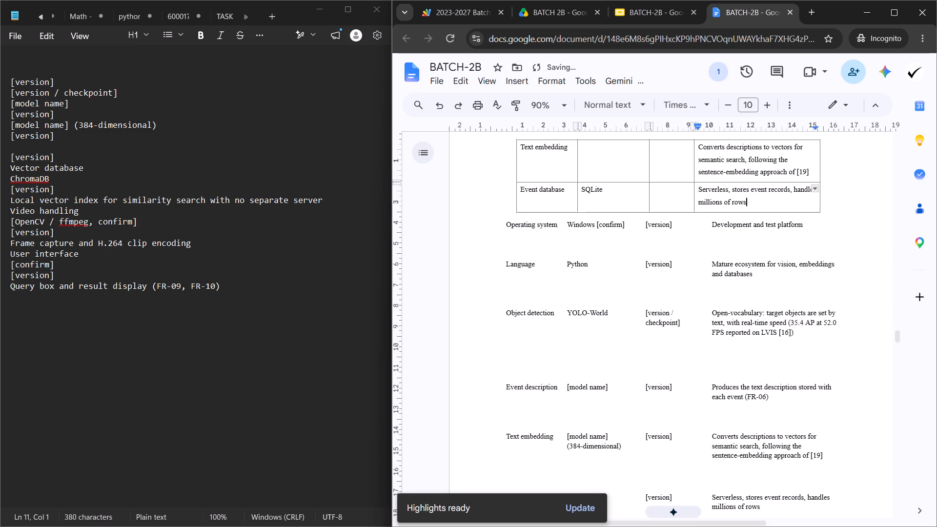
# Insert three empty rows below the Event database row in Table 3.4.
pyautogui.rightClick(765, 204)
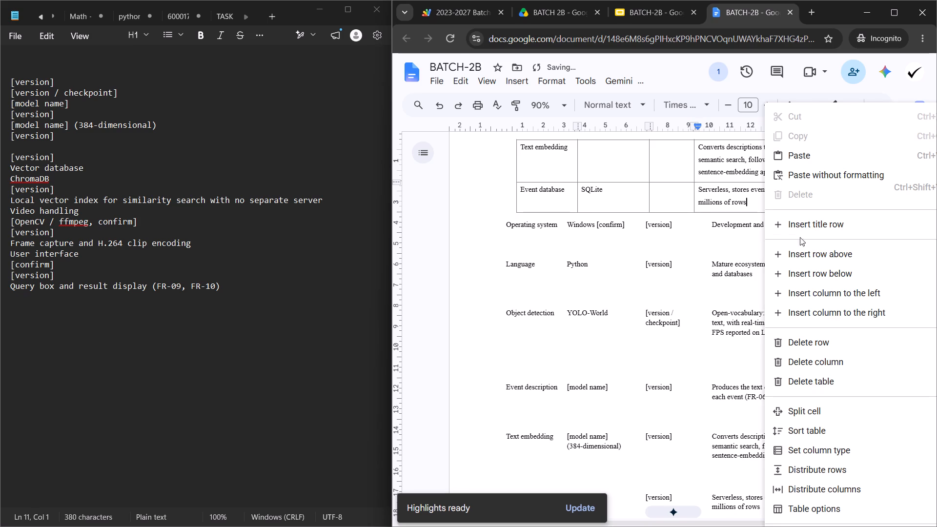
pyautogui.click(804, 268)
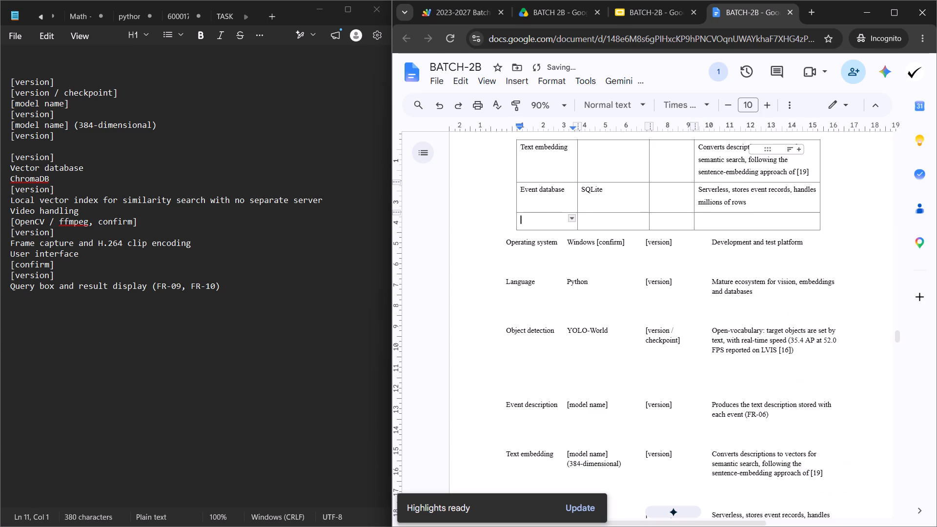
pyautogui.click(757, 224)
pyautogui.rightClick(757, 224)
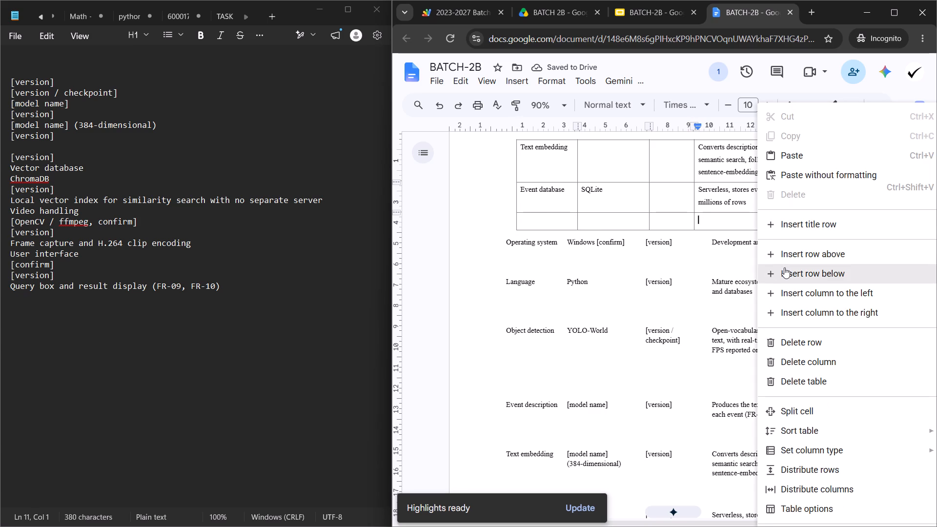
pyautogui.click(785, 269)
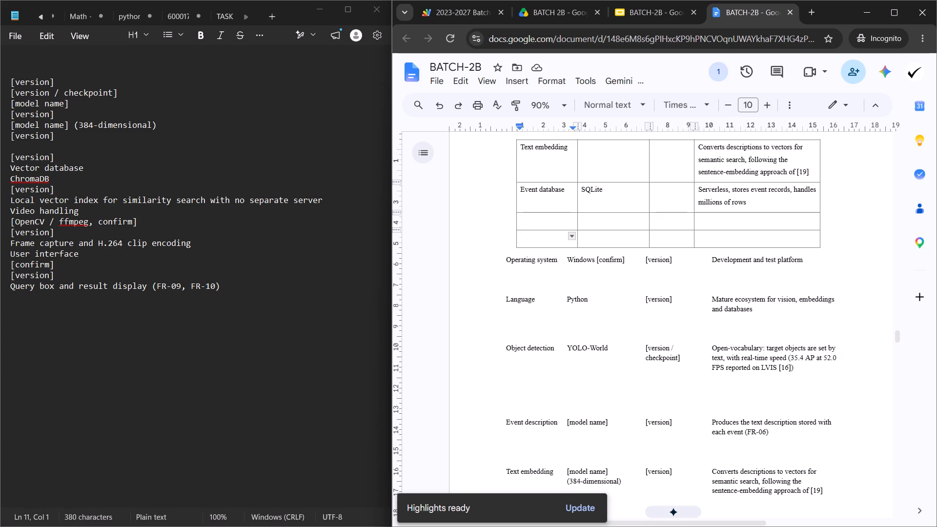
pyautogui.click(774, 243)
pyautogui.rightClick(774, 243)
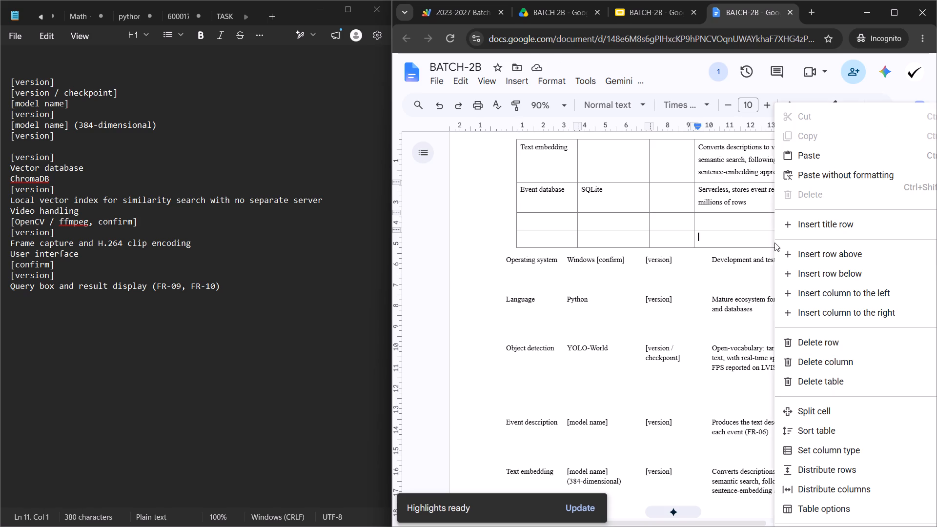
pyautogui.click(791, 272)
# Compare the entries left in the original borderless table with the empty rows of the new table.
pyautogui.scroll(-8, 764, 242)
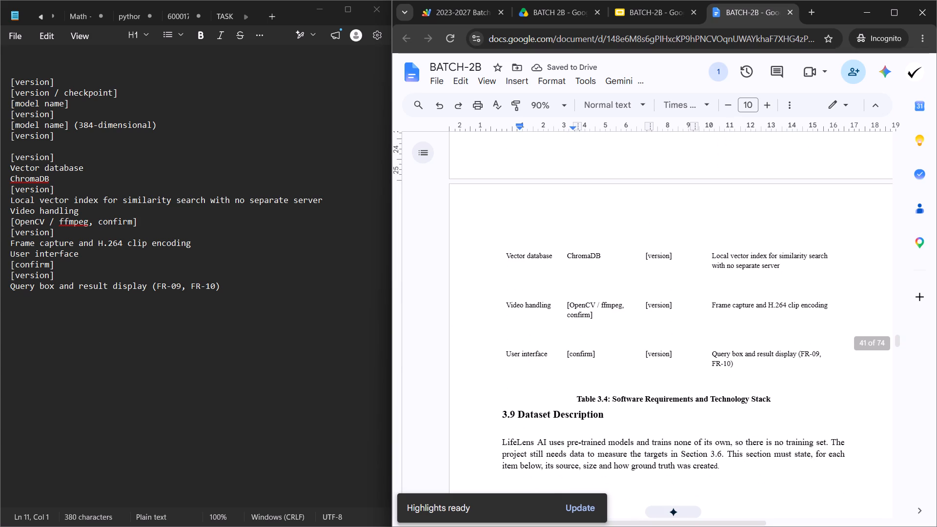
pyautogui.scroll(6, 579, 349)
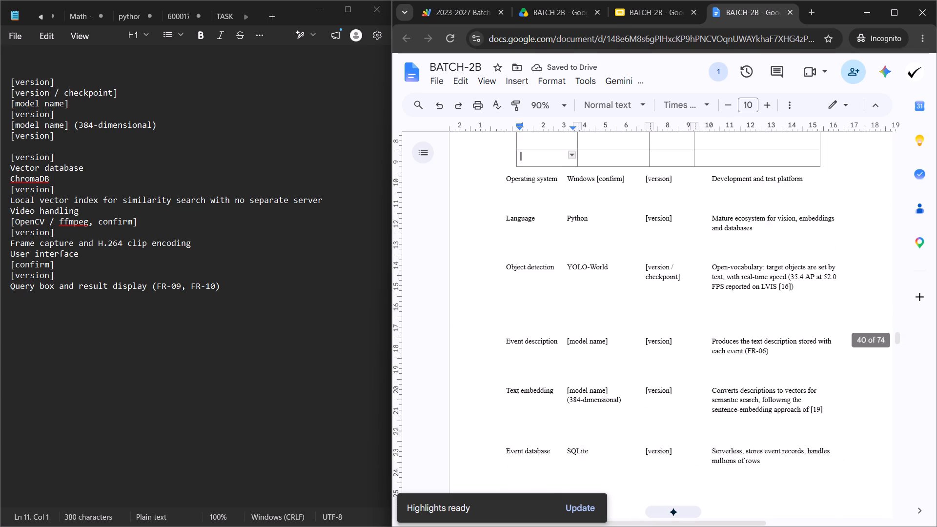
pyautogui.scroll(4, 579, 348)
pyautogui.scroll(-1, 580, 349)
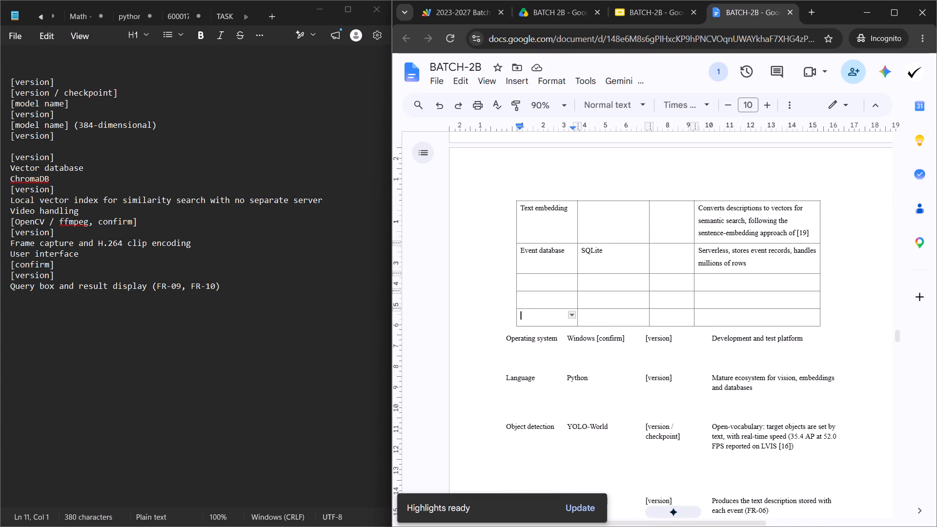
# Move "Vector database" from the Notepad text into the first cell of the row below Event database, without trailing blank lines.
pyautogui.tripleClick(32, 167)
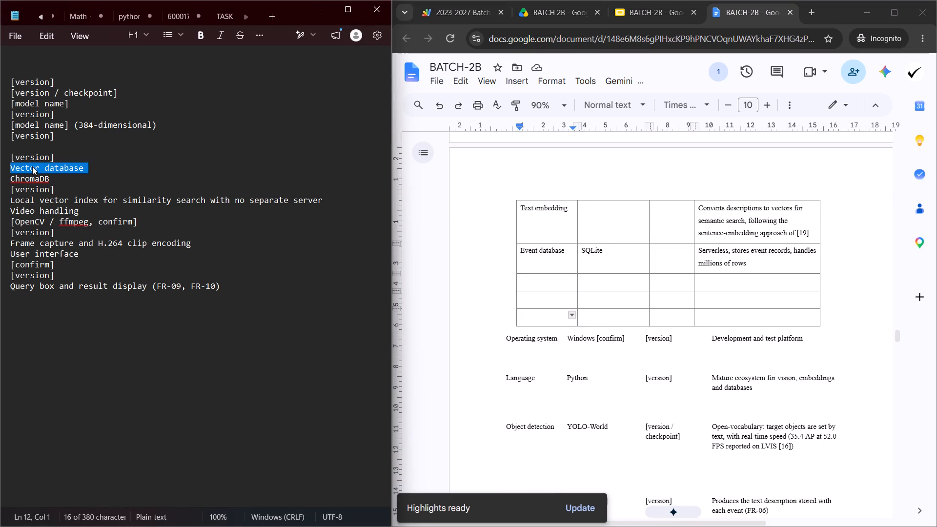
pyautogui.hotkey('ctrl', 'x')
pyautogui.click(549, 282)
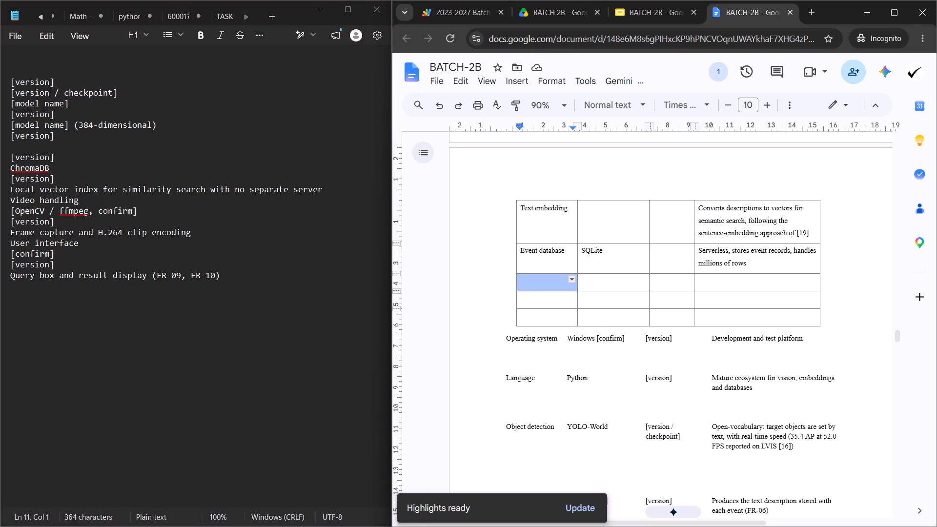
pyautogui.click(549, 282)
pyautogui.click(549, 282)
pyautogui.hotkey('ctrl', 'v')
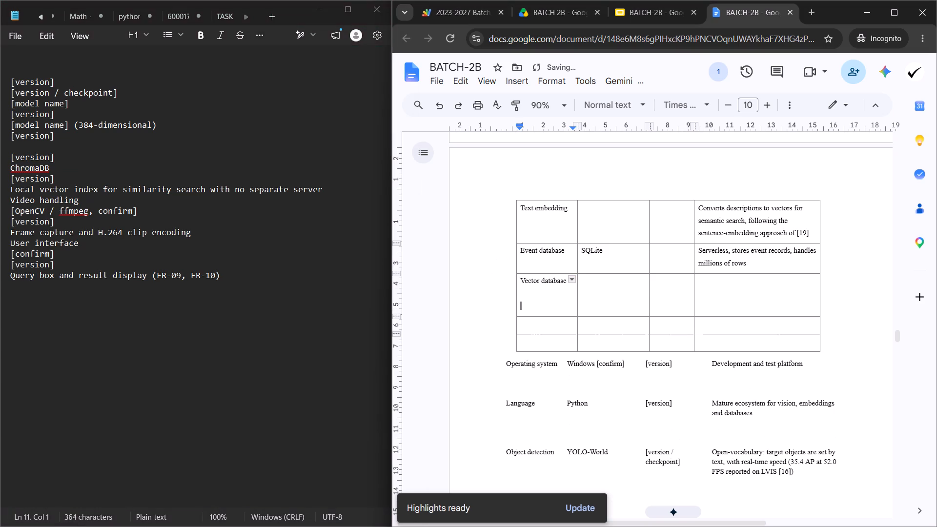
pyautogui.press('BackSpace')
pyautogui.press('BackSpace')
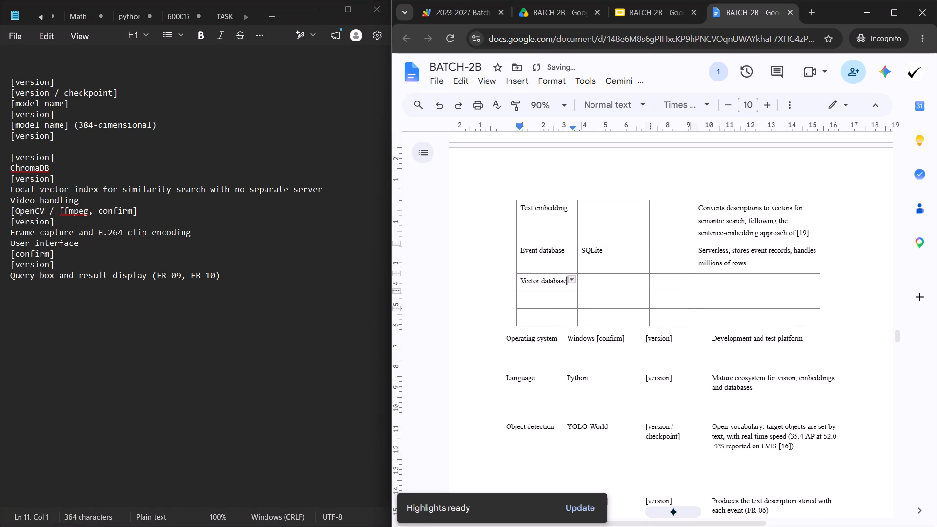
# Move "ChromaDB" from the Notepad text into the second-column cell of the Vector database row.
pyautogui.doubleClick(31, 170)
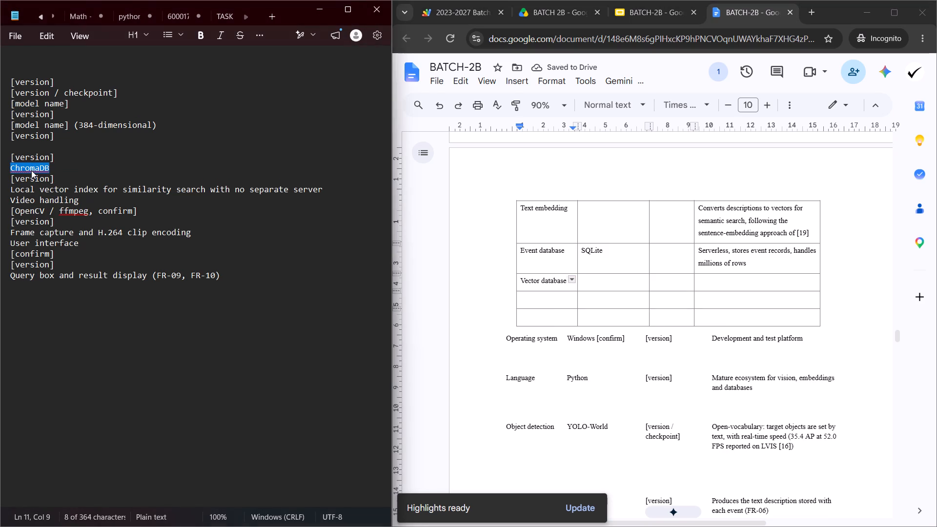
pyautogui.hotkey('ctrl', 'x')
pyautogui.click(596, 284)
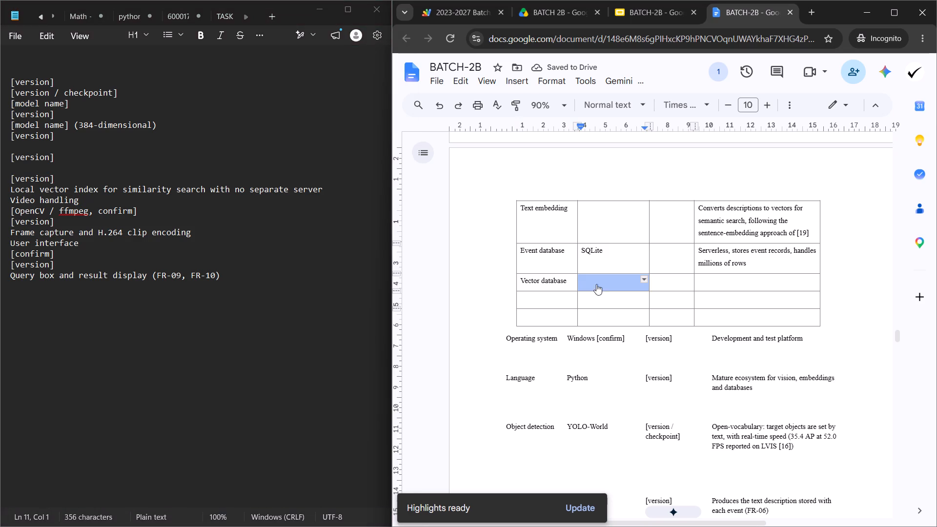
pyautogui.click(597, 283)
pyautogui.hotkey('ctrl', 'v')
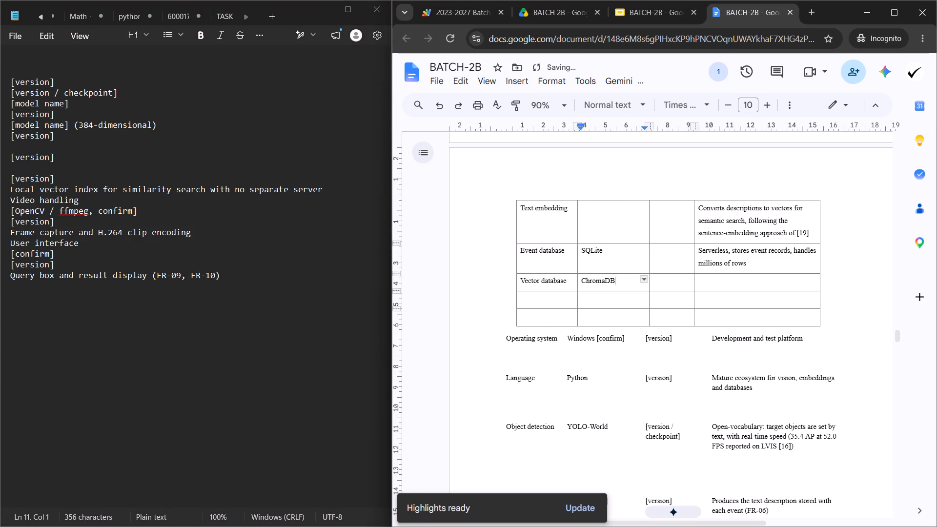
# Move "Local vector index for similarity search with no separate server" from Notepad into the Vector database row's Justification cell, without trailing blank lines.
pyautogui.tripleClick(131, 186)
pyautogui.hotkey('ctrl', 'x')
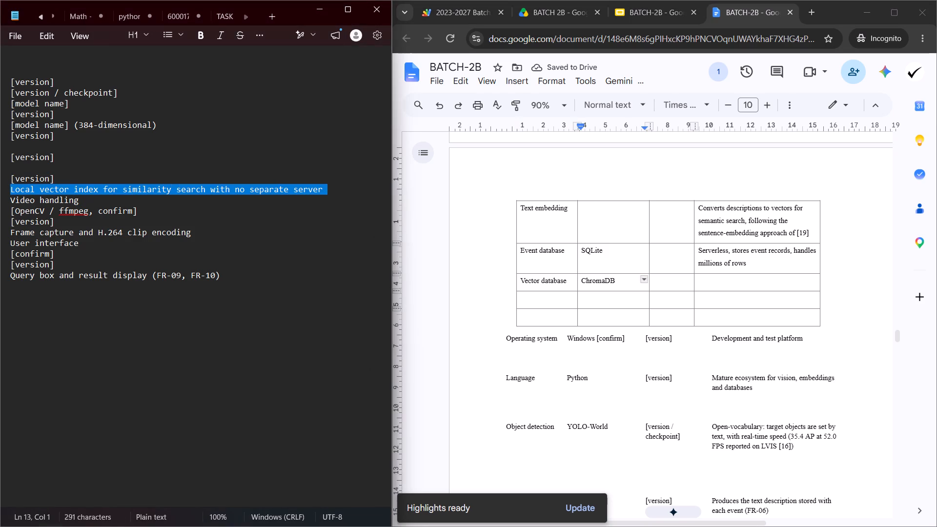
pyautogui.click(719, 286)
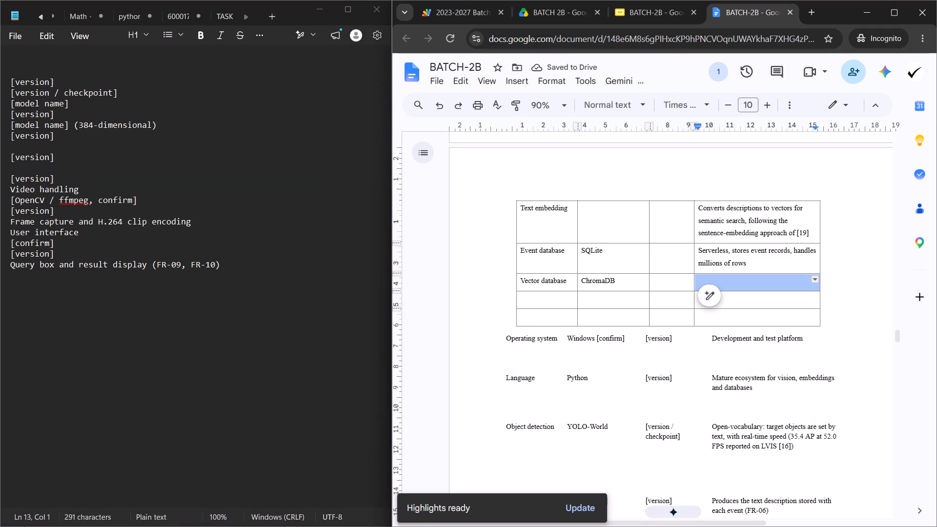
pyautogui.click(722, 283)
pyautogui.hotkey('ctrl', 'v')
pyautogui.press('BackSpace')
pyautogui.press('BackSpace')
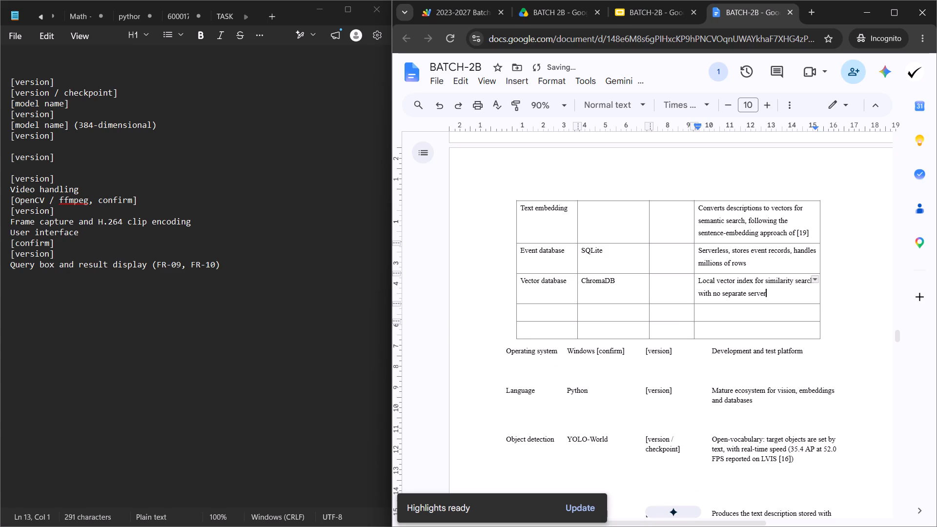
# Check the last entries of the original borderless table against the new table's remaining empty rows.
pyautogui.scroll(-4, 707, 252)
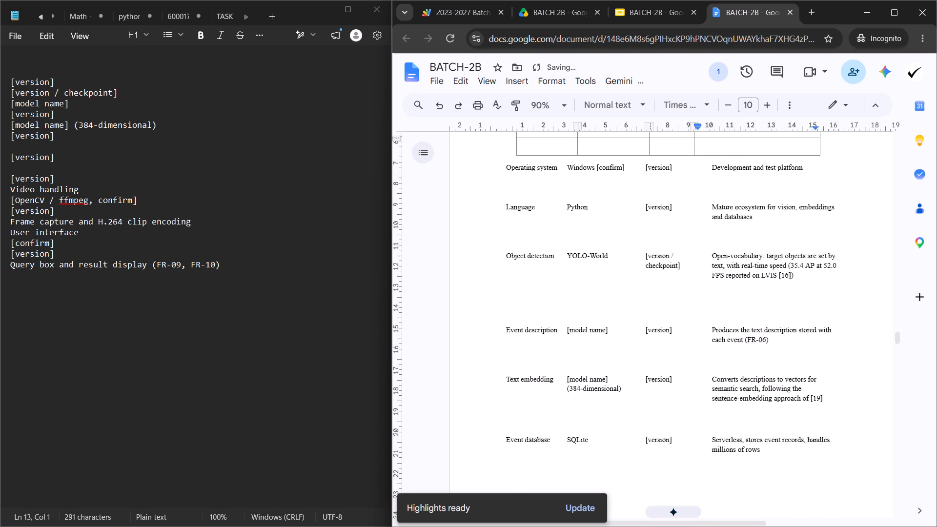
pyautogui.scroll(-3, 680, 261)
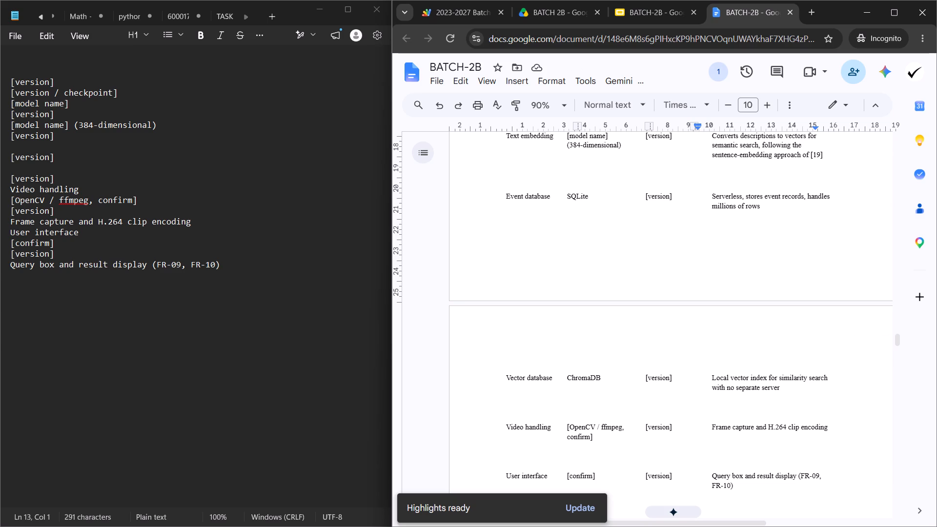
pyautogui.scroll(-1, 547, 277)
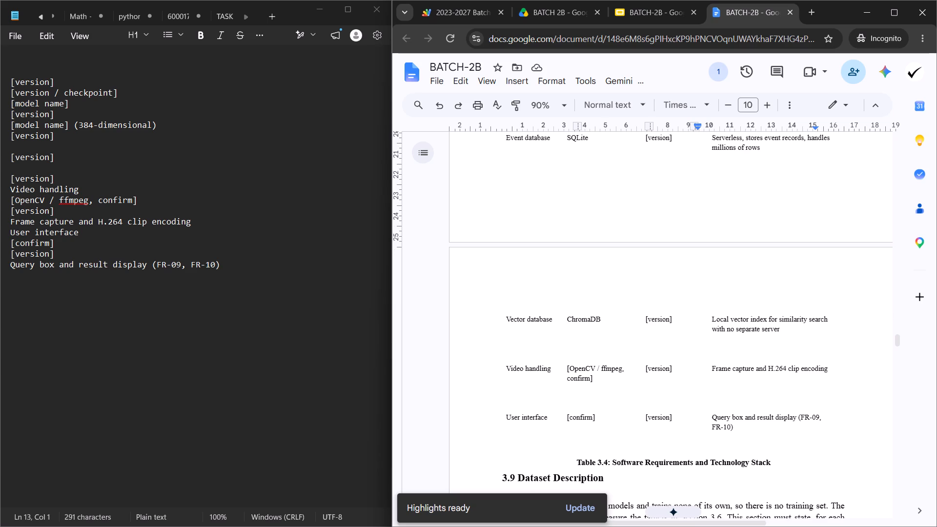
pyautogui.scroll(7, 548, 284)
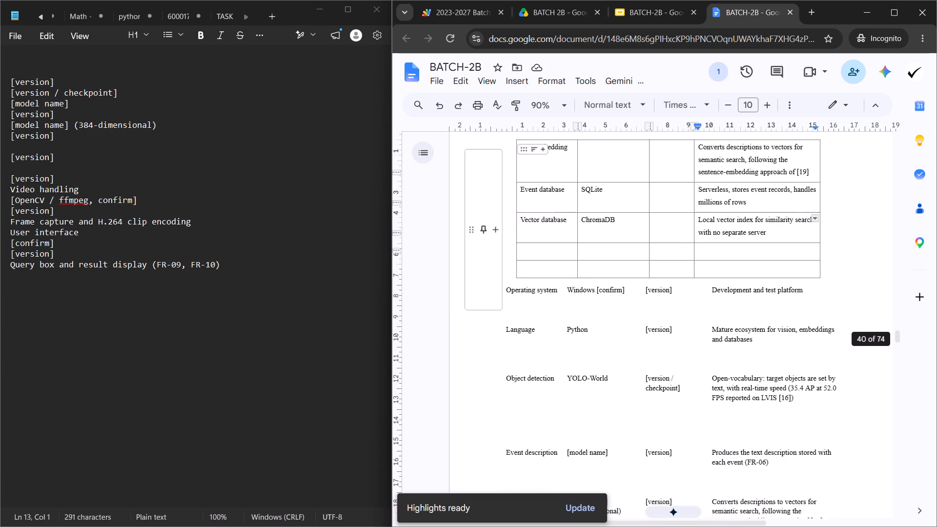
pyautogui.scroll(1, 549, 288)
pyautogui.scroll(-8, 549, 288)
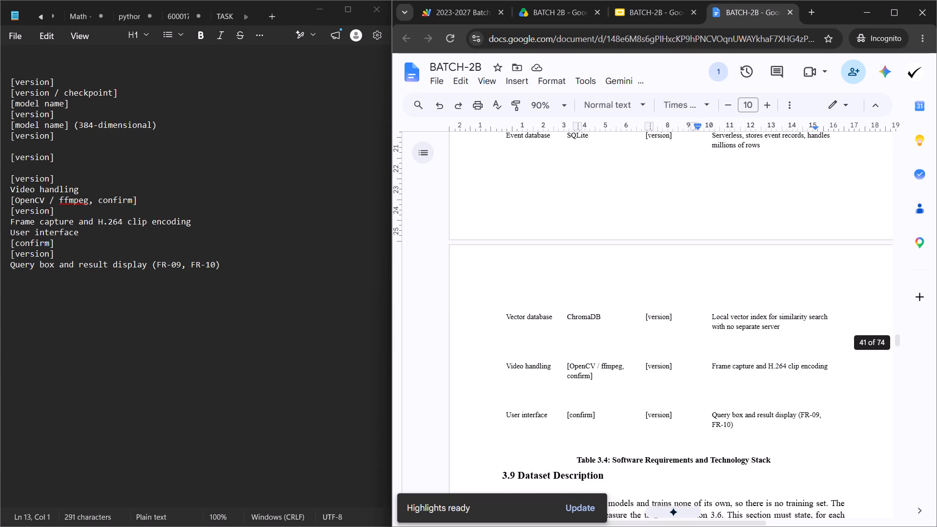
pyautogui.scroll(-1, 550, 286)
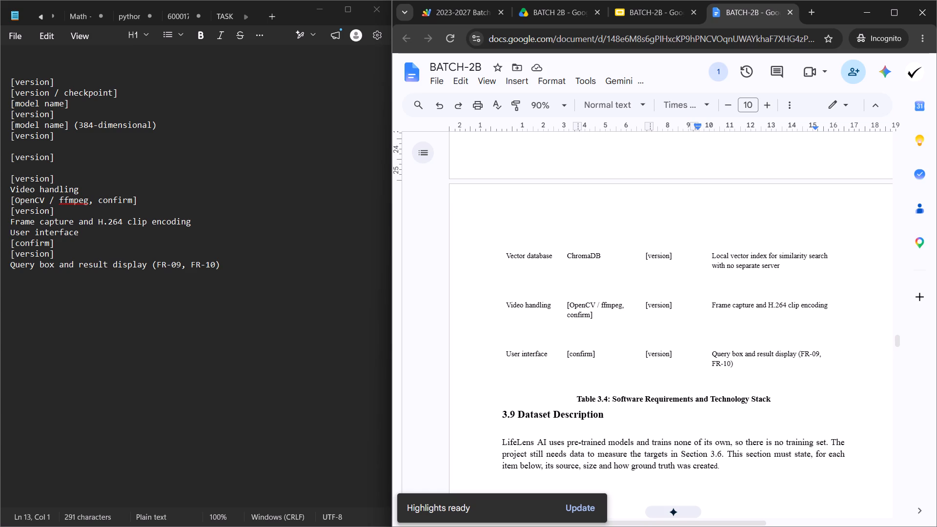
pyautogui.scroll(6, 554, 282)
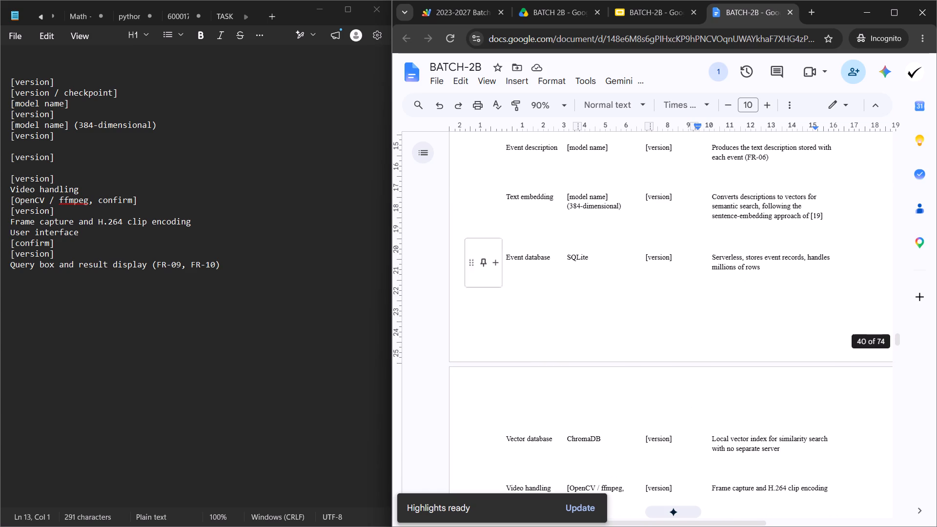
pyautogui.scroll(3, 551, 280)
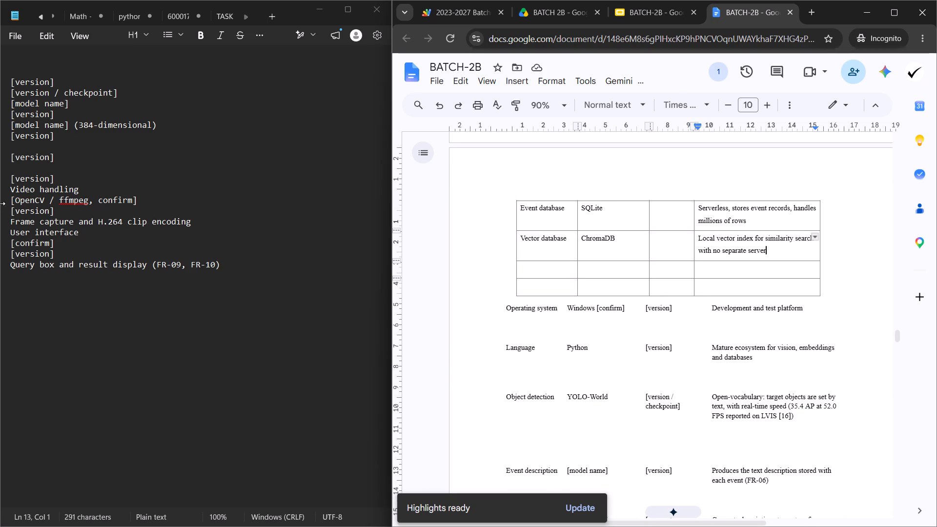
# Move "Video handling" from Notepad into the first cell of the row below Vector database, without trailing blank lines.
pyautogui.tripleClick(35, 188)
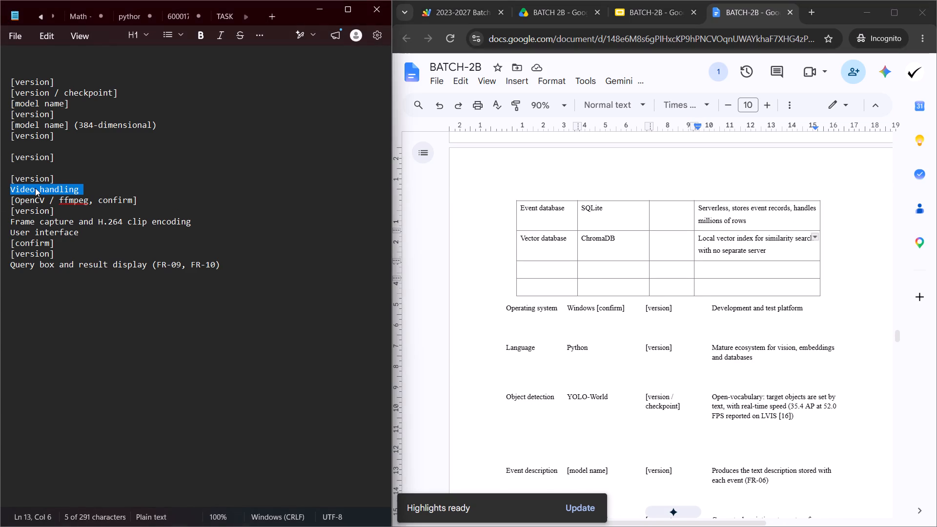
pyautogui.hotkey('ctrl', 'x')
pyautogui.click(533, 266)
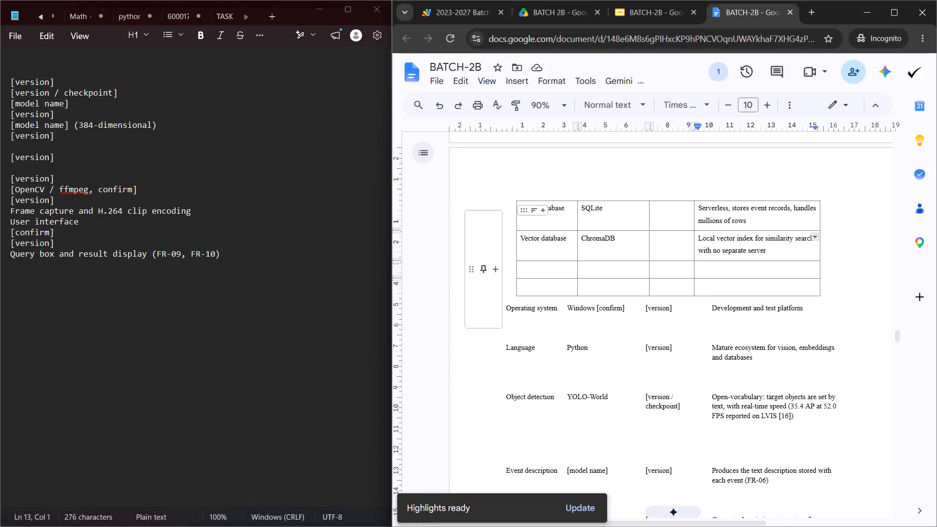
pyautogui.click(540, 270)
pyautogui.hotkey('ctrl', 'v')
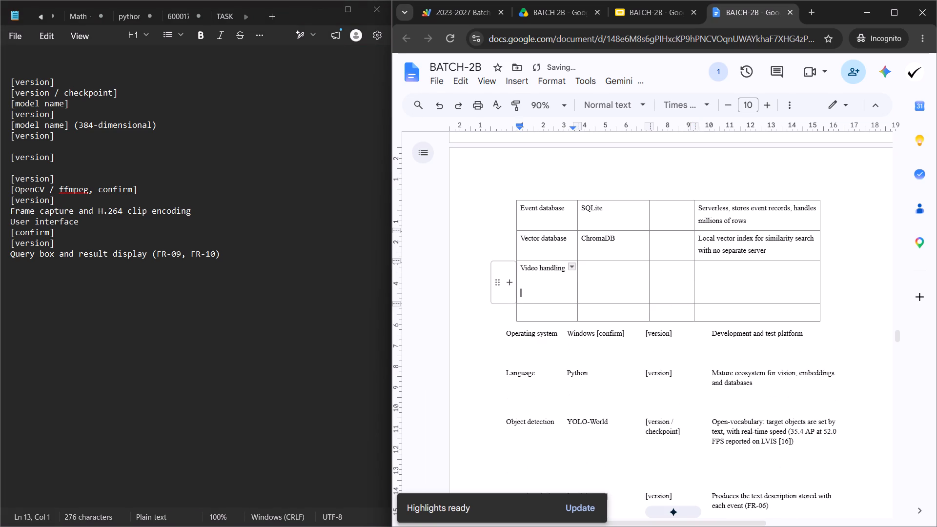
pyautogui.press('BackSpace')
pyautogui.press('BackSpace')
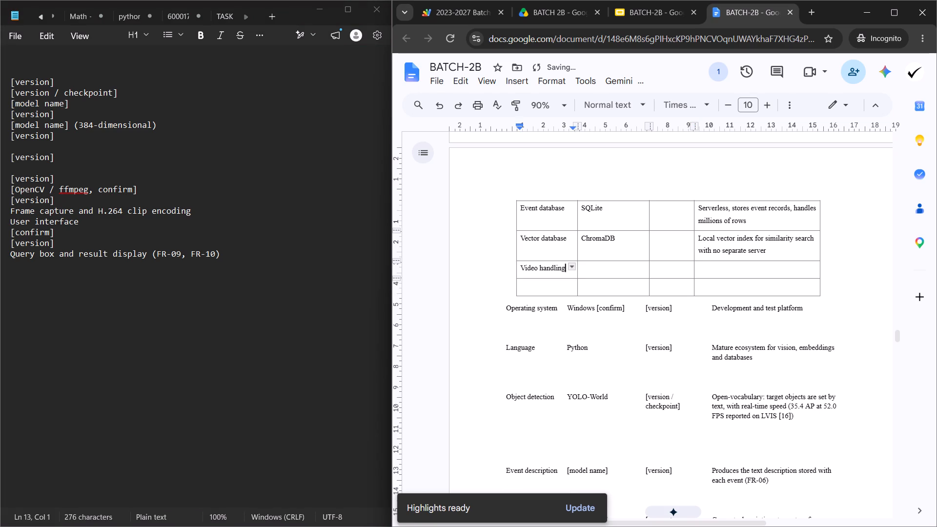
# Move "Frame capture and H.264 clip encoding" from Notepad into the Video handling row's Justification cell, without trailing blank lines.
pyautogui.tripleClick(42, 213)
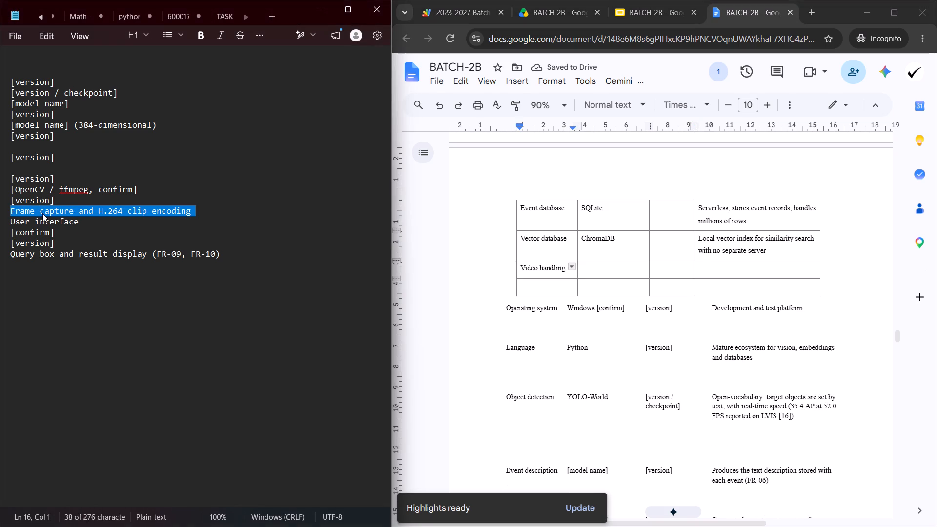
pyautogui.hotkey('ctrl', 'x')
pyautogui.scroll(3, 709, 284)
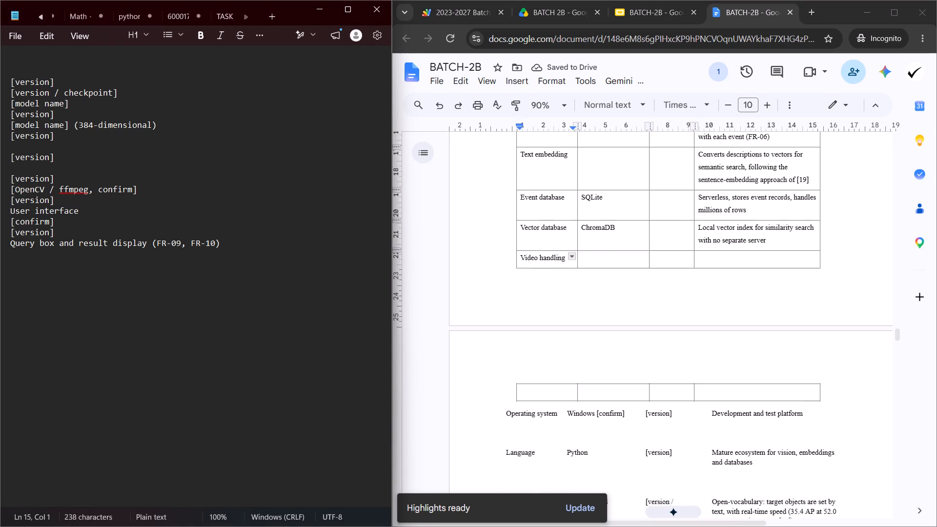
pyautogui.scroll(1, 710, 286)
pyautogui.click(725, 318)
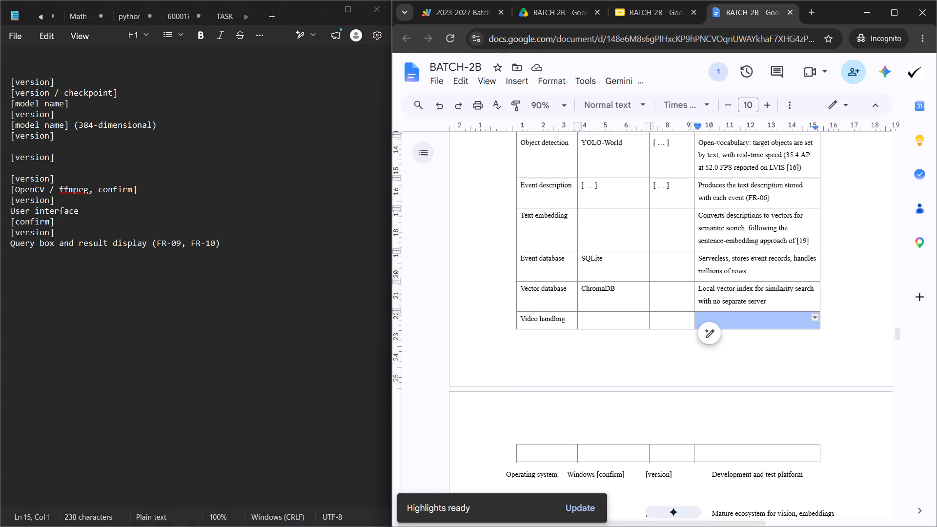
pyautogui.click(732, 322)
pyautogui.hotkey('ctrl', 'v')
pyautogui.scroll(-1, 717, 315)
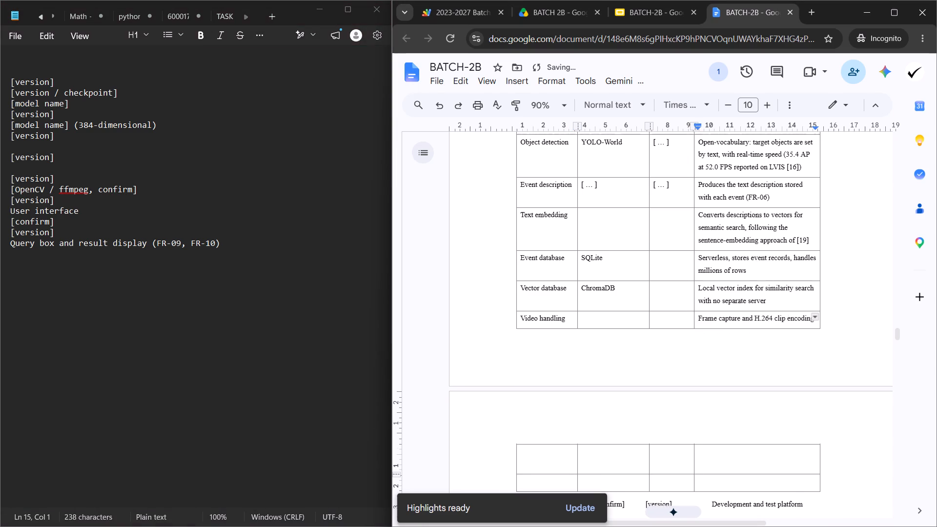
pyautogui.scroll(-1, 717, 315)
pyautogui.press('BackSpace')
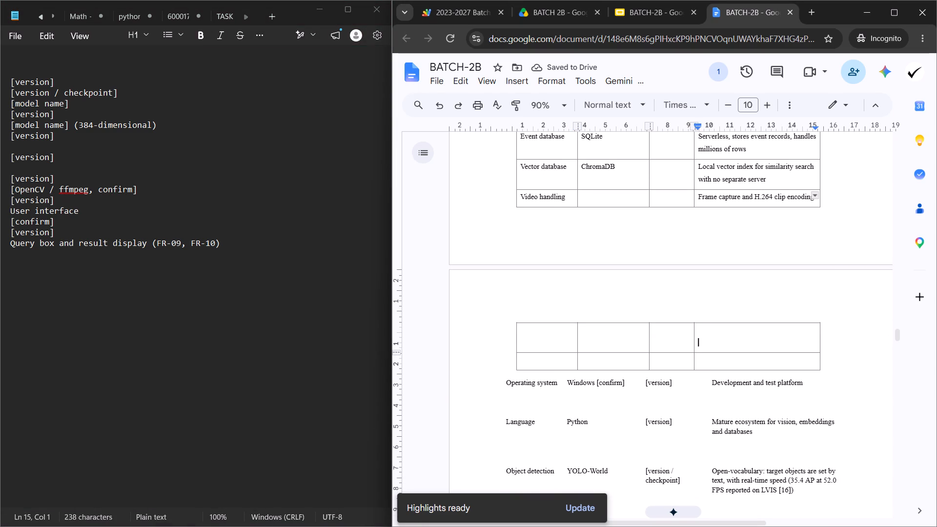
pyautogui.press('BackSpace')
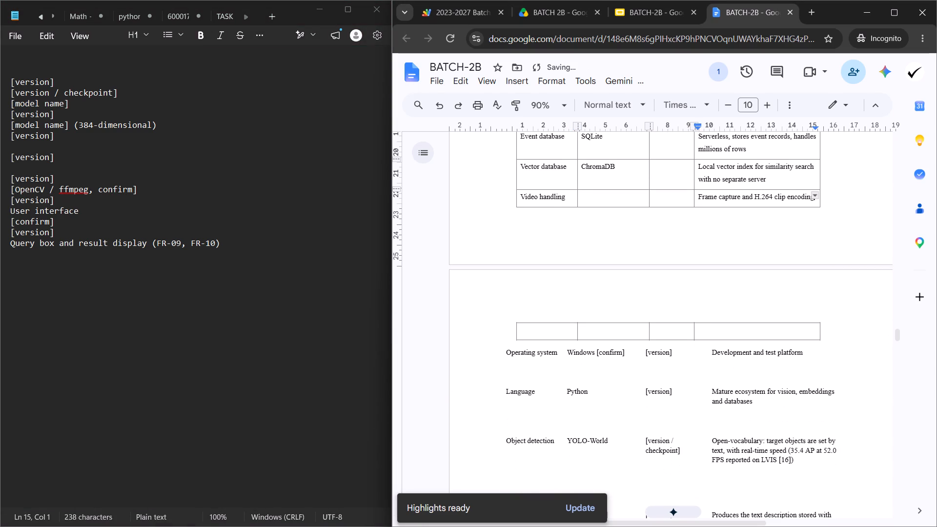
# Move "User interface" from Notepad into the first cell of the new table's last row, without trailing blank lines.
pyautogui.tripleClick(39, 210)
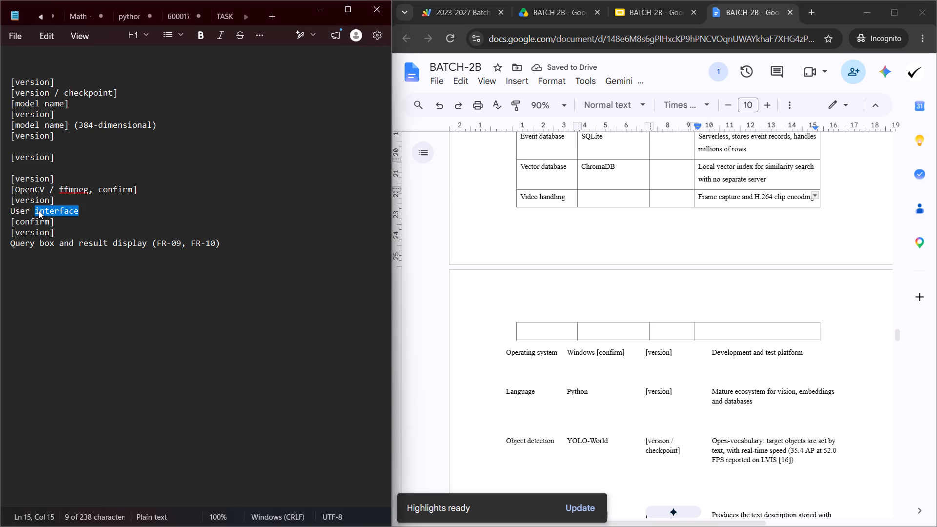
pyautogui.hotkey('ctrl', 'x')
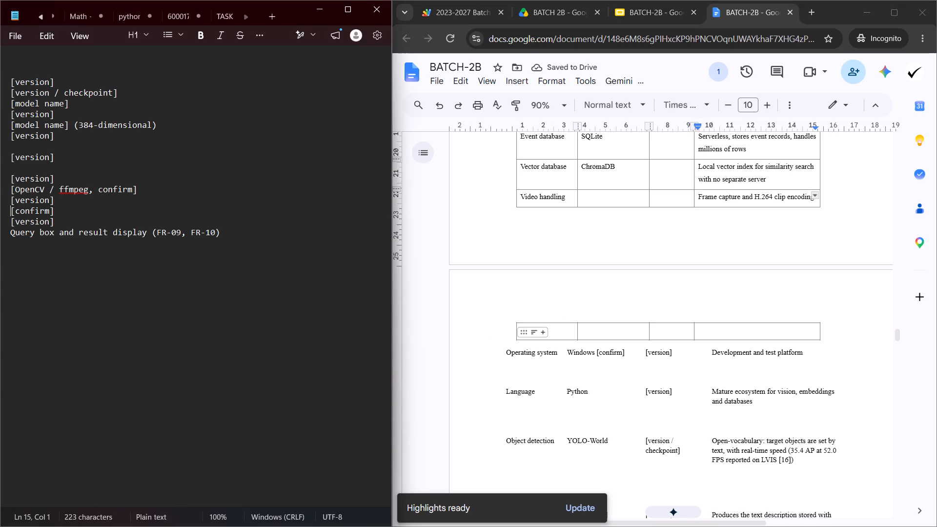
pyautogui.click(546, 409)
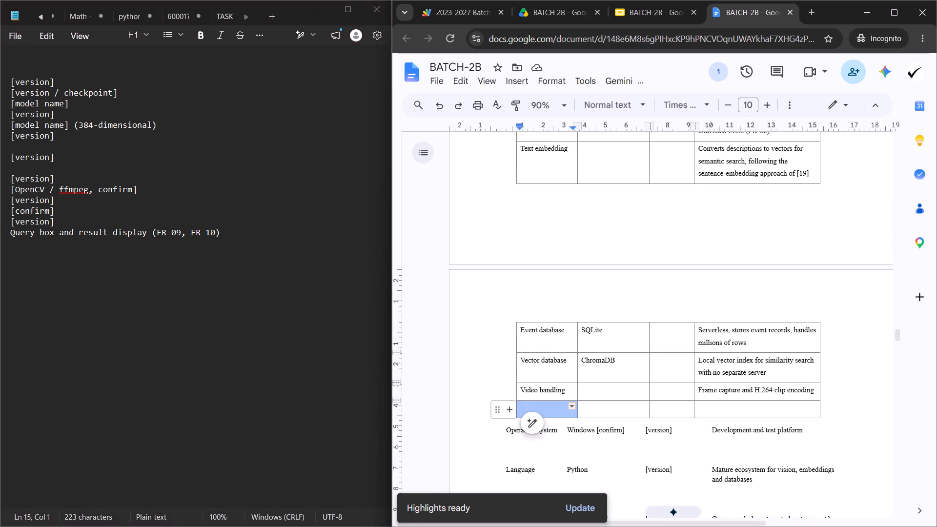
pyautogui.click(546, 409)
pyautogui.hotkey('ctrl', 'v')
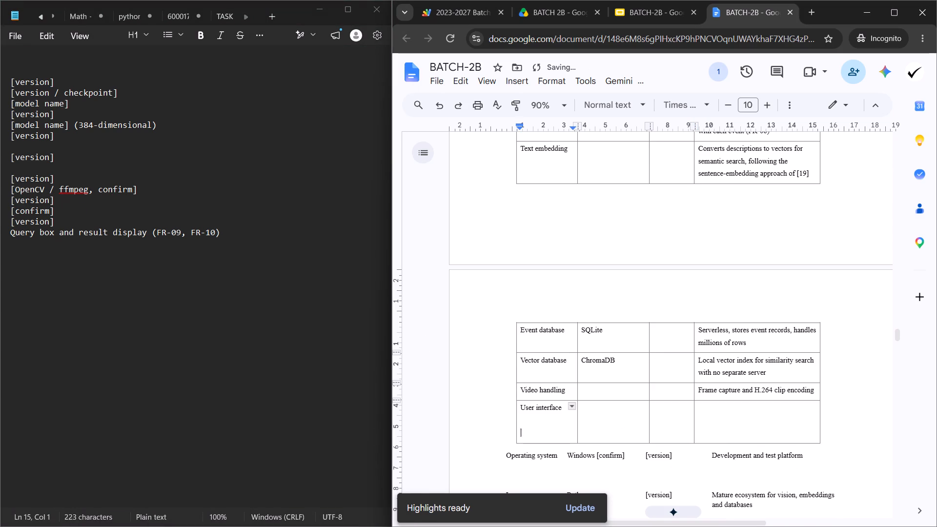
pyautogui.press('BackSpace')
pyautogui.press('BackSpace')
# Move "Query box and result display (FR-09, FR-10)" from Notepad into the User interface row's Justification cell, without trailing blank lines.
pyautogui.tripleClick(62, 236)
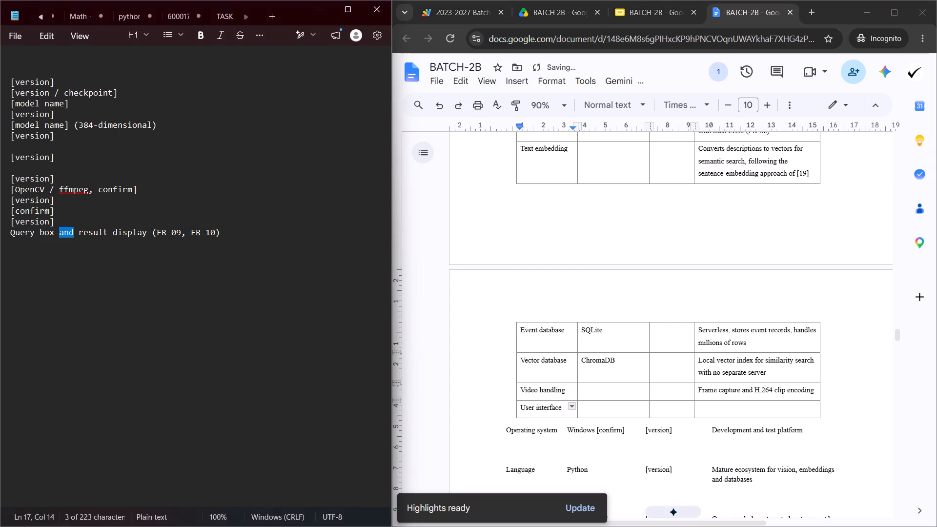
pyautogui.hotkey('ctrl', 'x')
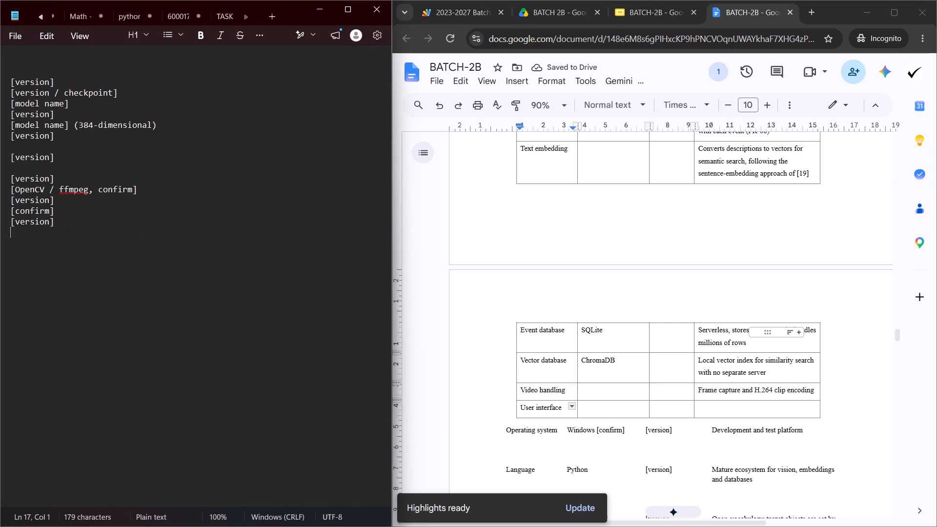
pyautogui.click(737, 411)
pyautogui.click(739, 409)
pyautogui.hotkey('ctrl', 'v')
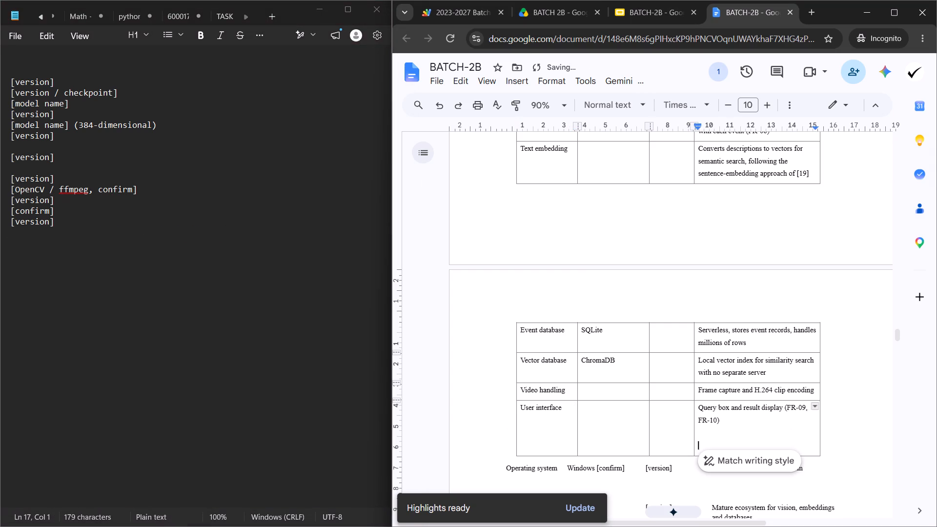
pyautogui.press('BackSpace')
pyautogui.press('BackSpace')
# Compare the new Table 3.4 with the original borderless table below it, checking the Tool / Technology and Version entries.
pyautogui.scroll(-2, 723, 358)
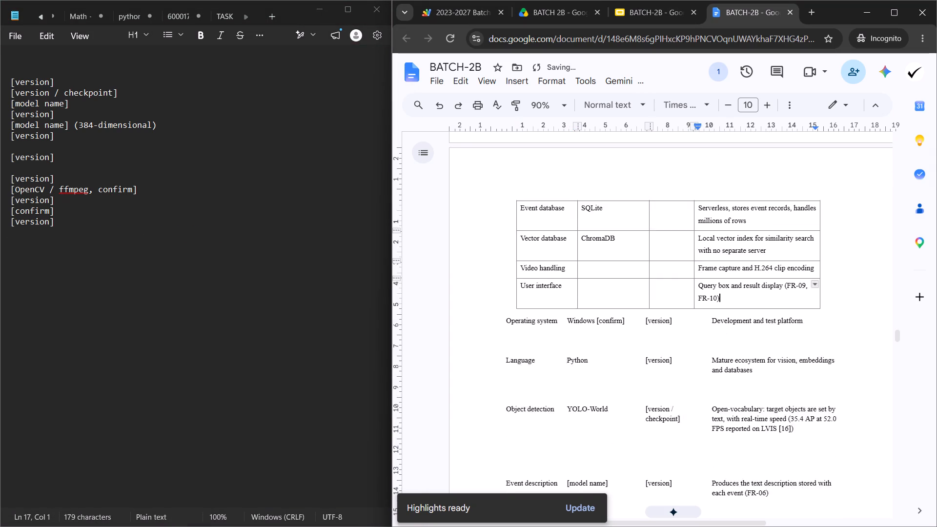
pyautogui.scroll(-2, 722, 358)
pyautogui.scroll(-5, 685, 377)
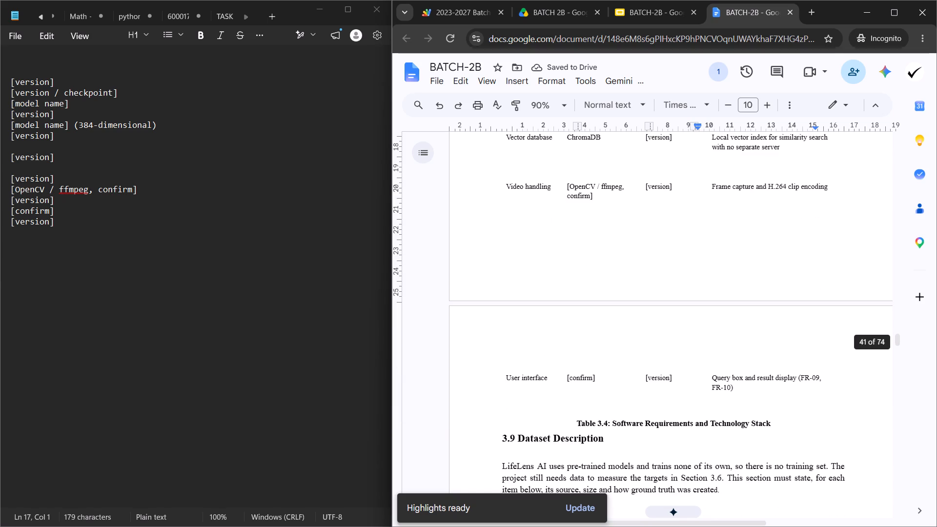
pyautogui.scroll(-1, 686, 369)
pyautogui.scroll(6, 689, 369)
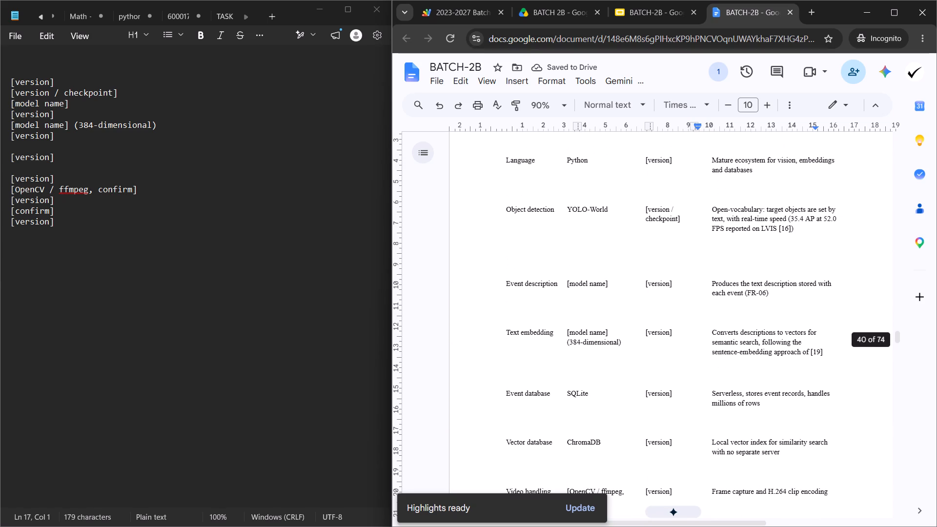
pyautogui.scroll(7, 688, 371)
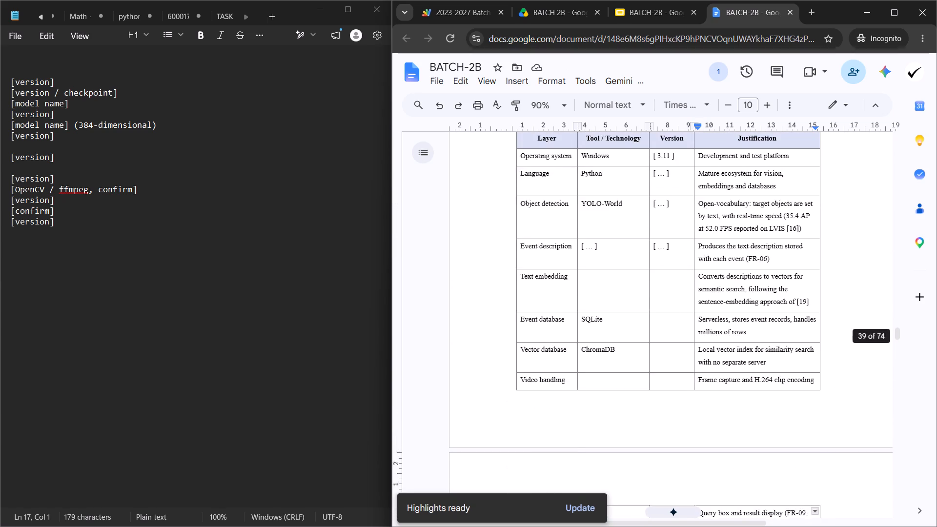
pyautogui.scroll(2, 684, 371)
pyautogui.scroll(-1, 669, 360)
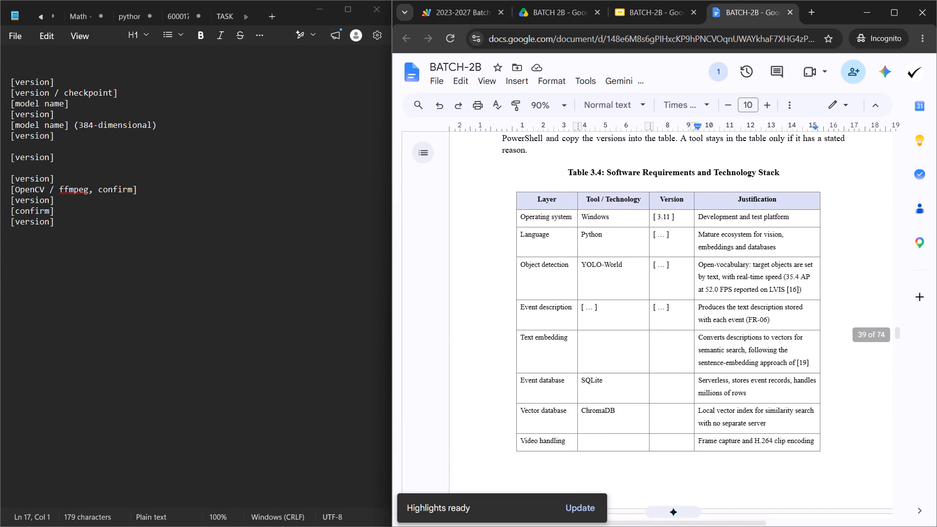
pyautogui.scroll(-5, 609, 326)
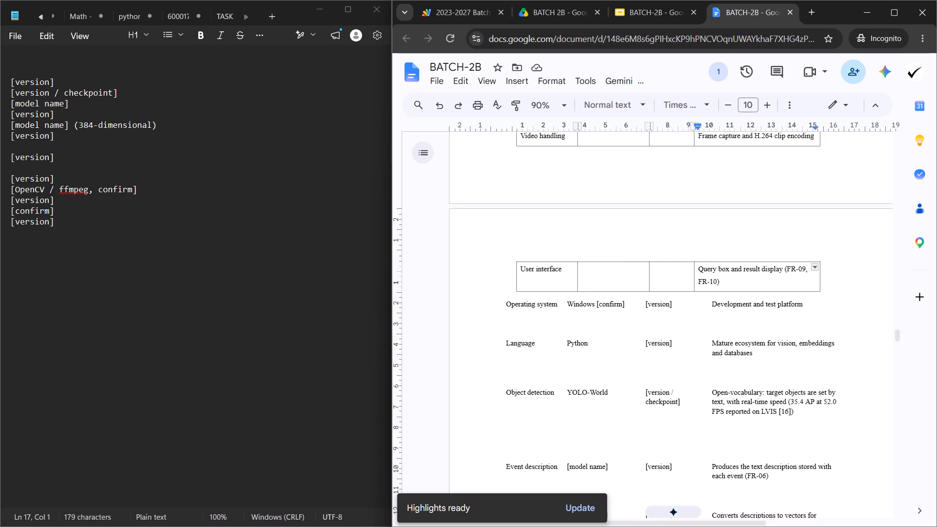
pyautogui.scroll(4, 616, 346)
pyautogui.scroll(-6, 614, 346)
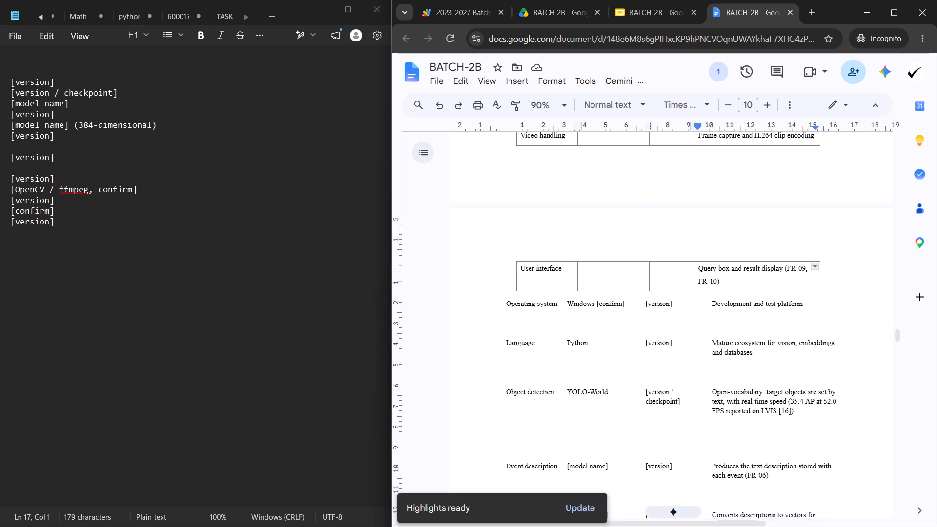
pyautogui.scroll(4, 619, 415)
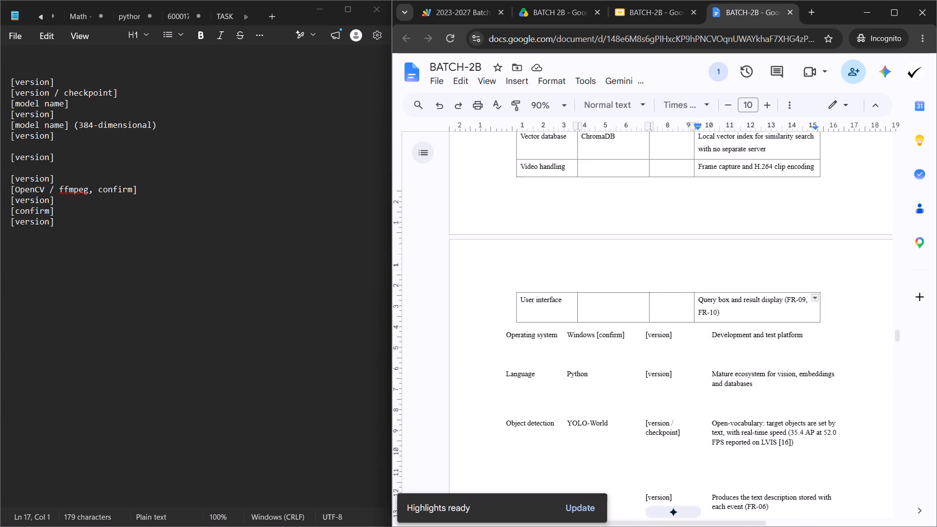
# Clear the Version cells of the Operating system and Language rows in the new Table 3.4.
pyautogui.scroll(4, 625, 406)
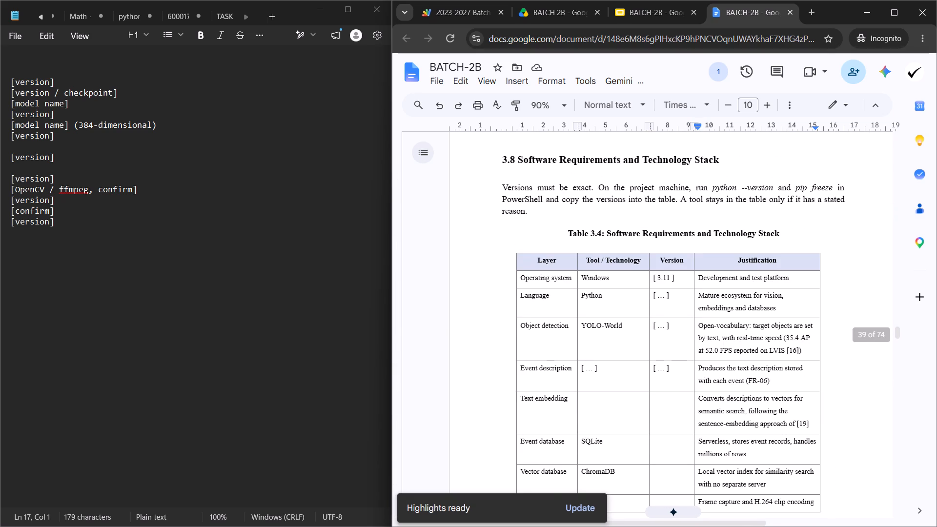
pyautogui.click(679, 278)
pyautogui.press('BackSpace')
pyautogui.press('BackSpace')
pyautogui.press('BackSpace')
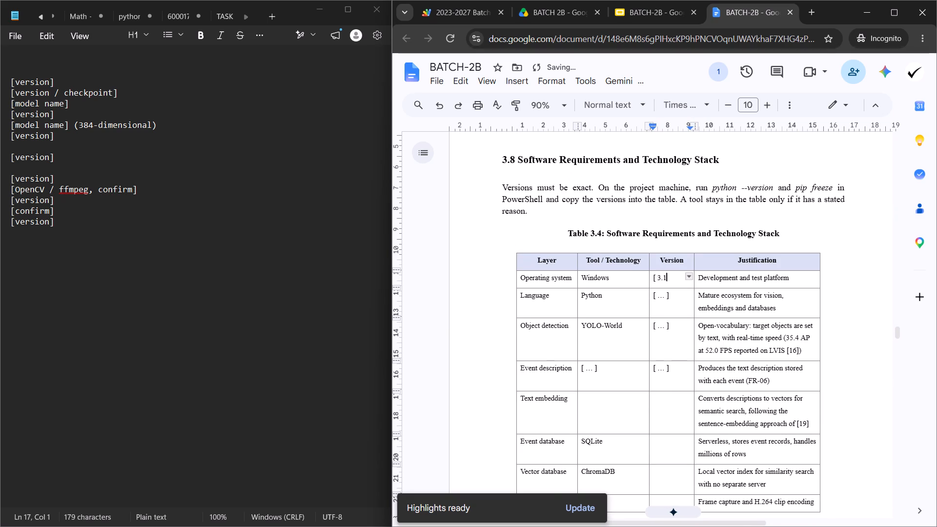
pyautogui.press('BackSpace')
pyautogui.press('BackSpace')
pyautogui.press('BackSpace')
pyautogui.press('BackSpace')
pyautogui.press('BackSpace')
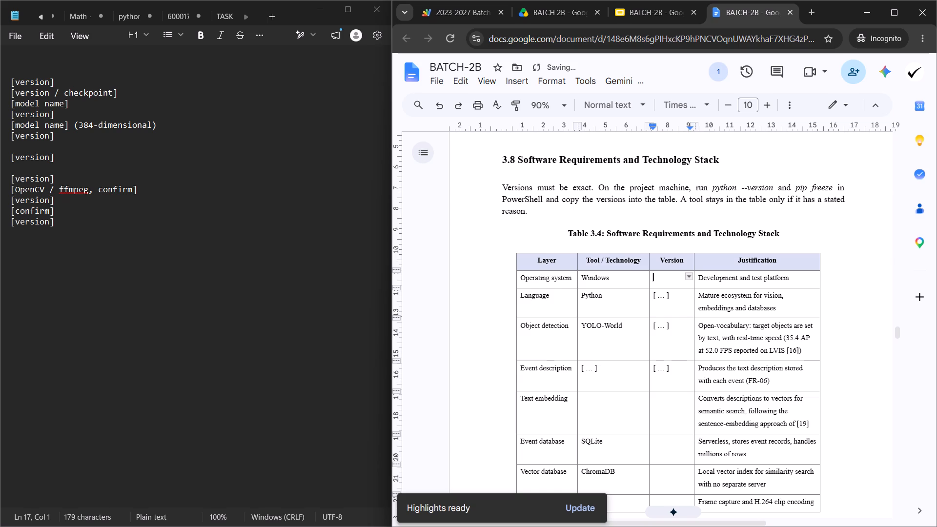
pyautogui.click(676, 298)
pyautogui.press('BackSpace')
pyautogui.press('BackSpace')
pyautogui.press('BackSpace')
pyautogui.press('BackSpace')
pyautogui.press('BackSpace')
# Clear the bracketed placeholders from the Object detection row's Version cell and the Event description row's Version and Tool / Technology cells.
pyautogui.tripleClick(672, 331)
pyautogui.press('BackSpace')
pyautogui.tripleClick(666, 374)
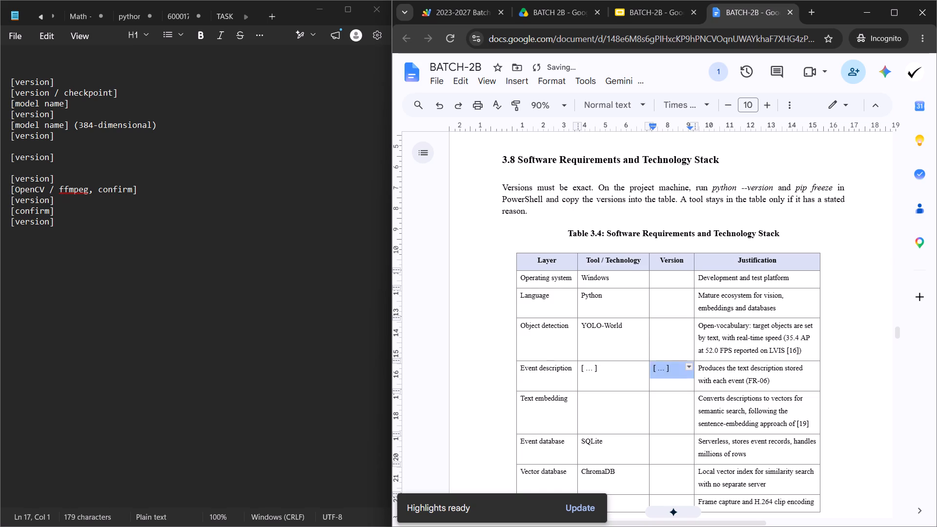
pyautogui.press('BackSpace')
pyautogui.tripleClick(611, 374)
pyautogui.press('BackSpace')
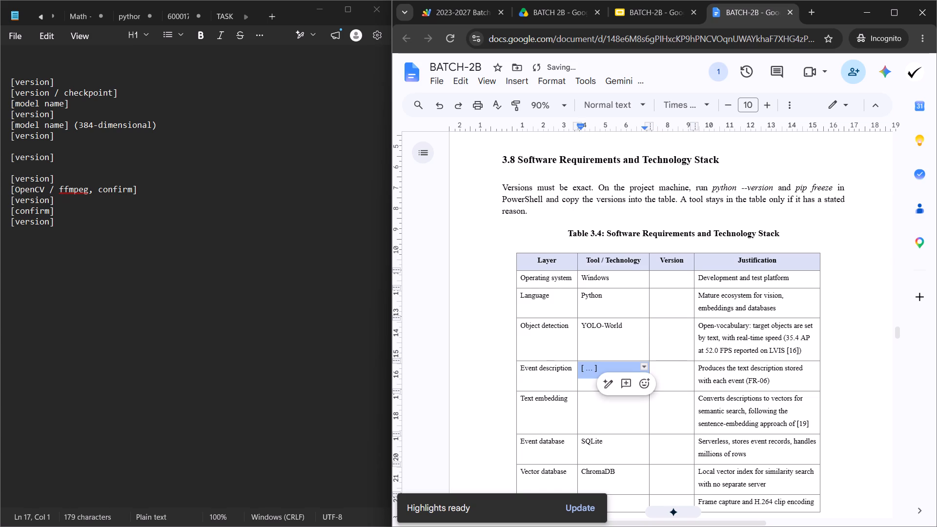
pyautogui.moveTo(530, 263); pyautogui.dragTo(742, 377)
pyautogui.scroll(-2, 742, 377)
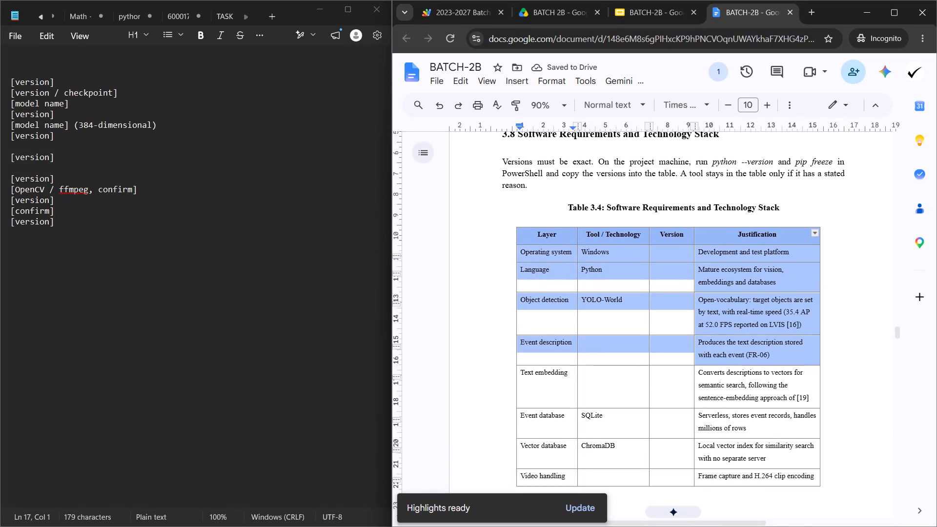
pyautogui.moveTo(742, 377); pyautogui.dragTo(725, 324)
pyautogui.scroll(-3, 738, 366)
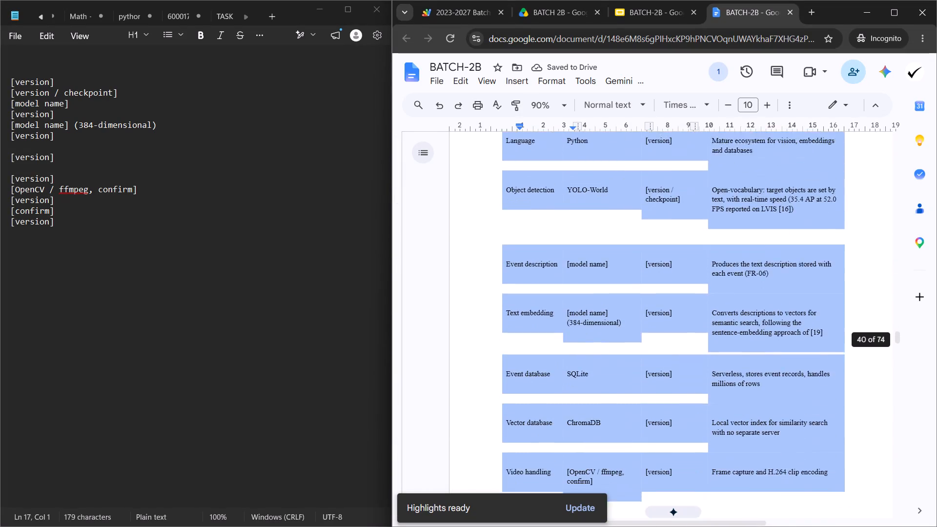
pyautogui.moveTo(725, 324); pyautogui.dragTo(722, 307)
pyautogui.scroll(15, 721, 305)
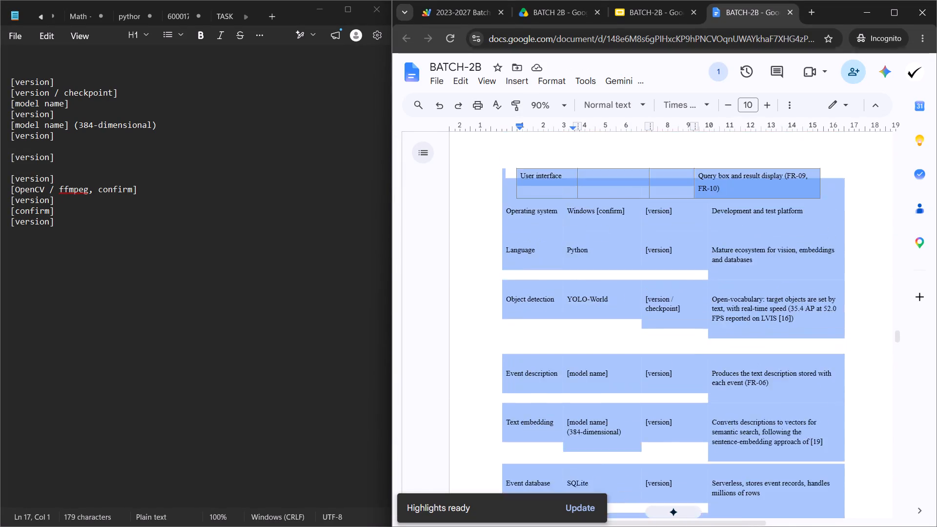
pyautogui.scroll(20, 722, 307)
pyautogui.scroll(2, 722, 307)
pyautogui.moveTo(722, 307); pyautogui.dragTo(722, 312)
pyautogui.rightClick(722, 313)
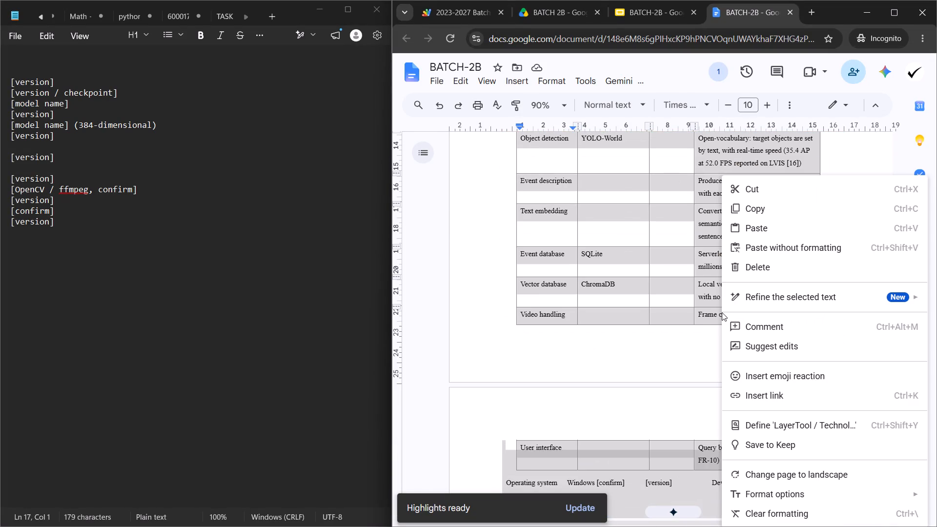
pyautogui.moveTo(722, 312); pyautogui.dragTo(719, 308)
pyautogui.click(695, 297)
# Copy the entire new Table 3.4, from the header row through the User interface row.
pyautogui.click(731, 462)
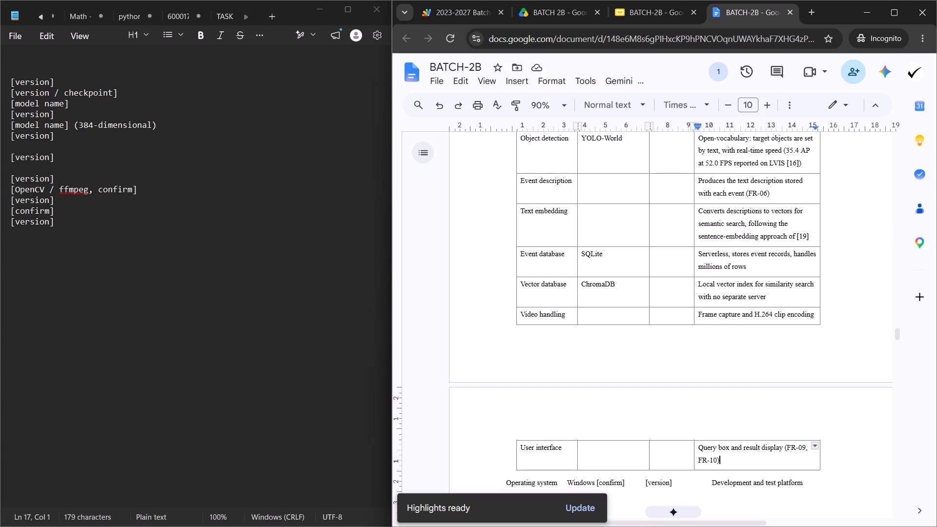
pyautogui.moveTo(733, 463); pyautogui.dragTo(571, 273)
pyautogui.scroll(3, 645, 274)
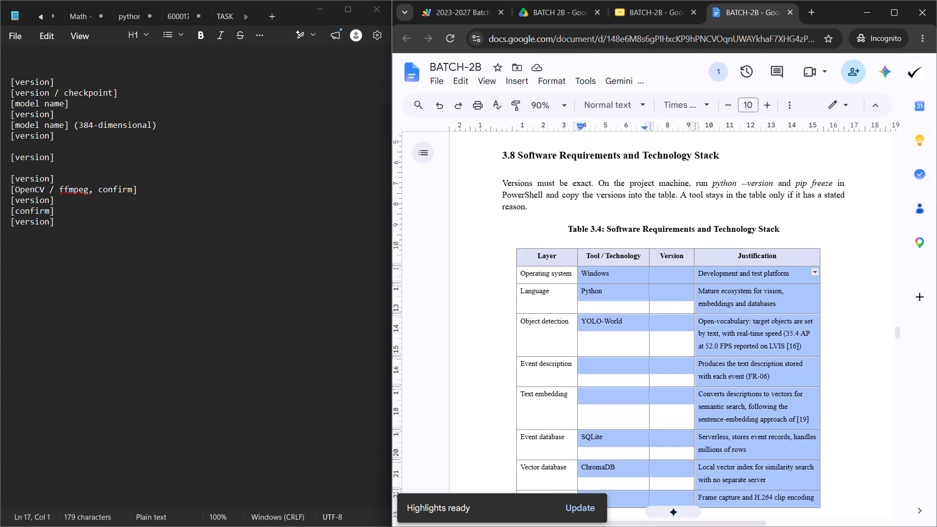
pyautogui.moveTo(571, 273); pyautogui.dragTo(547, 260)
pyautogui.hotkey('ctrl', 'c')
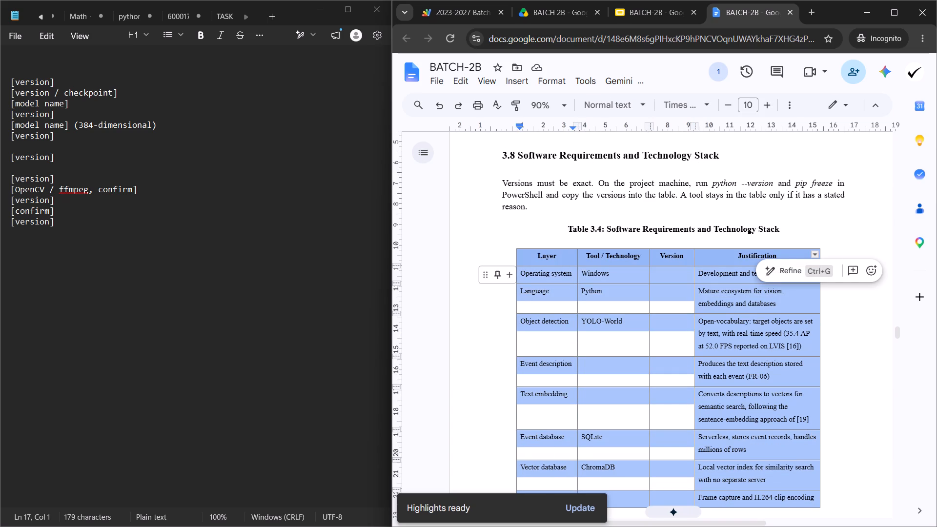
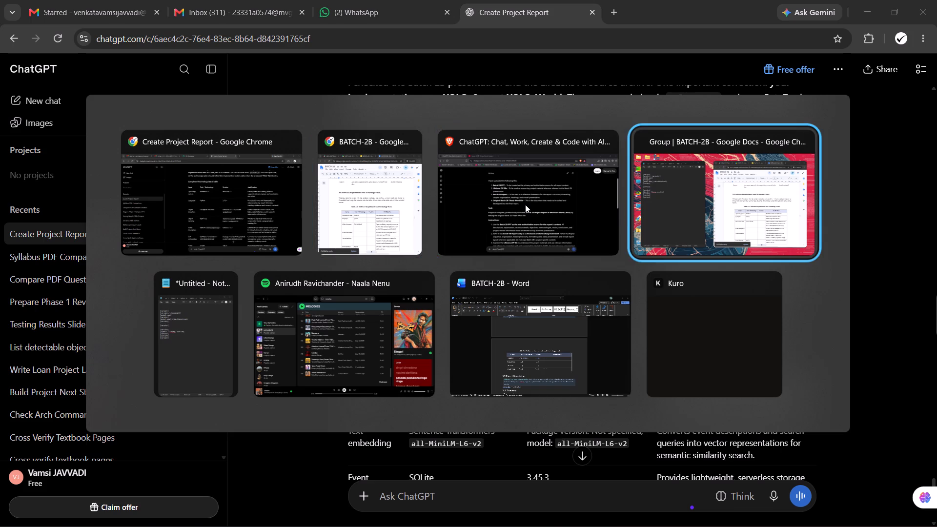
pyautogui.scroll(-3, 665, 227)
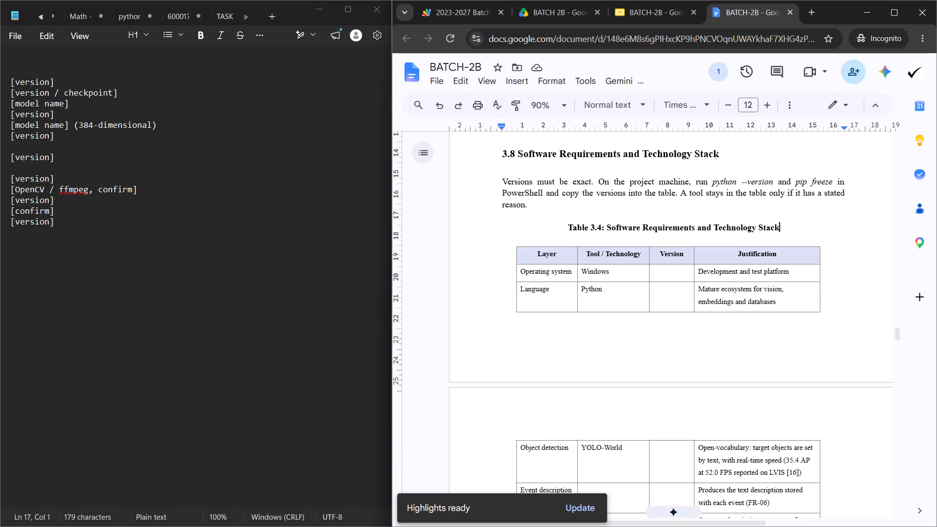
pyautogui.click(631, 276)
pyautogui.press('space')
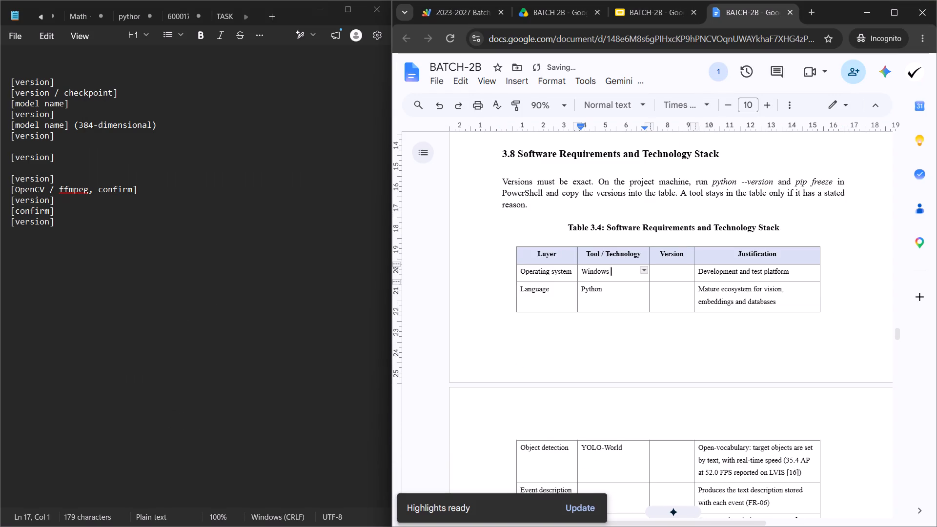
pyautogui.write('11')
pyautogui.moveTo(618, 273); pyautogui.dragTo(584, 275)
pyautogui.hotkey('ctrl', 'c')
pyautogui.click(680, 274)
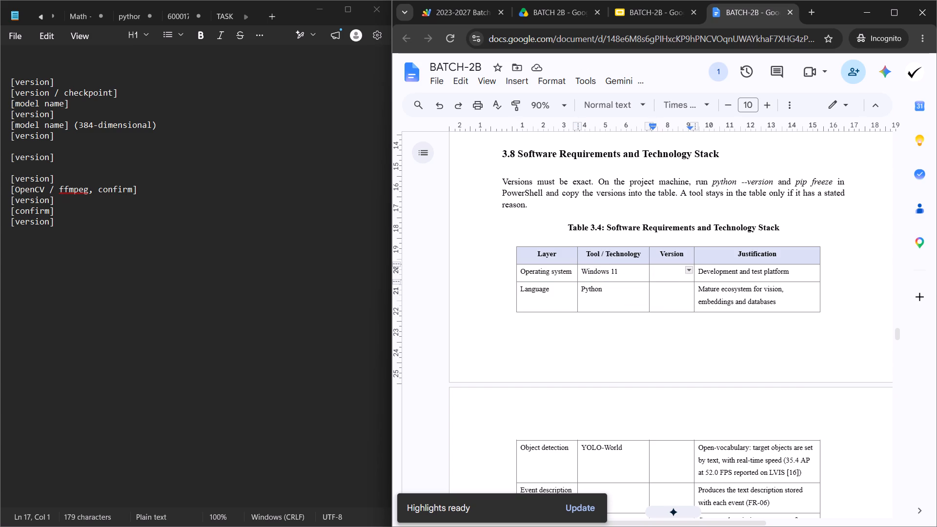
pyautogui.hotkey('ctrl', 'v')
# Review the report past Table 3.4, and check the Word template's Sections 3.9 and 3.10 up to Chapter 4.
pyautogui.scroll(-12, 686, 278)
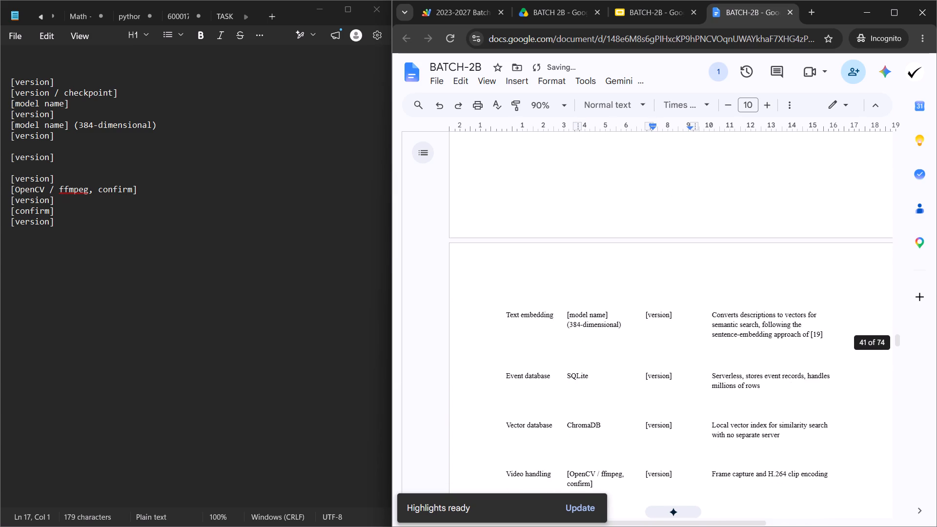
pyautogui.scroll(-7, 680, 287)
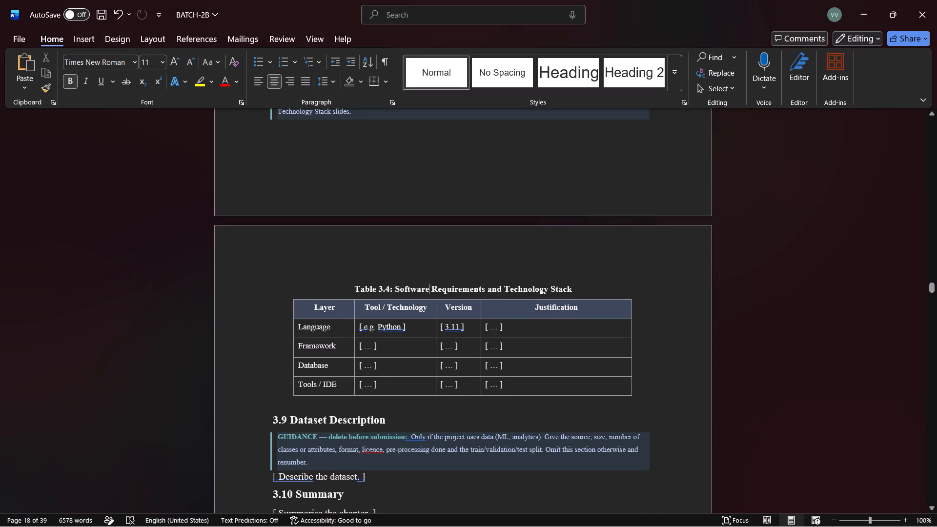
pyautogui.scroll(-15, 453, 285)
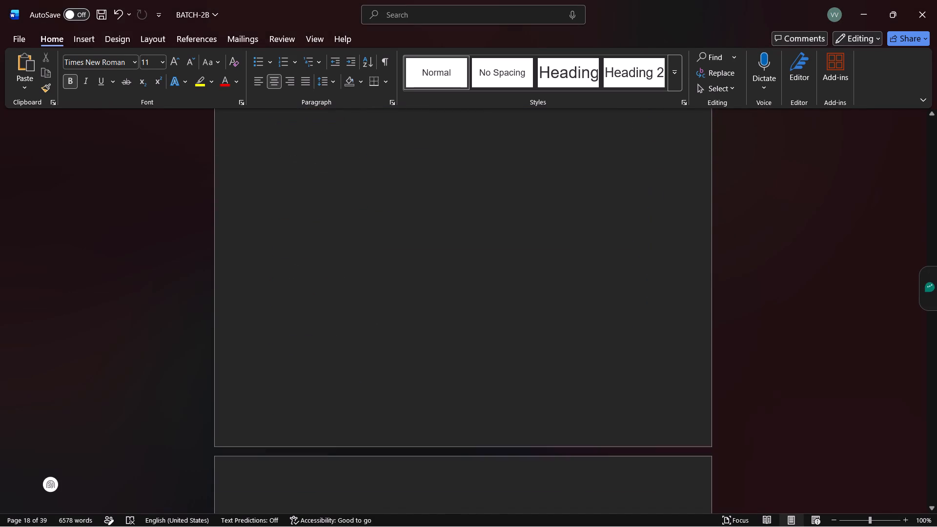
pyautogui.scroll(7, 408, 287)
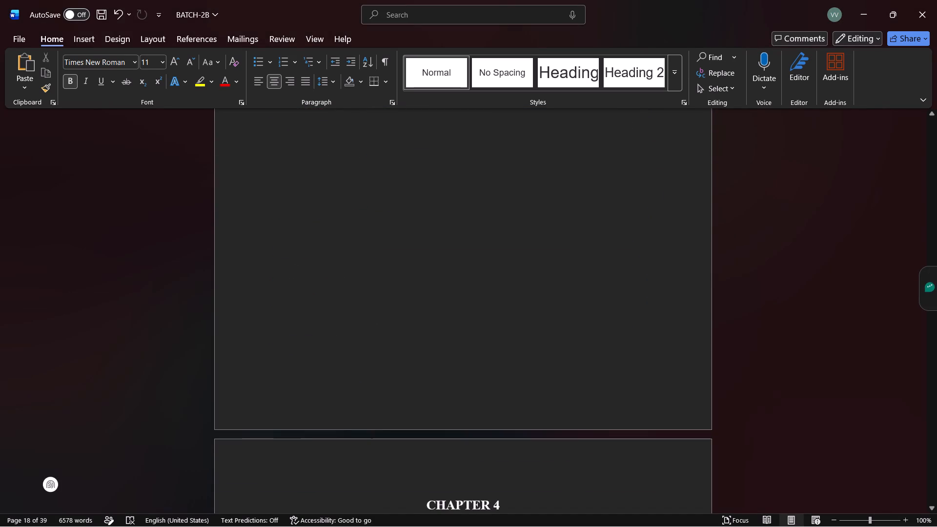
pyautogui.scroll(3, 643, 330)
pyautogui.scroll(12, 393, 206)
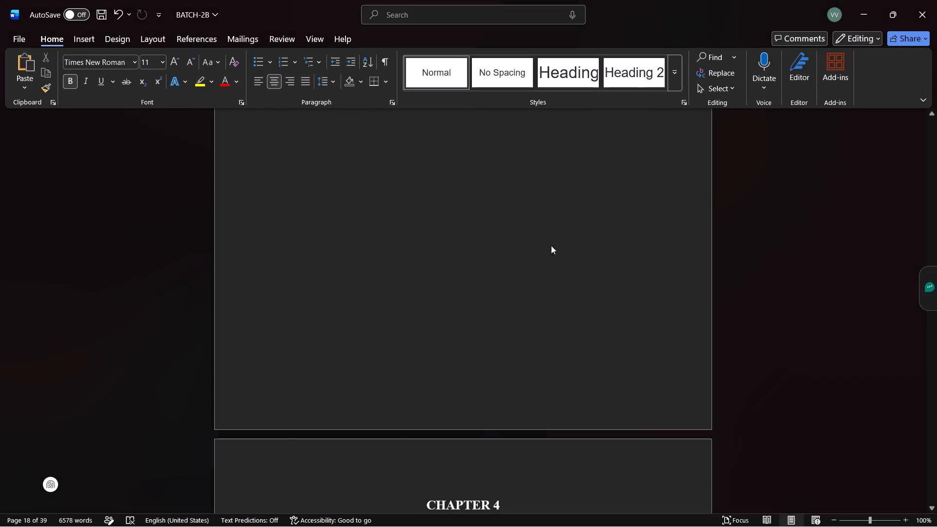
pyautogui.scroll(9, 584, 300)
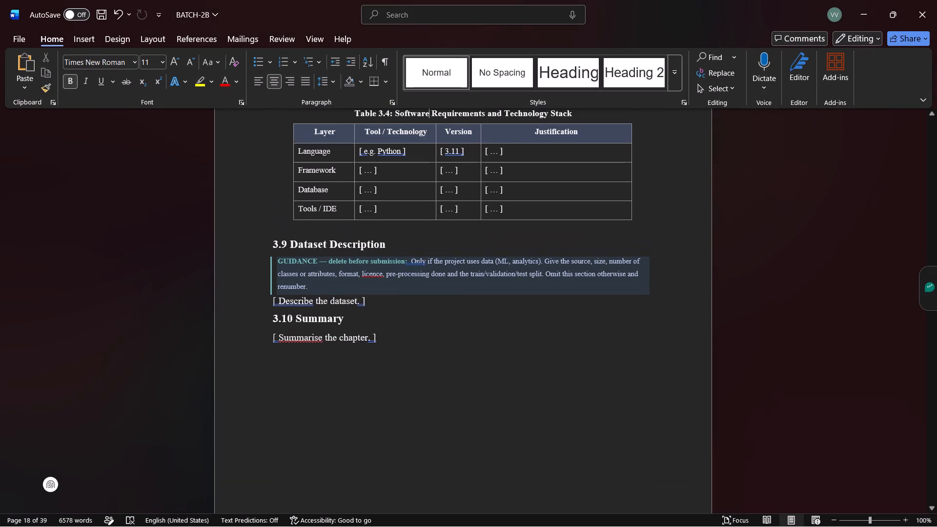
pyautogui.scroll(-8, 722, 280)
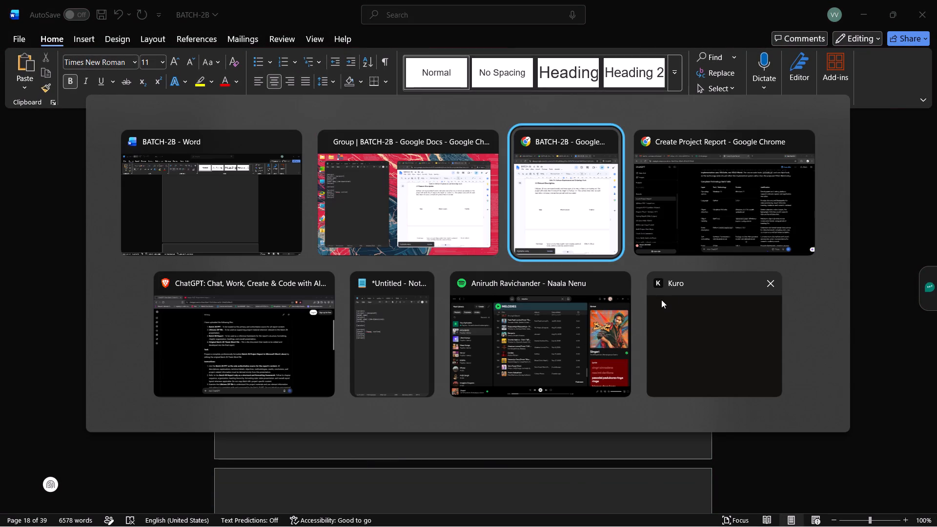
# In the Google Docs report, copy Table 3.4's header, Operating system and Language rows and paste them below Section 3.9's introductory paragraph.
pyautogui.scroll(-1, 613, 267)
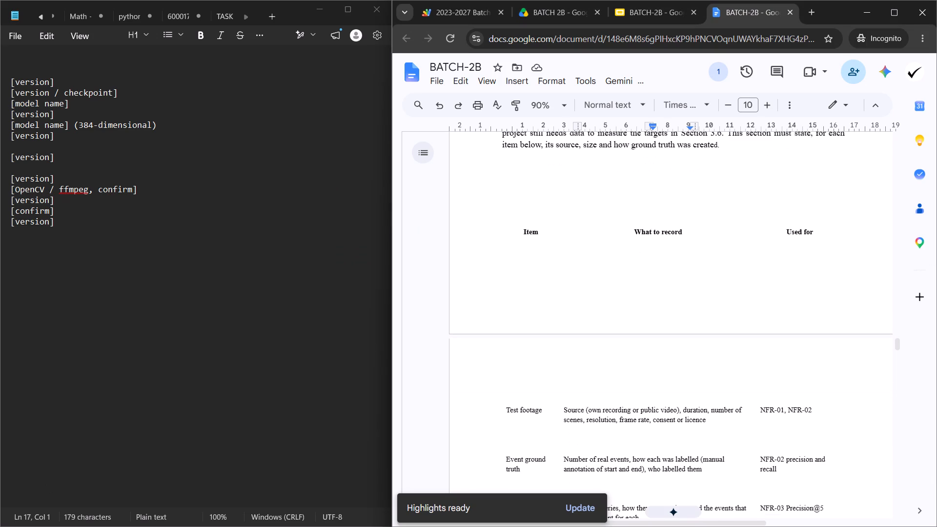
pyautogui.scroll(3, 692, 325)
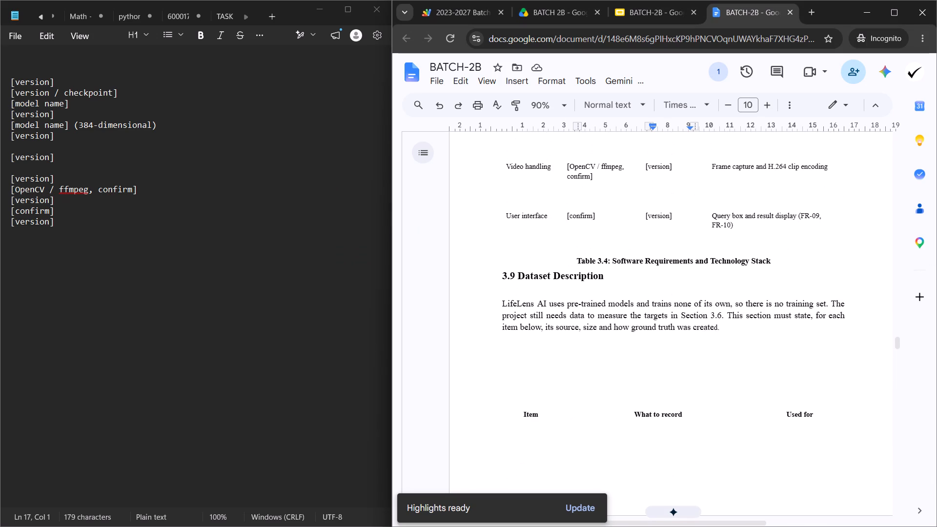
pyautogui.scroll(-1, 684, 323)
pyautogui.scroll(11, 664, 328)
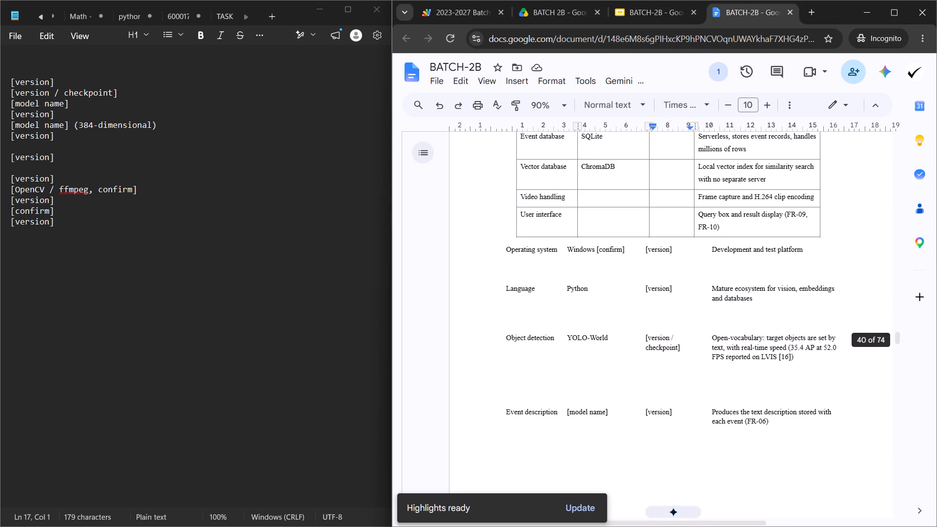
pyautogui.scroll(4, 645, 340)
pyautogui.scroll(5, 612, 314)
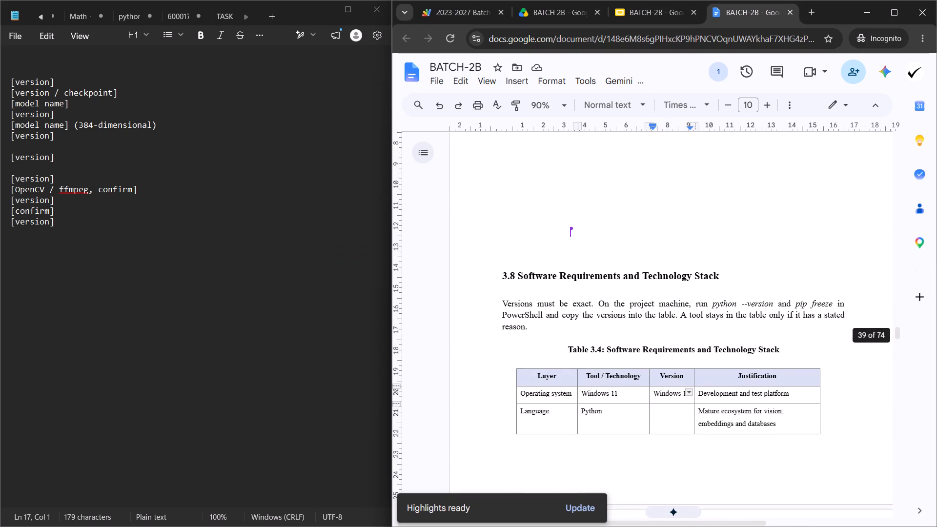
pyautogui.scroll(-5, 596, 298)
pyautogui.scroll(3, 591, 290)
pyautogui.click(526, 253)
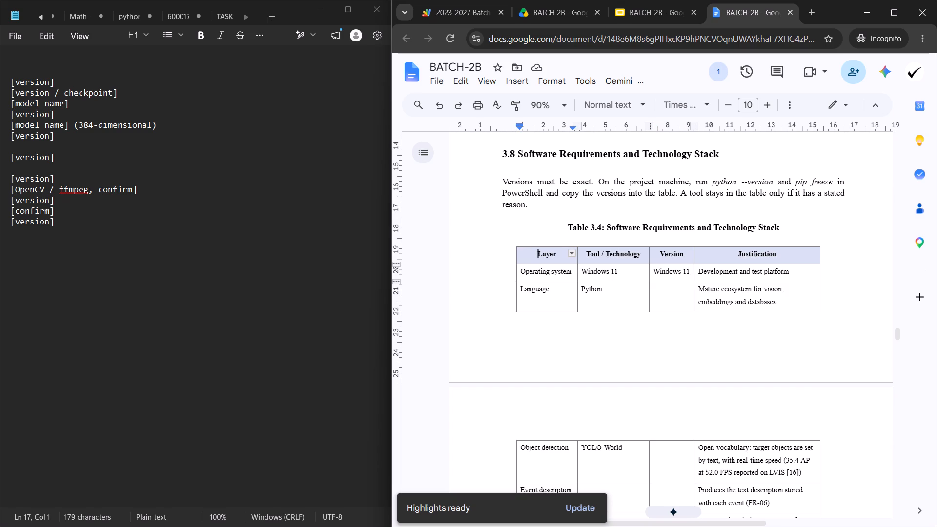
pyautogui.scroll(-10, 550, 263)
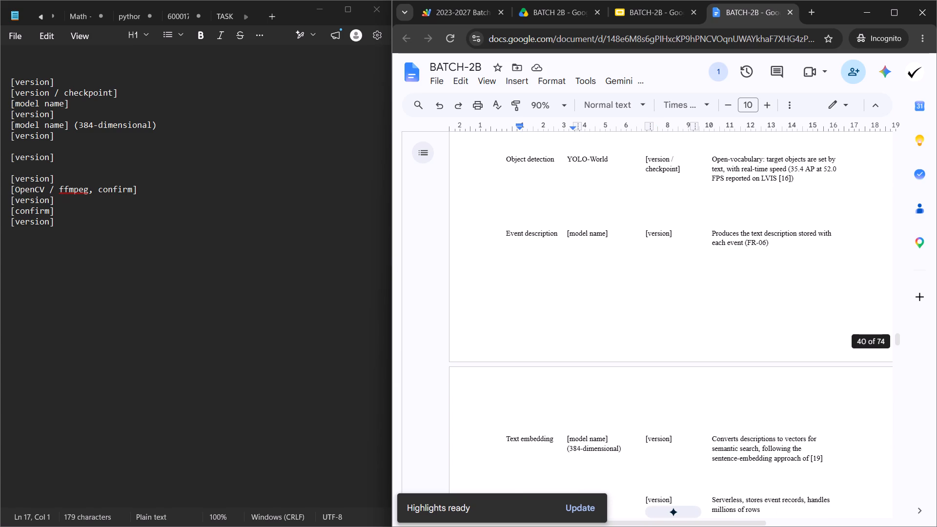
pyautogui.scroll(-3, 570, 332)
pyautogui.scroll(8, 575, 377)
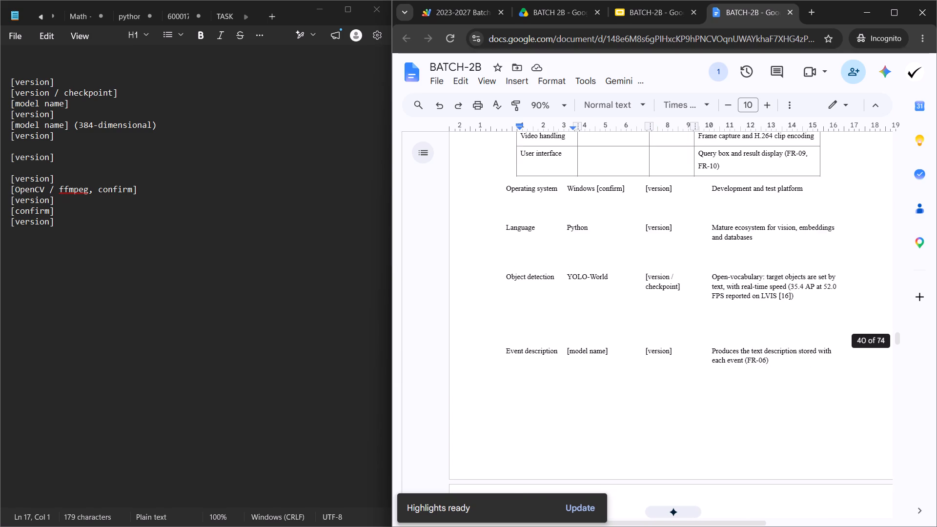
pyautogui.scroll(2, 575, 378)
pyautogui.scroll(4, 593, 319)
pyautogui.moveTo(525, 315); pyautogui.dragTo(732, 359)
pyautogui.hotkey('ctrl', 'c')
pyautogui.click(703, 349)
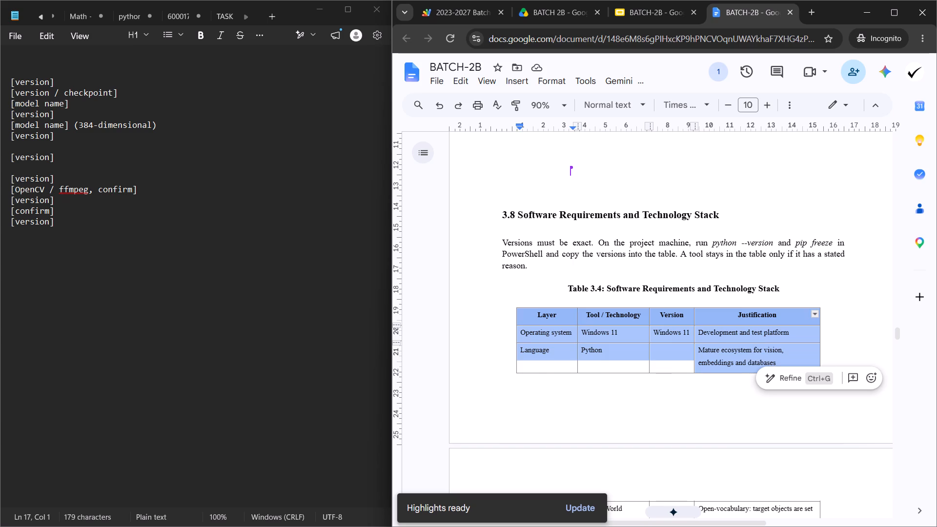
pyautogui.scroll(-10, 706, 339)
pyautogui.scroll(3, 695, 339)
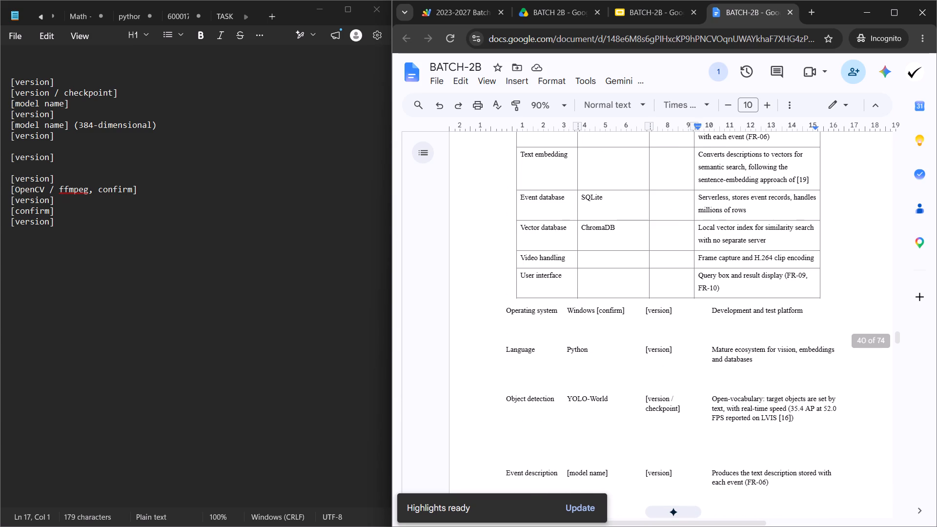
pyautogui.scroll(-11, 698, 343)
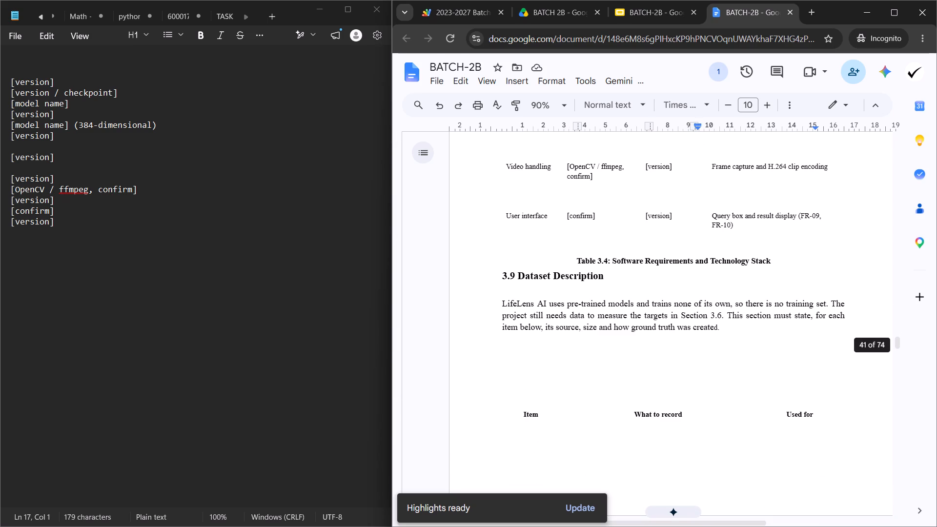
pyautogui.scroll(10, 679, 343)
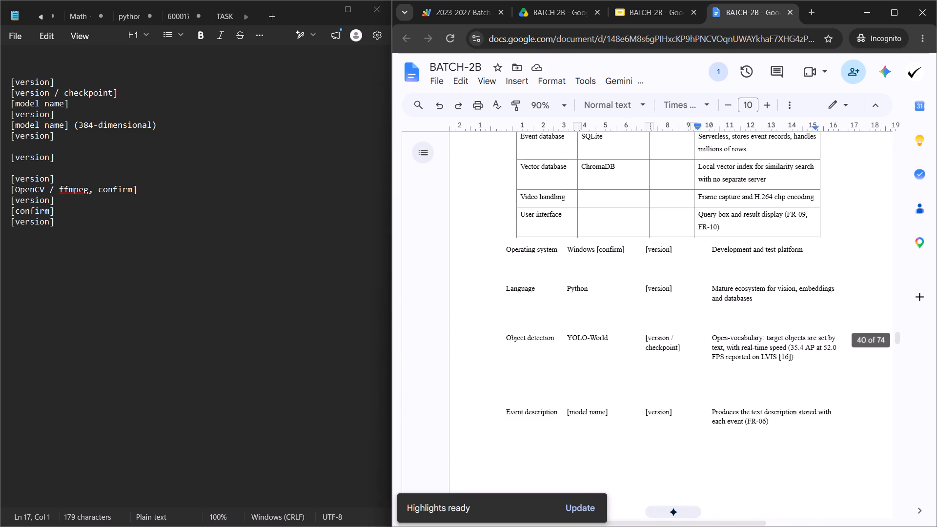
pyautogui.scroll(15, 665, 396)
pyautogui.scroll(-15, 670, 385)
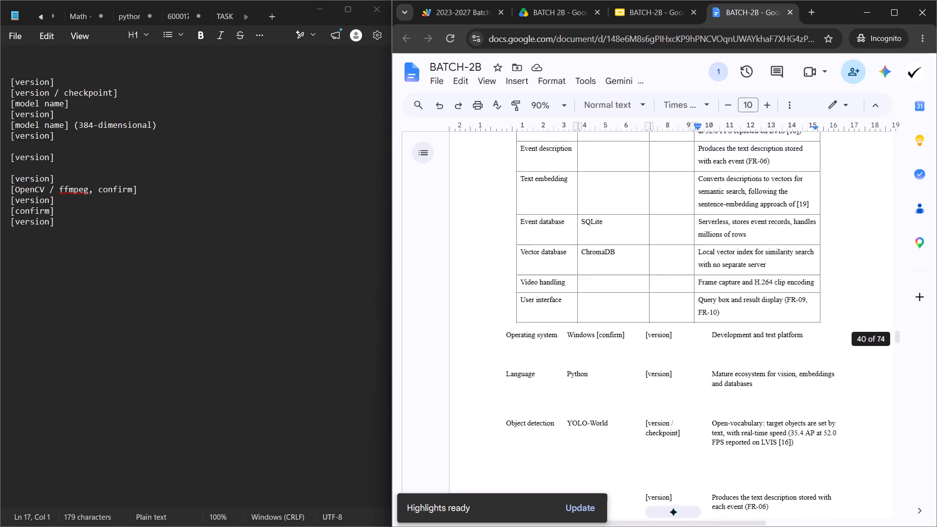
pyautogui.scroll(-10, 659, 338)
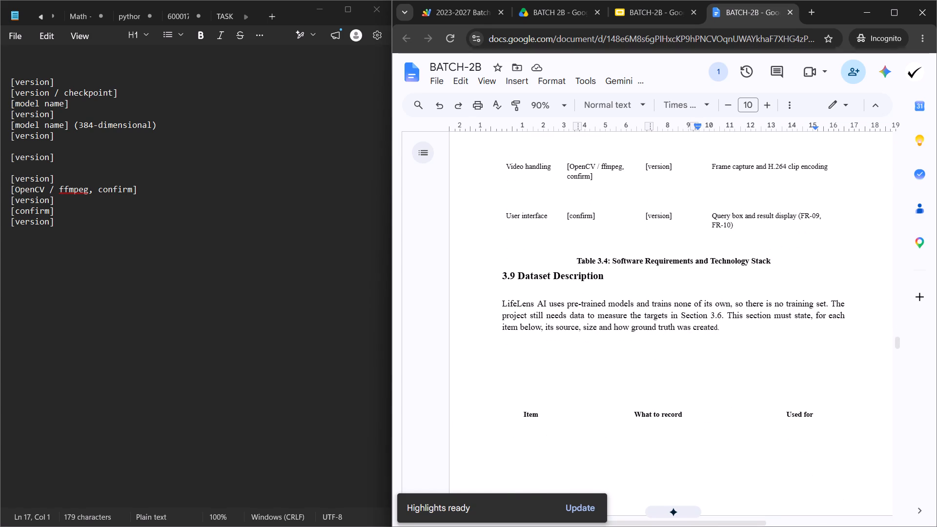
pyautogui.click(613, 368)
pyautogui.hotkey('ctrl', 'v')
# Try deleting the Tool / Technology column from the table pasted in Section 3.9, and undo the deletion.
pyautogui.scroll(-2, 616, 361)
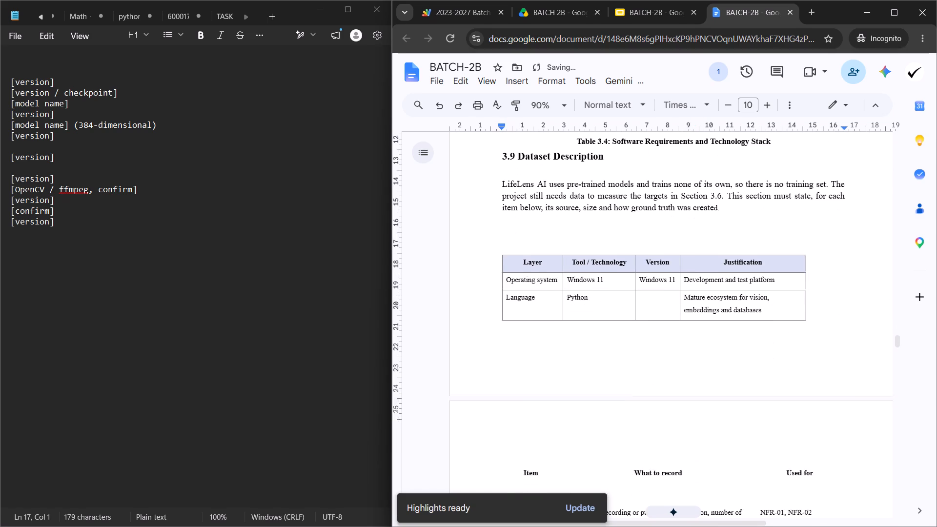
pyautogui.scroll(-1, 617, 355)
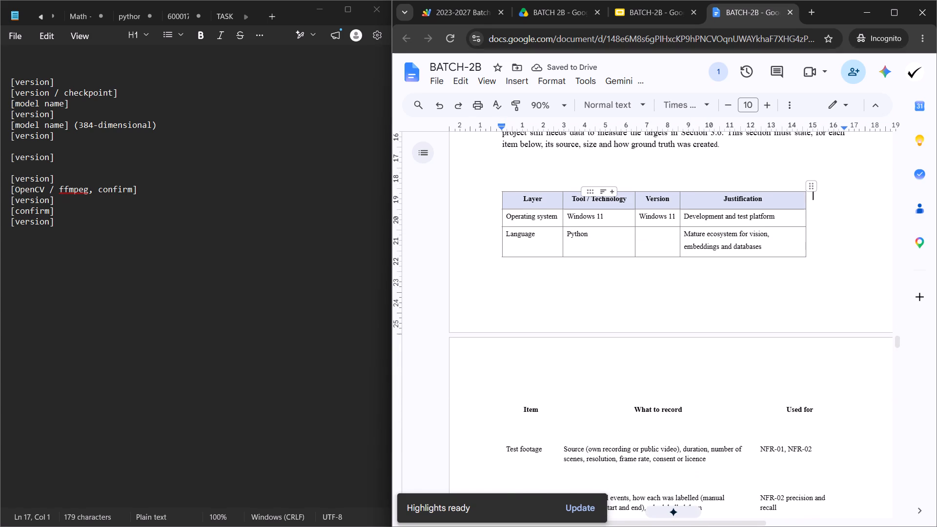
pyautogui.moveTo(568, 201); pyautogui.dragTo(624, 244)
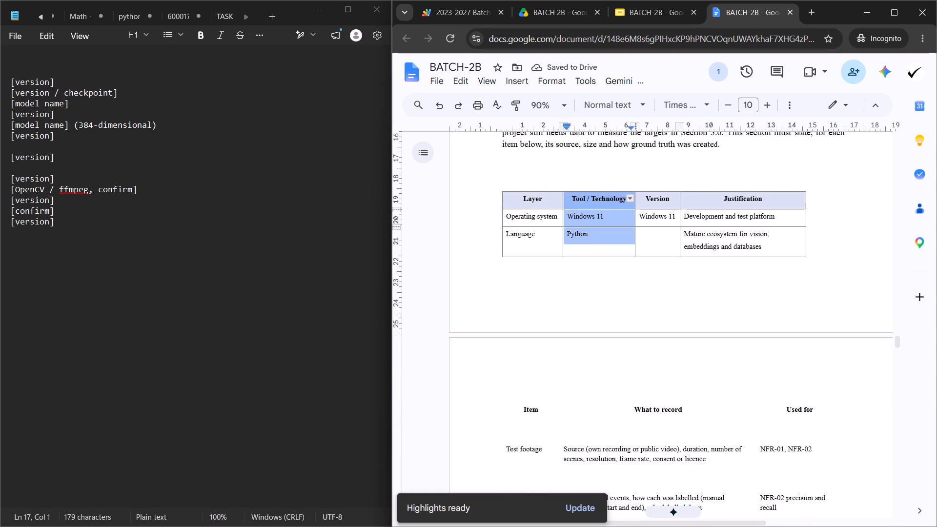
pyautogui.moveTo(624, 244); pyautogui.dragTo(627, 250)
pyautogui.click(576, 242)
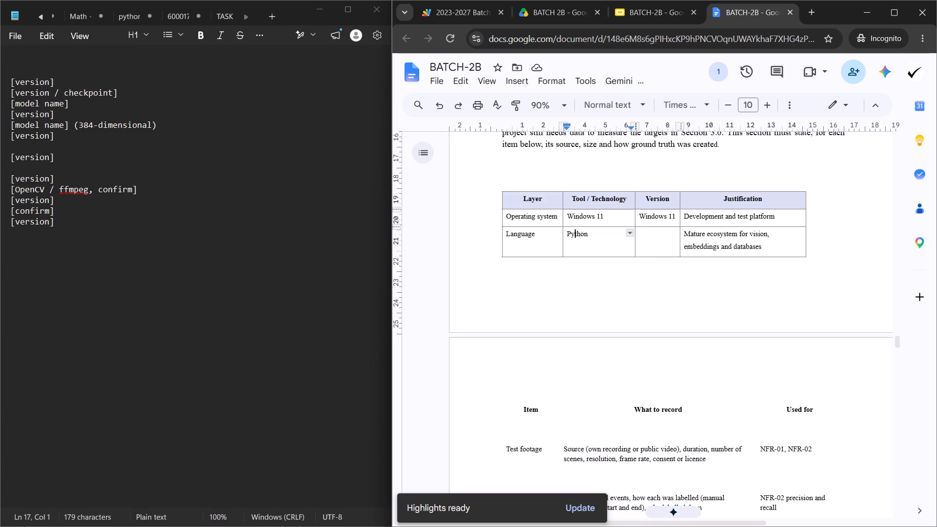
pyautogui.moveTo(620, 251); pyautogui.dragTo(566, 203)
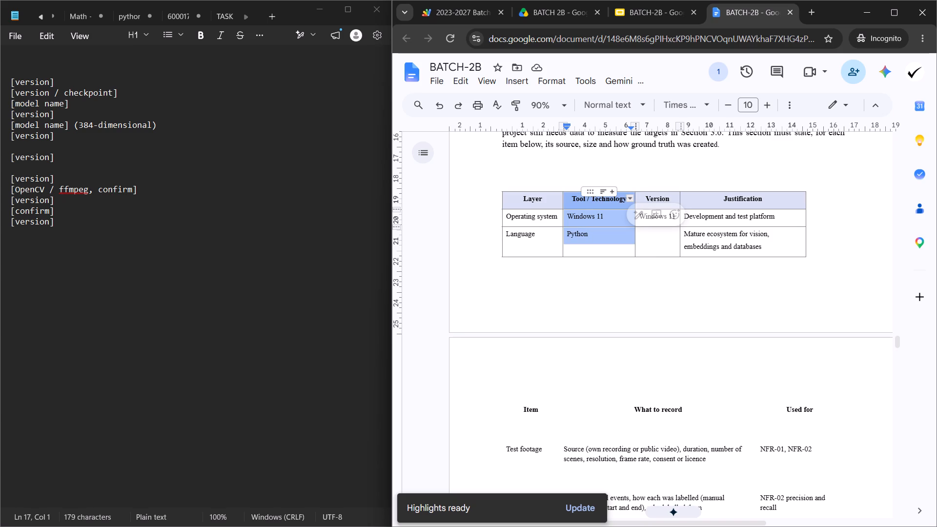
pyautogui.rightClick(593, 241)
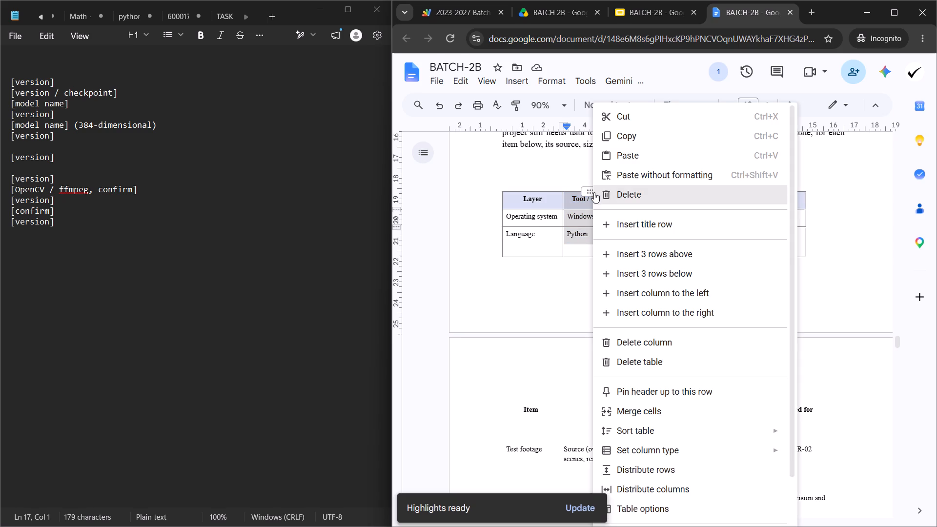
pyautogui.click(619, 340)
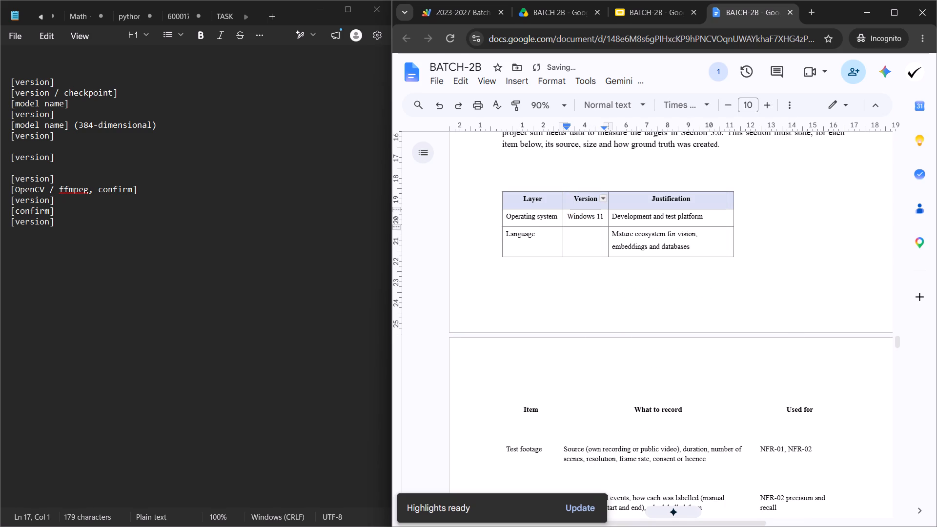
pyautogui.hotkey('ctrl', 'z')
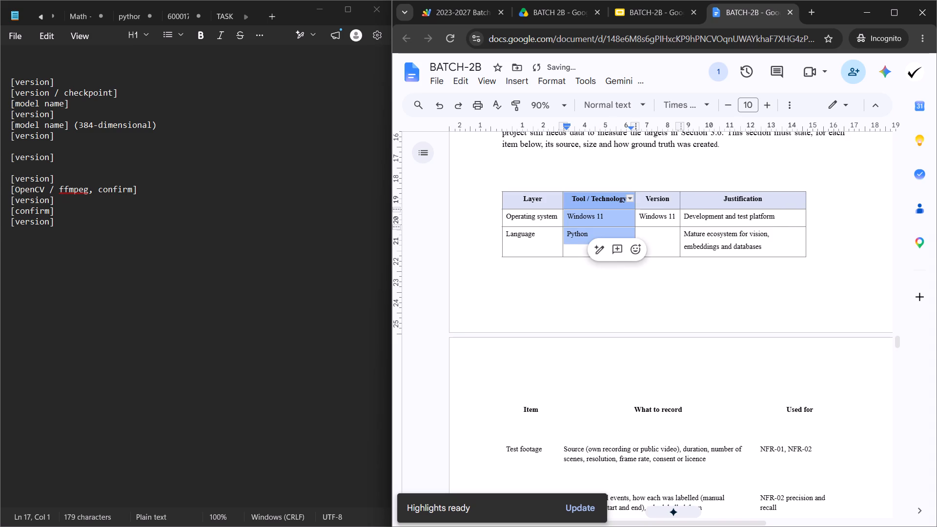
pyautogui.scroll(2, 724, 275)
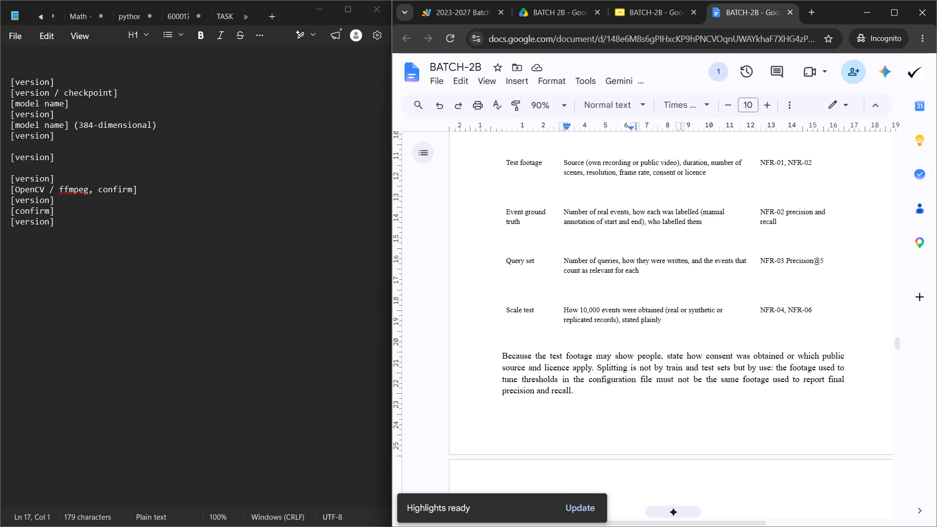
# Insert a line break before the Section 3.8 heading so its number starts below Table 3.3 on the heading's own line.
pyautogui.scroll(15, 628, 407)
pyautogui.scroll(8, 659, 446)
pyautogui.scroll(-3, 675, 426)
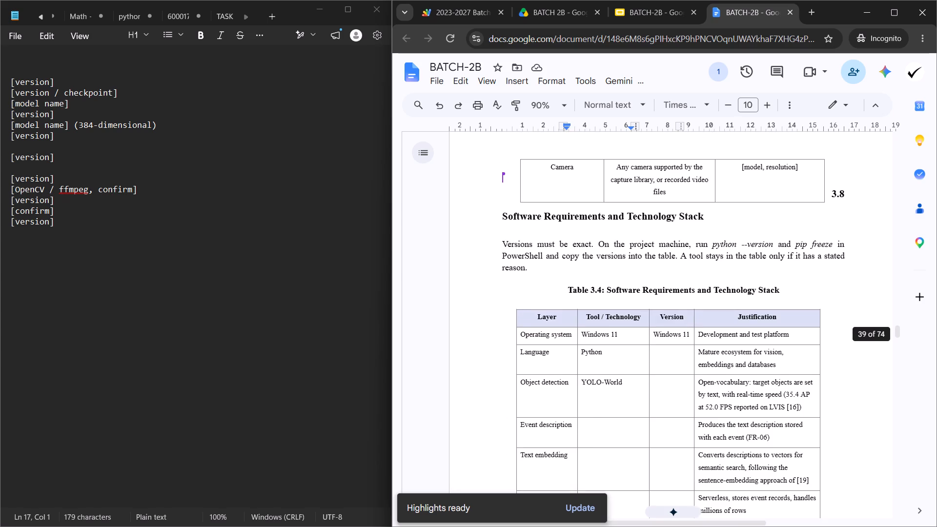
pyautogui.scroll(-17, 675, 426)
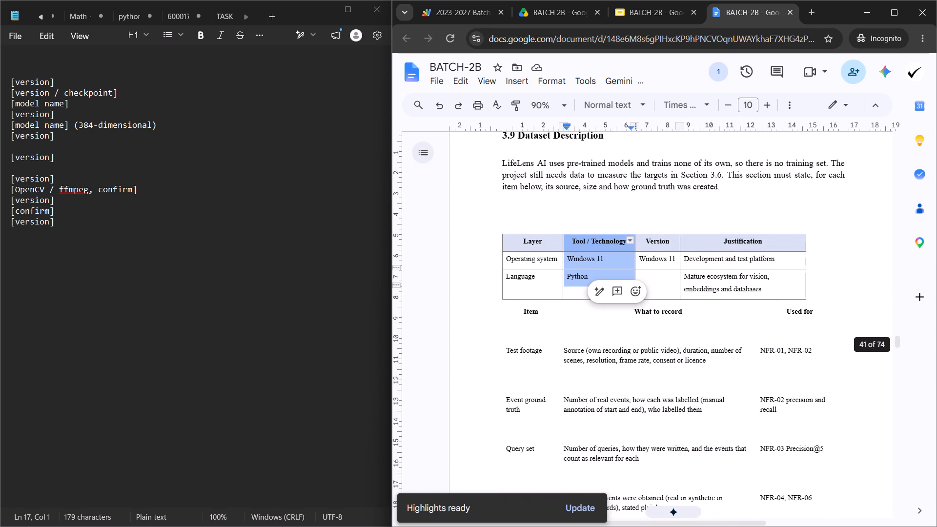
pyautogui.scroll(20, 714, 404)
pyautogui.scroll(1, 714, 404)
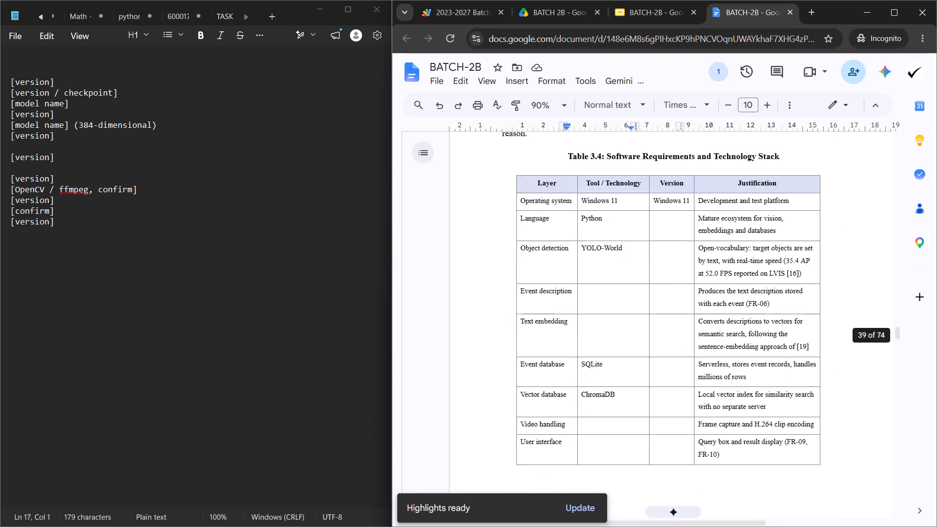
pyautogui.scroll(1, 706, 437)
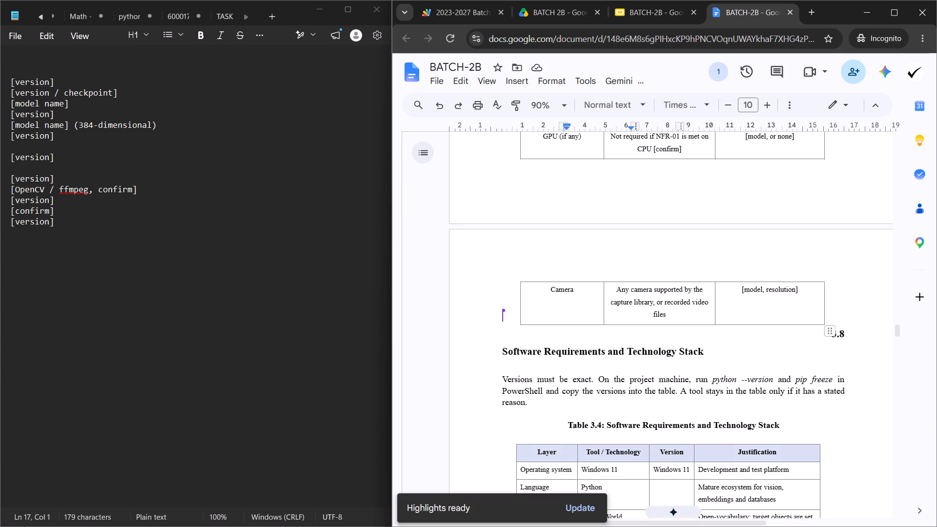
pyautogui.click(826, 340)
pyautogui.press('Return')
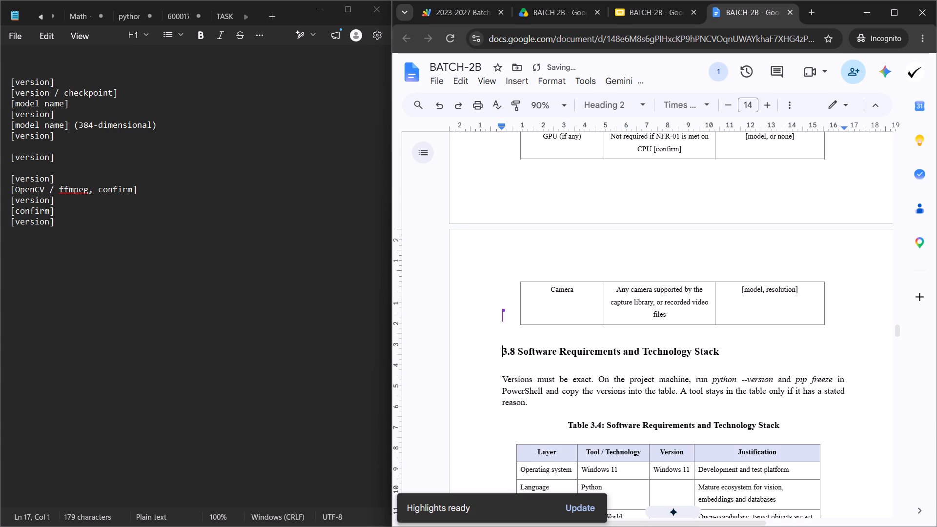
# Delete the blank line between Section 3.9's introductory paragraph and the pasted four-column table.
pyautogui.scroll(-9, 766, 294)
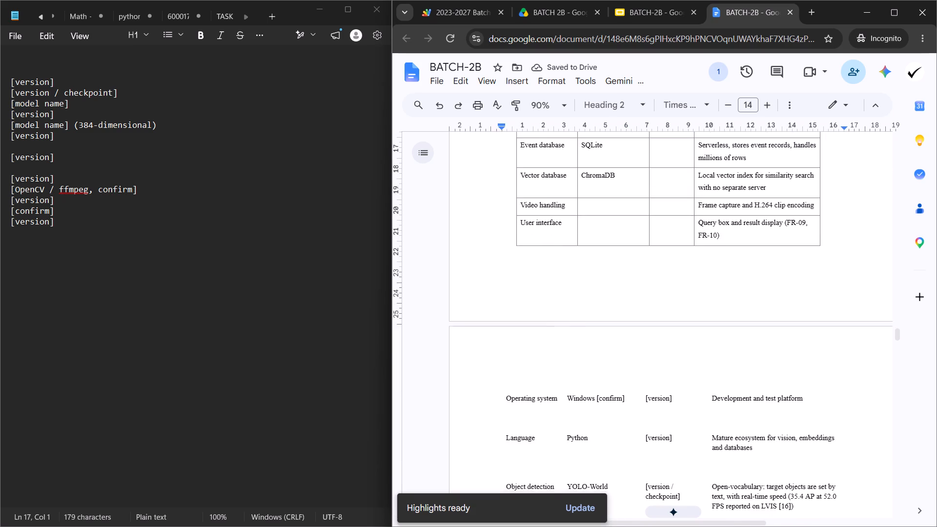
pyautogui.scroll(-11, 742, 300)
pyautogui.scroll(-2, 708, 324)
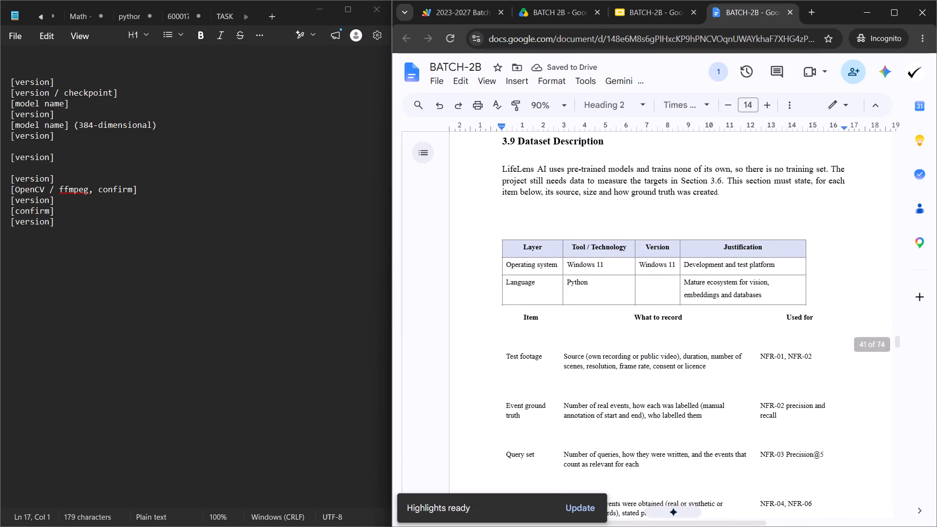
pyautogui.click(582, 227)
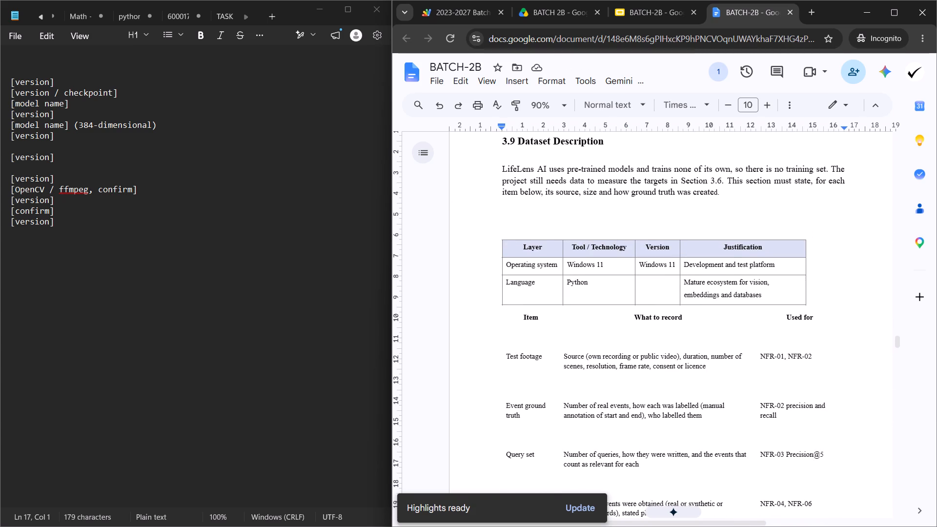
pyautogui.press('BackSpace')
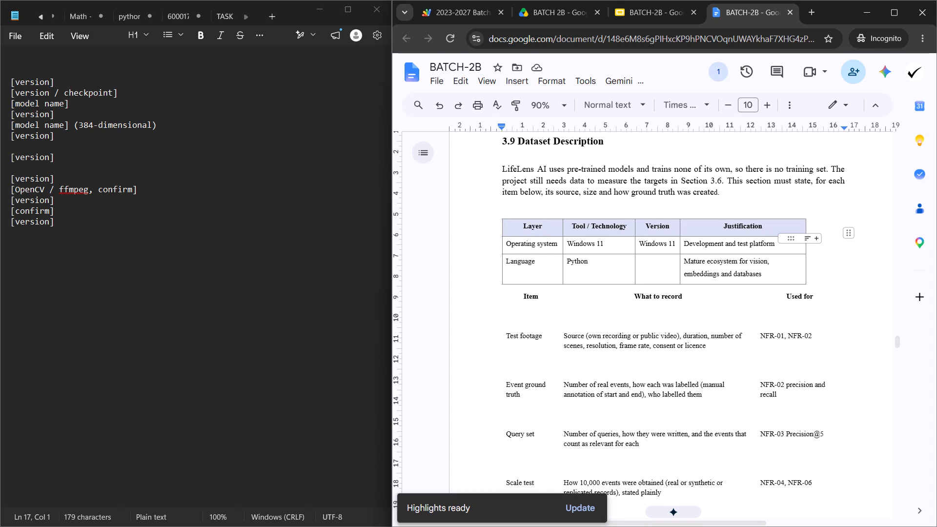
# Copy the header, Processor and RAM rows of Table 3.3: Hardware Requirements in Section 3.7.
pyautogui.scroll(5, 643, 428)
pyautogui.scroll(20, 655, 419)
pyautogui.scroll(1, 655, 419)
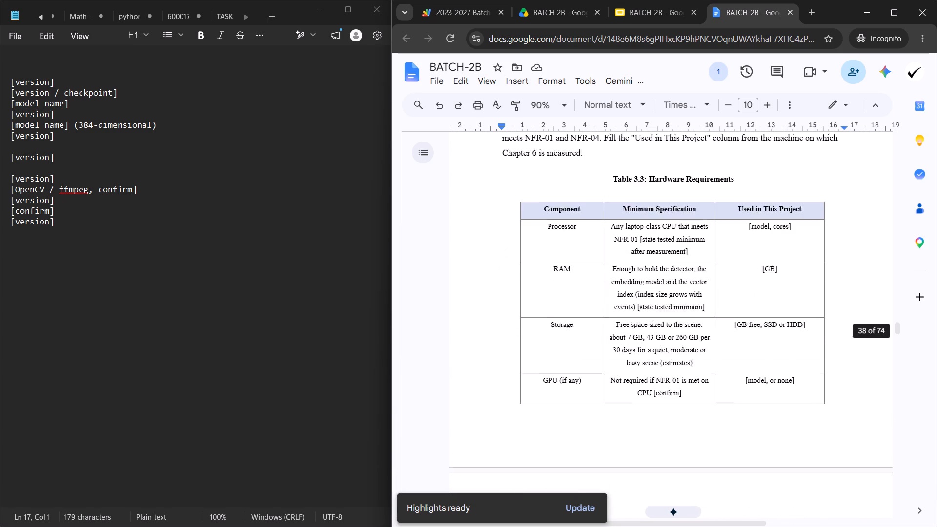
pyautogui.scroll(4, 631, 345)
pyautogui.scroll(-3, 646, 348)
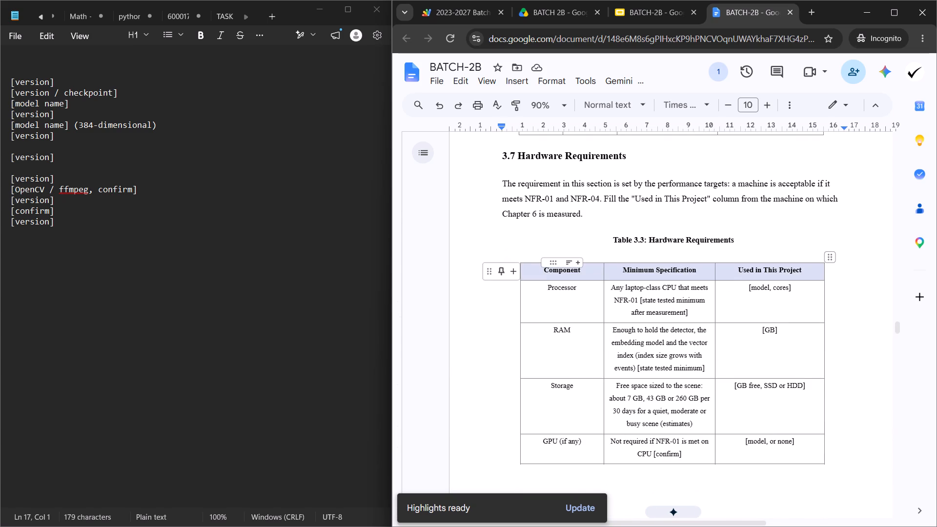
pyautogui.moveTo(532, 273); pyautogui.dragTo(756, 344)
pyautogui.hotkey('ctrl', 'c')
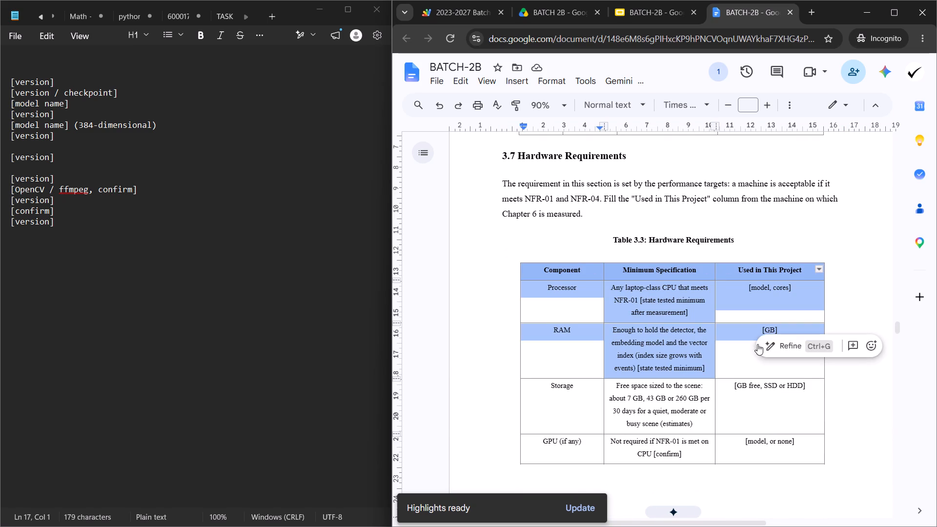
pyautogui.click(736, 341)
# Replace the four-column Layer table pasted in Section 3.9 with the copied three-column rows from Table 3.3.
pyautogui.scroll(-2, 724, 342)
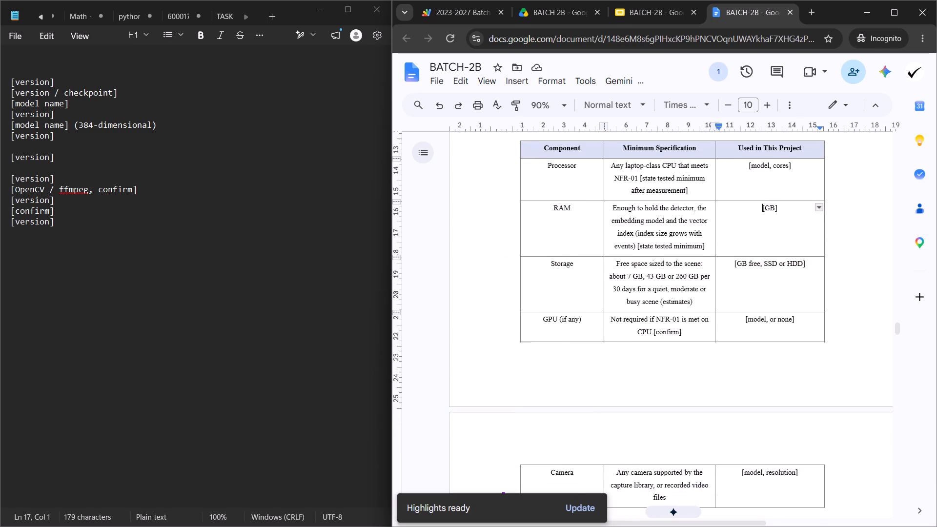
pyautogui.scroll(-8, 667, 332)
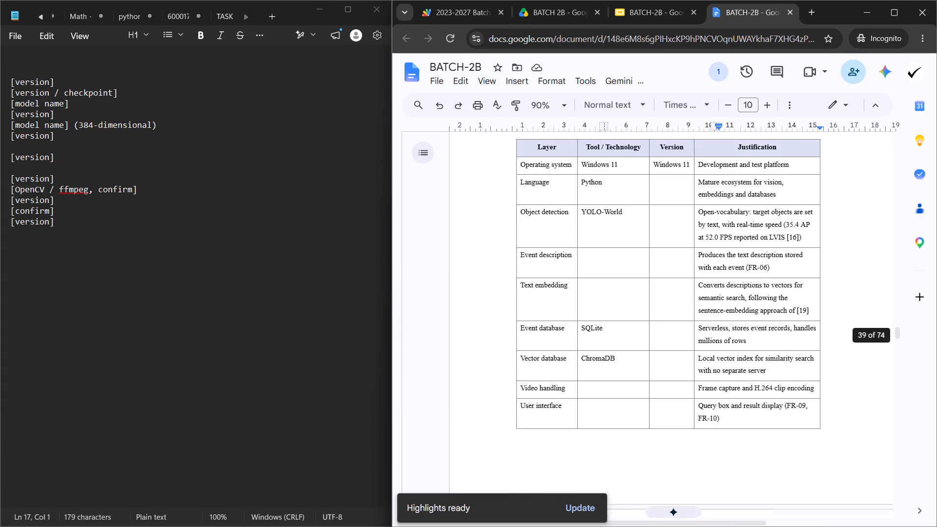
pyautogui.scroll(-18, 684, 323)
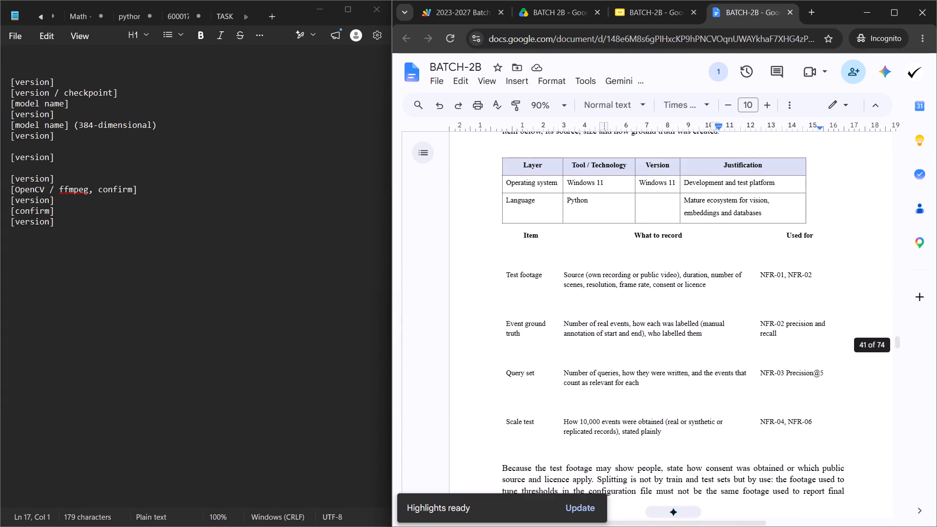
pyautogui.scroll(3, 696, 331)
pyautogui.moveTo(816, 396); pyautogui.dragTo(684, 392)
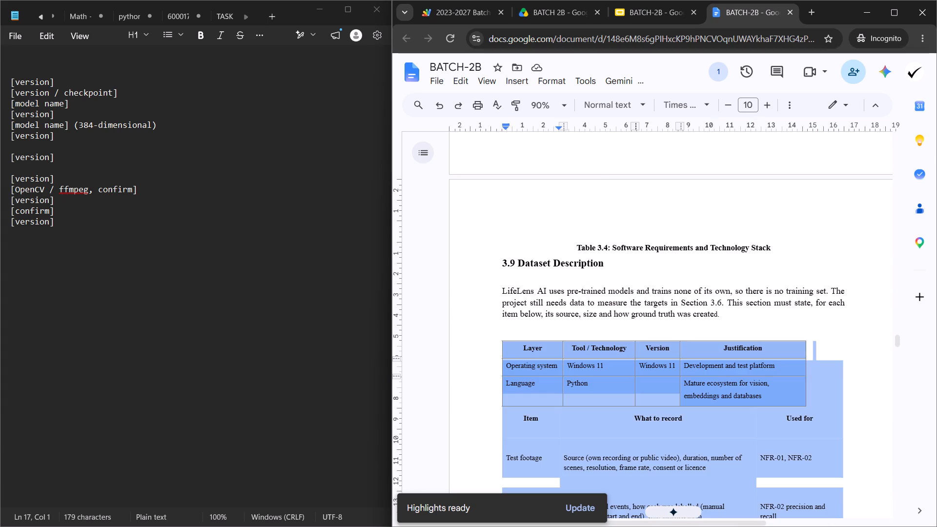
pyautogui.moveTo(684, 392); pyautogui.dragTo(552, 381)
pyautogui.click(552, 381)
pyautogui.moveTo(782, 394); pyautogui.dragTo(502, 373)
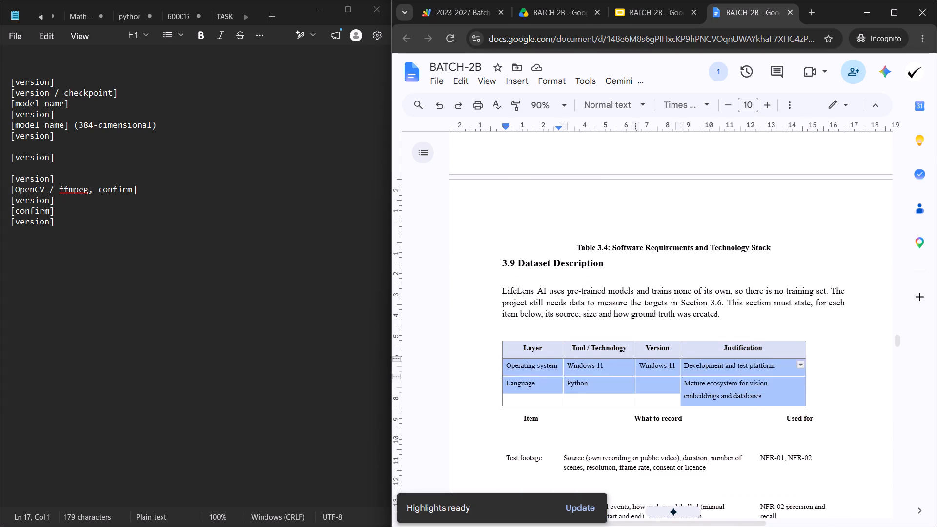
pyautogui.moveTo(502, 373); pyautogui.dragTo(508, 219)
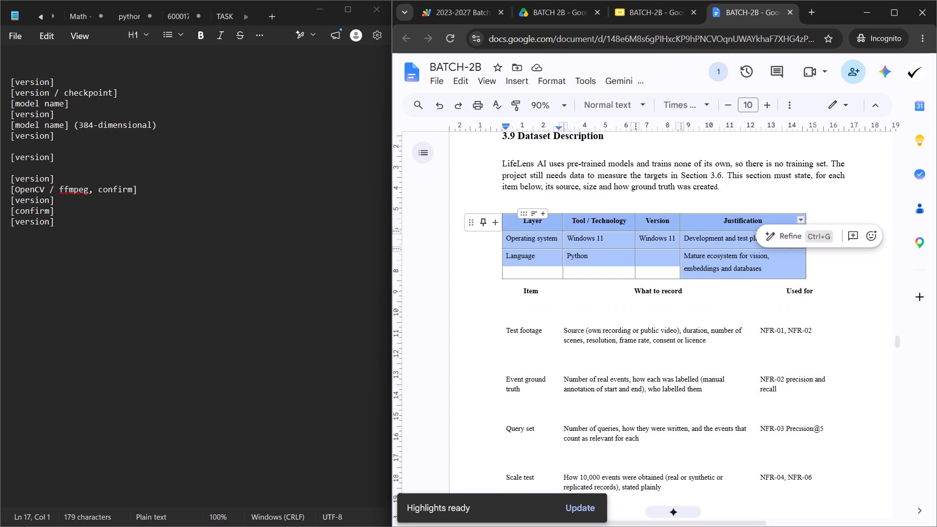
pyautogui.press('BackSpace')
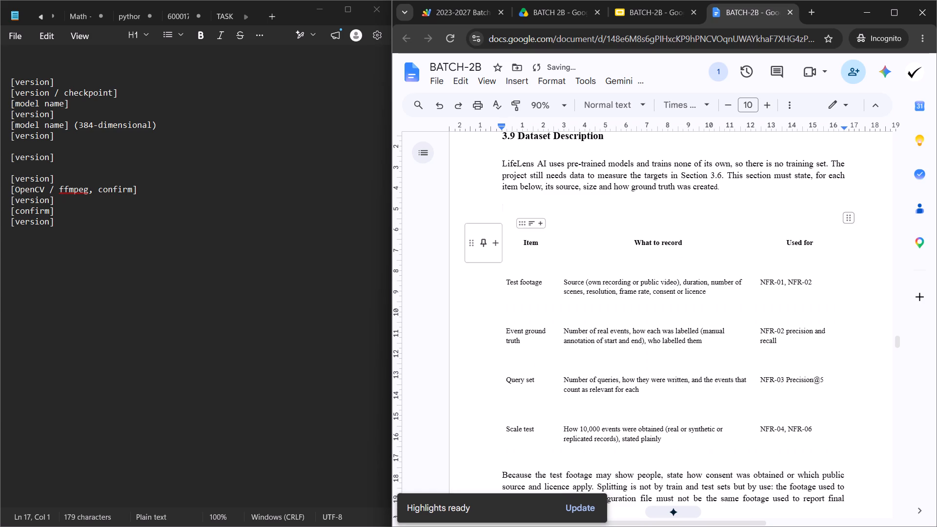
pyautogui.hotkey('ctrl', 'v')
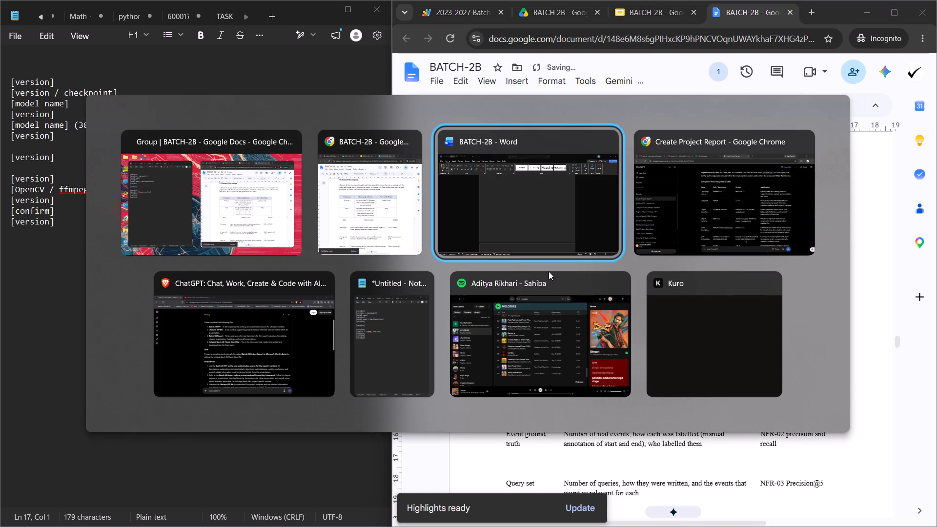
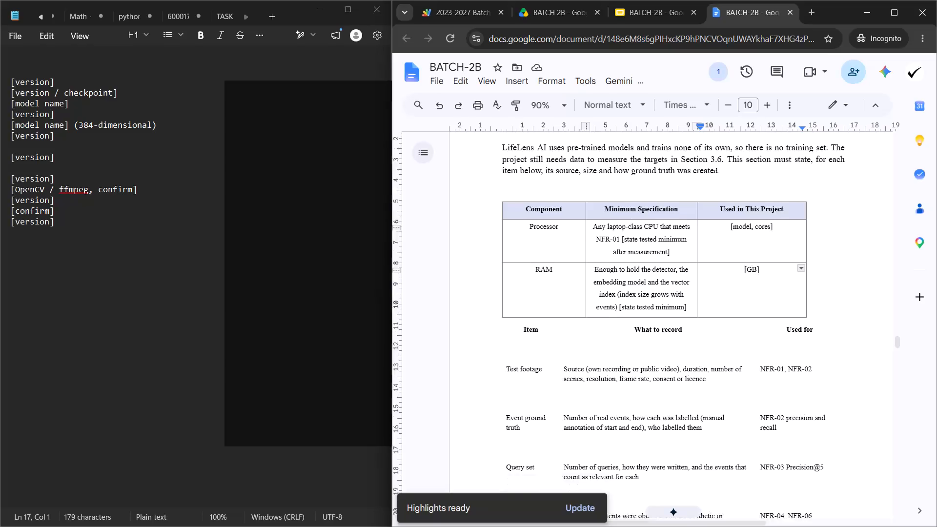
# Shift the pasted three-column table in Section 3.9 slightly to the right so it sits closer to the page centre.
pyautogui.scroll(3, 712, 331)
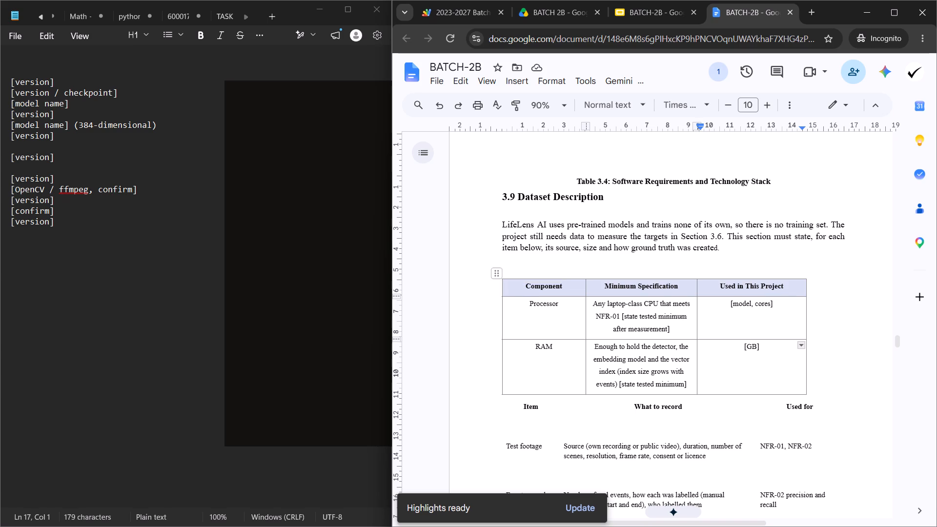
pyautogui.moveTo(499, 273); pyautogui.dragTo(514, 273)
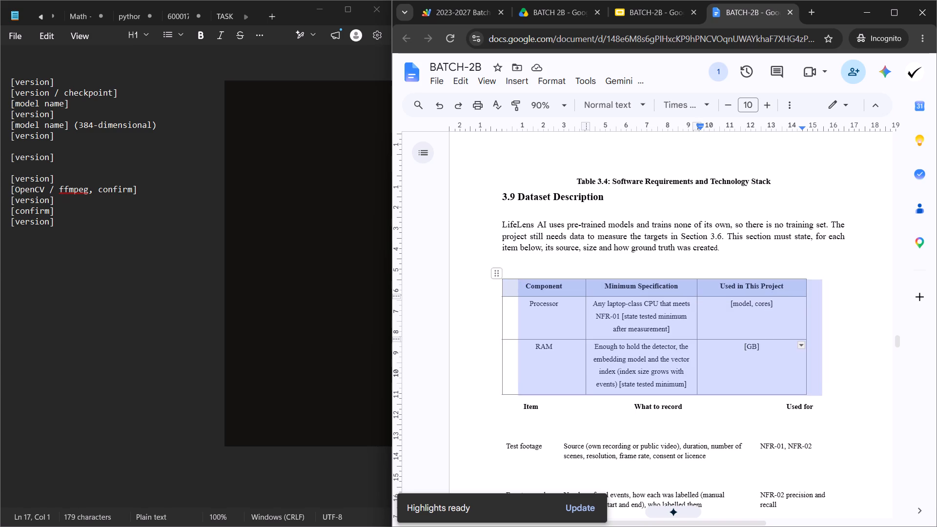
pyautogui.moveTo(514, 273); pyautogui.dragTo(515, 260)
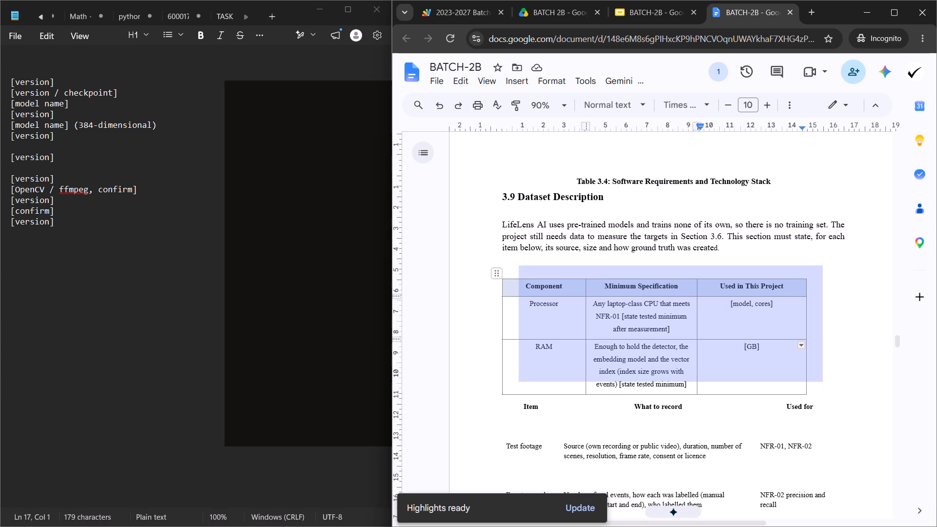
pyautogui.moveTo(515, 260); pyautogui.dragTo(514, 259)
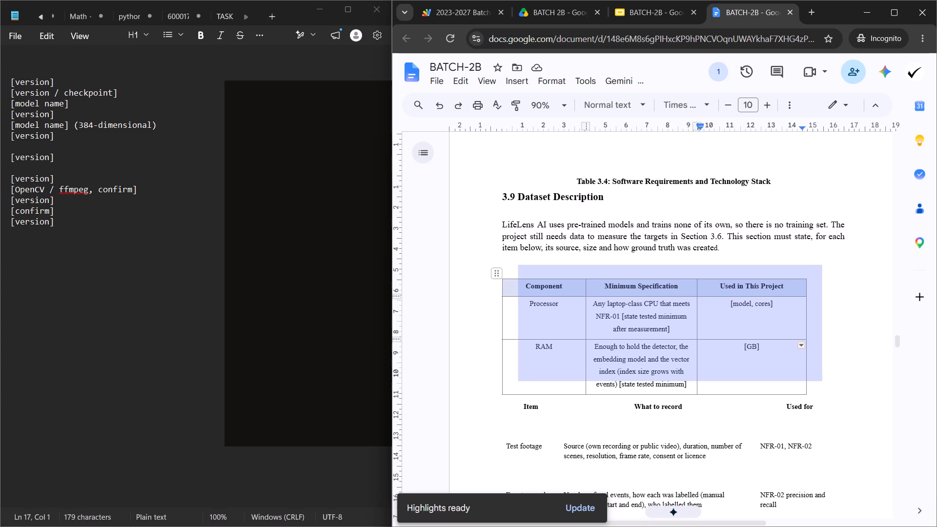
pyautogui.moveTo(514, 259); pyautogui.dragTo(512, 259)
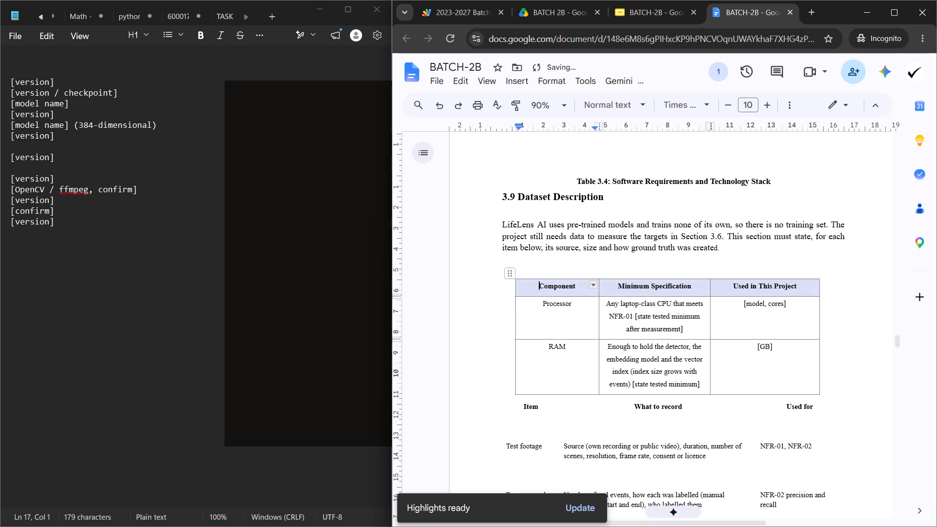
pyautogui.click(589, 266)
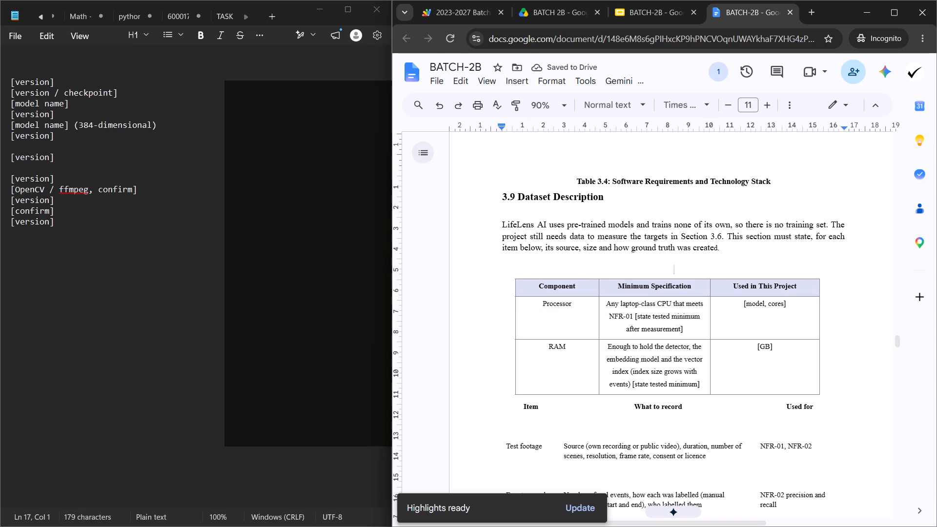
# Move the "Item" heading from Section 3.9's borderless table into the bordered table's first header cell, replacing "Component", using Notepad to strip formatting.
pyautogui.scroll(-2, 611, 271)
pyautogui.scroll(1, 580, 299)
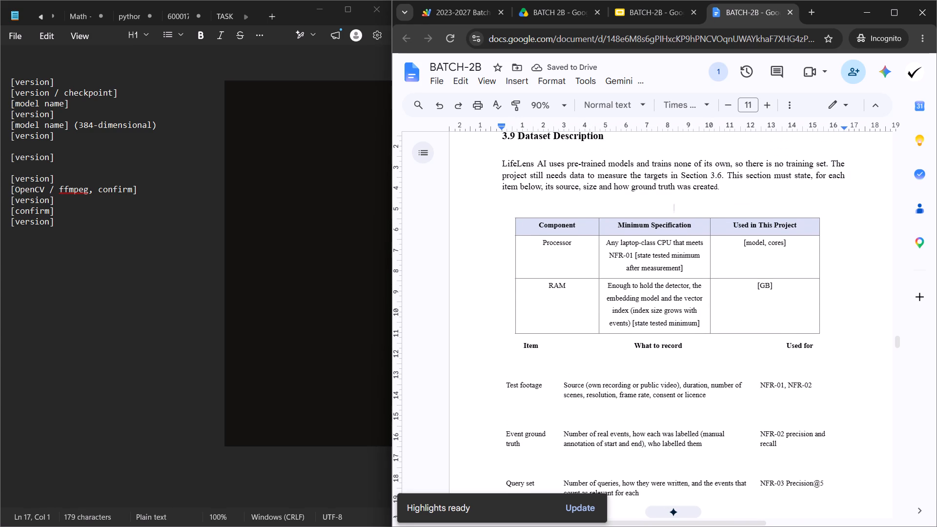
pyautogui.doubleClick(527, 346)
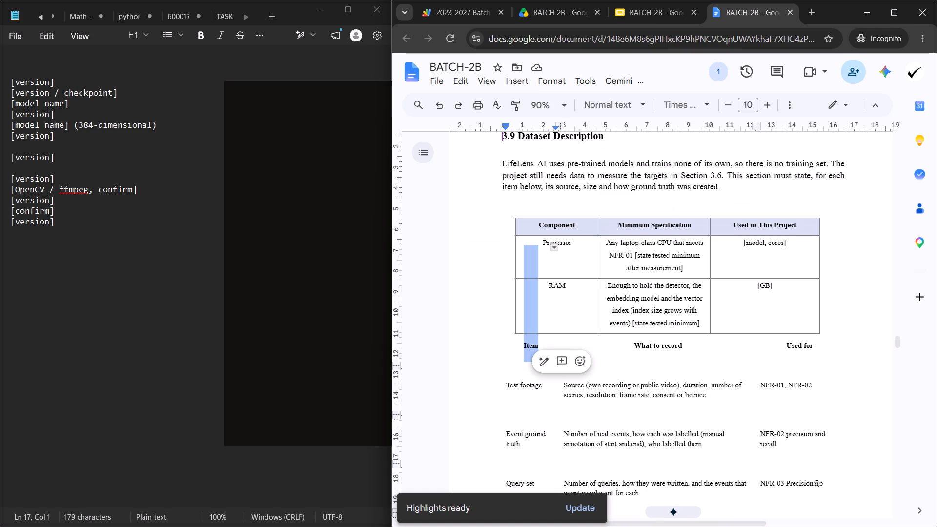
pyautogui.hotkey('ctrl', 'x')
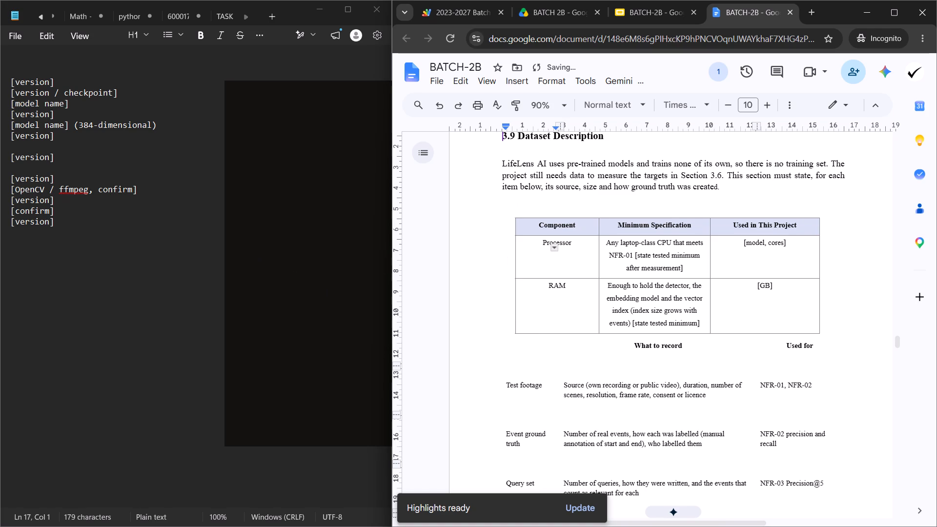
pyautogui.click(113, 261)
pyautogui.hotkey('ctrl', 'v')
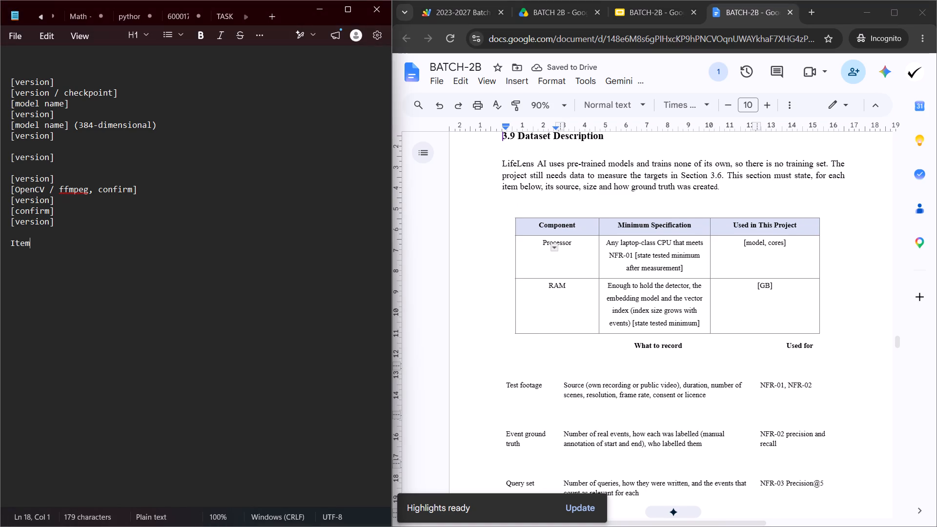
pyautogui.doubleClick(22, 244)
pyautogui.hotkey('ctrl', 'x')
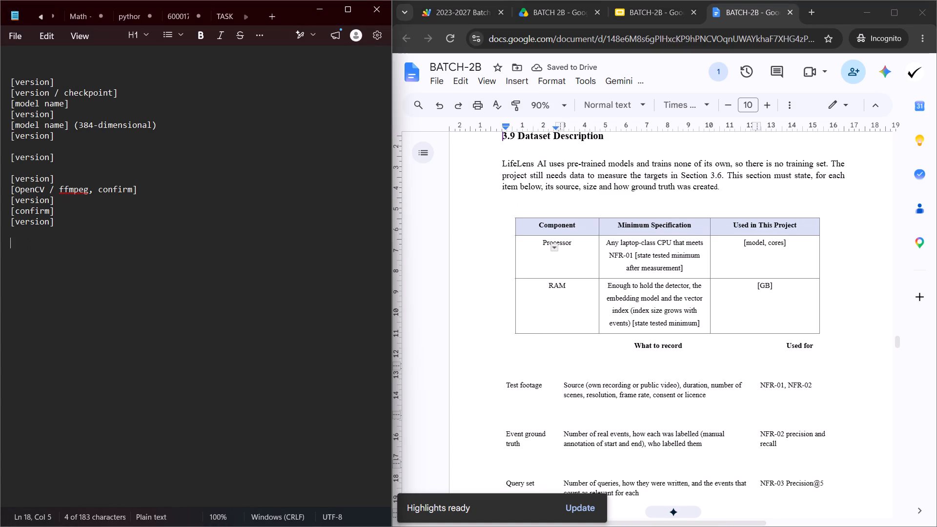
pyautogui.doubleClick(551, 231)
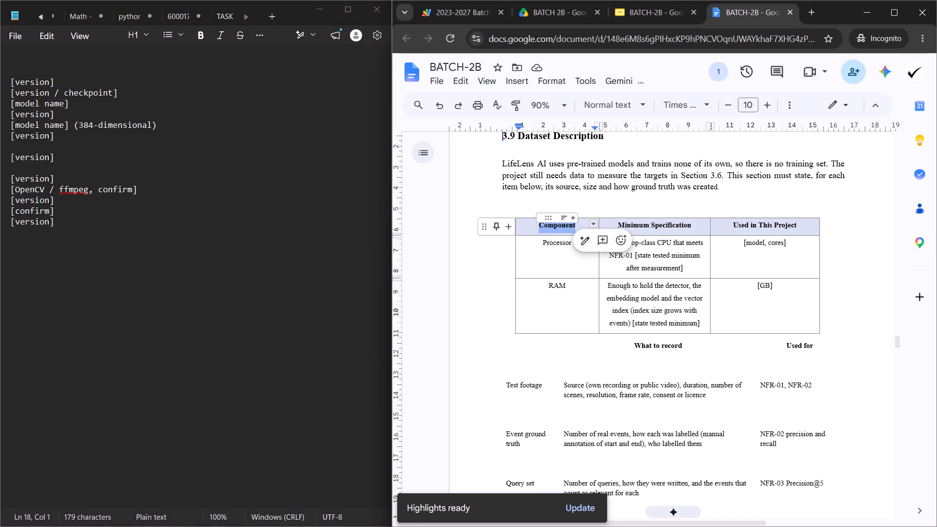
pyautogui.hotkey('ctrl', 'v')
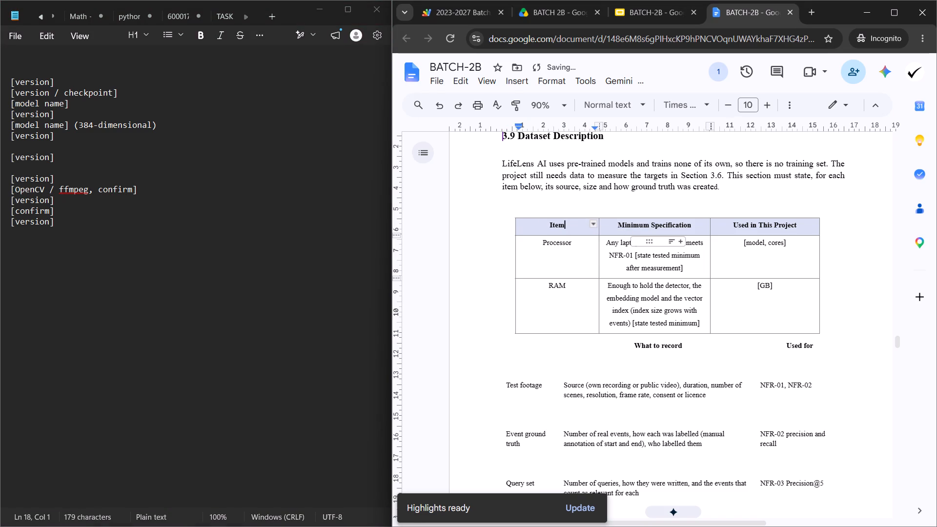
# Delete the duplicate "Table 3.4: Software Requirements and Technology Stack" caption directly above the Section 3.9 Dataset Description heading.
pyautogui.scroll(-2, 781, 333)
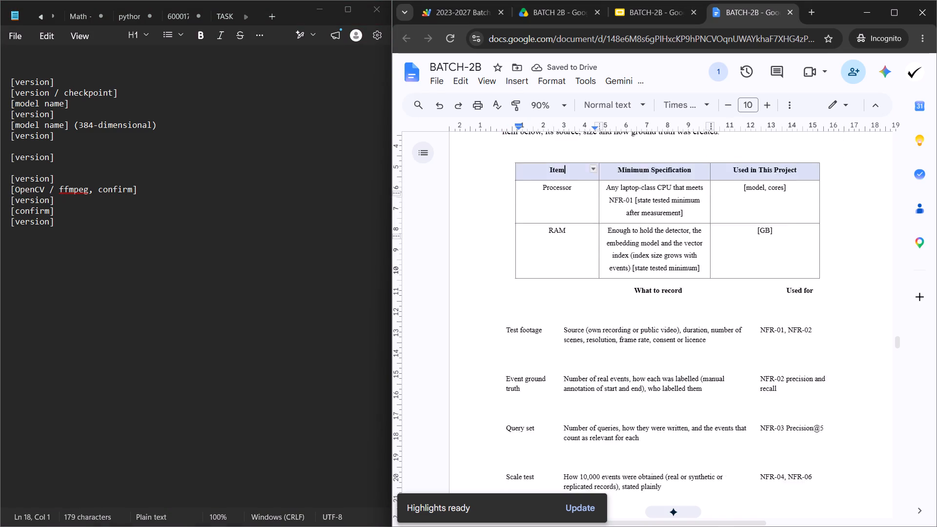
pyautogui.scroll(2, 763, 330)
pyautogui.scroll(-1, 764, 334)
pyautogui.scroll(1, 755, 343)
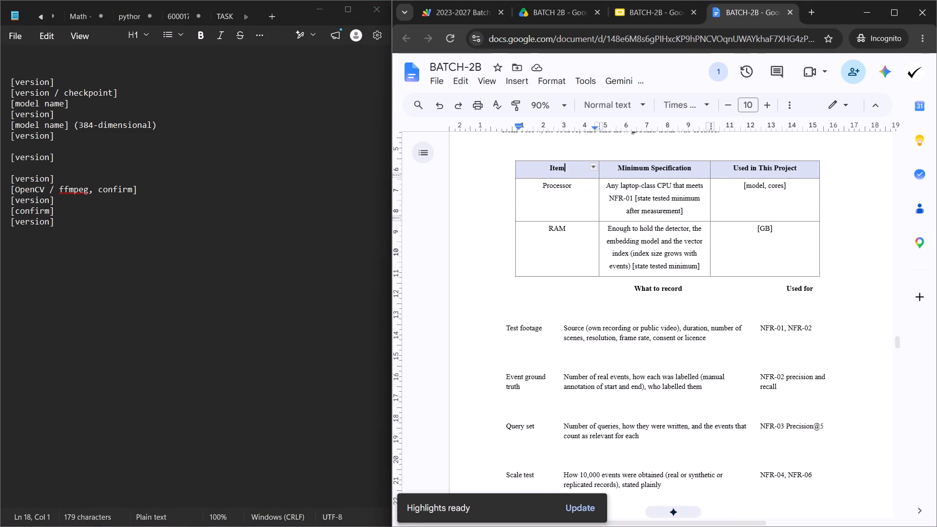
pyautogui.scroll(1, 745, 268)
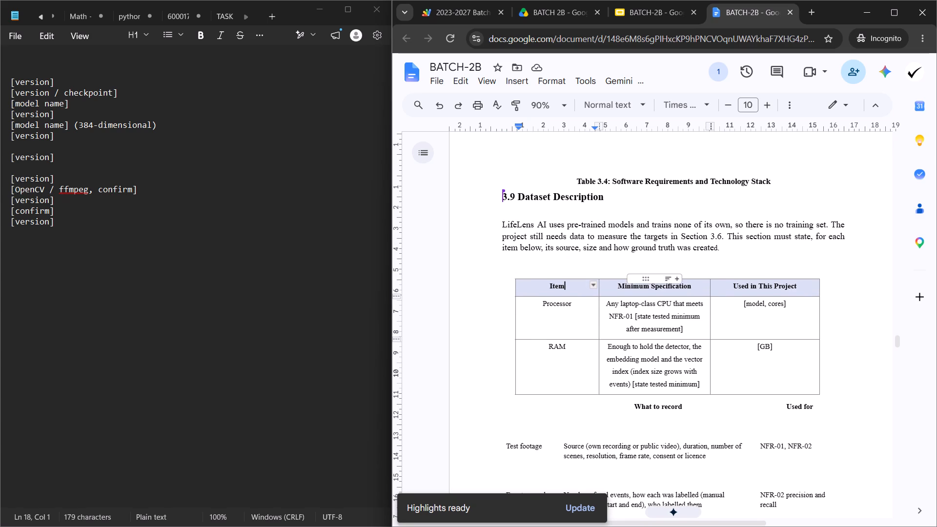
pyautogui.scroll(12, 684, 287)
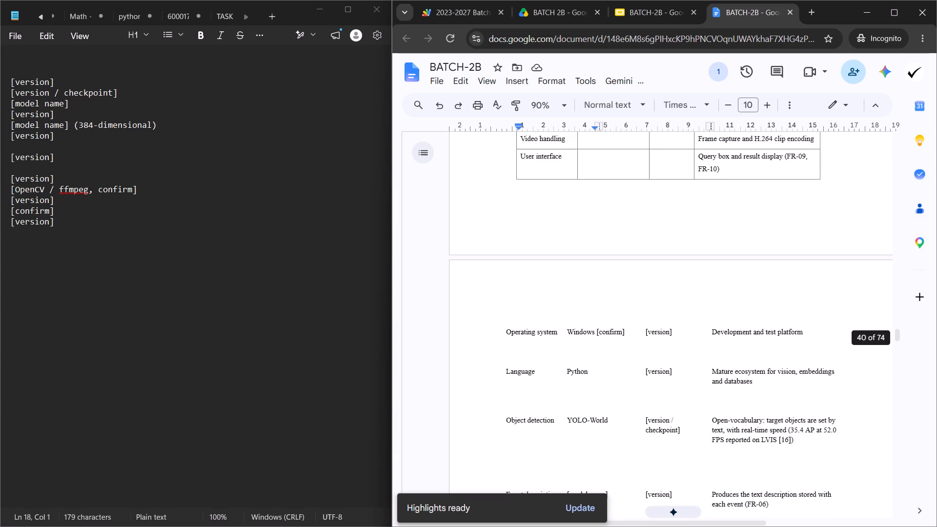
pyautogui.scroll(6, 672, 328)
pyautogui.scroll(-16, 680, 335)
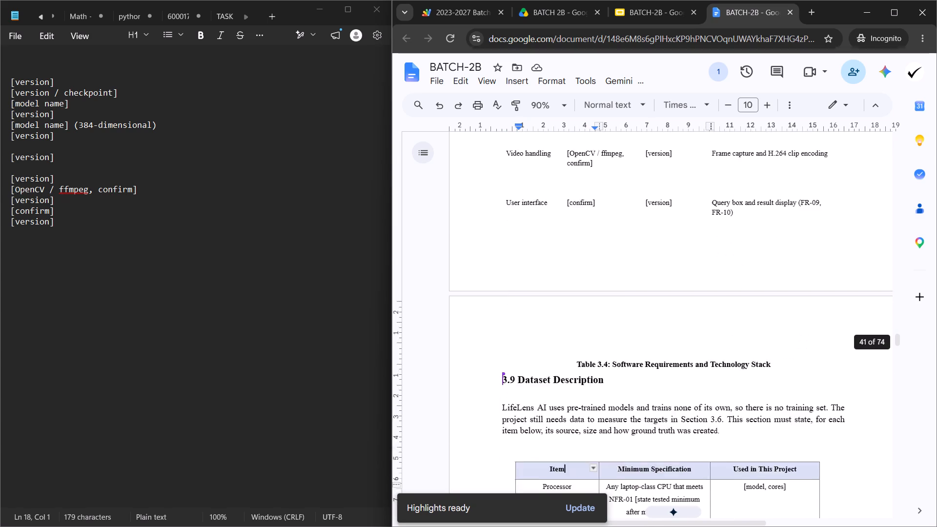
pyautogui.scroll(-4, 681, 336)
pyautogui.scroll(3, 685, 323)
pyautogui.moveTo(775, 240); pyautogui.dragTo(551, 238)
pyautogui.press('BackSpace')
pyautogui.press('BackSpace')
pyautogui.press('BackSpace')
pyautogui.press('BackSpace')
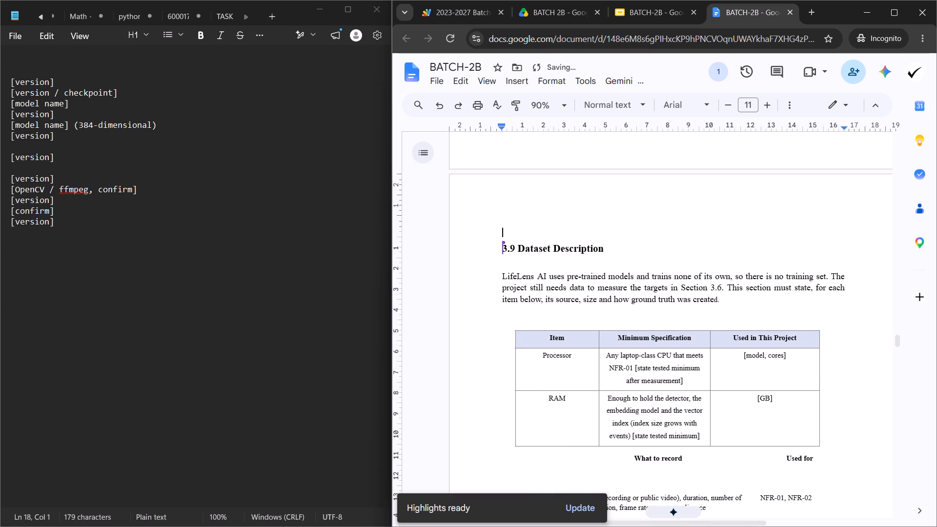
# Remove the extra blank space between the FR-14 table row and the Section 3.6 Non-Functional Requirements heading.
pyautogui.scroll(19, 536, 323)
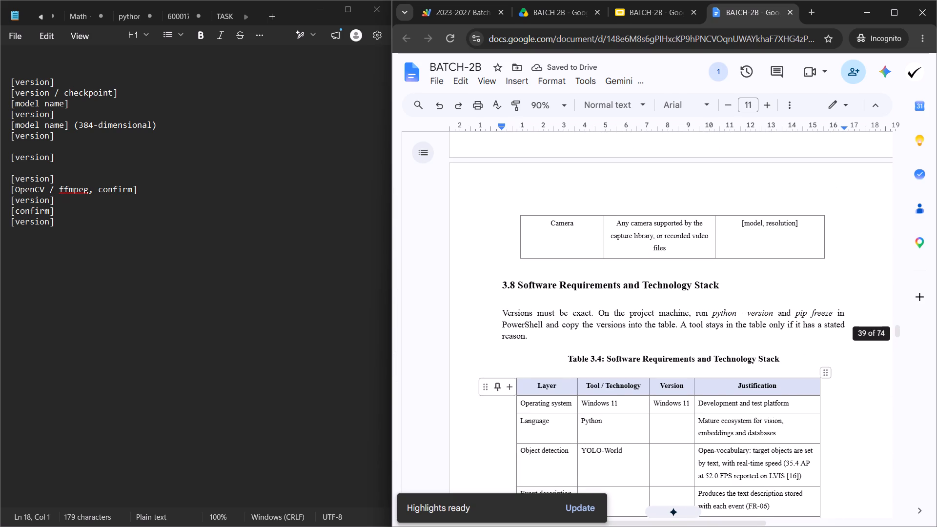
pyautogui.scroll(10, 530, 334)
pyautogui.scroll(3, 579, 300)
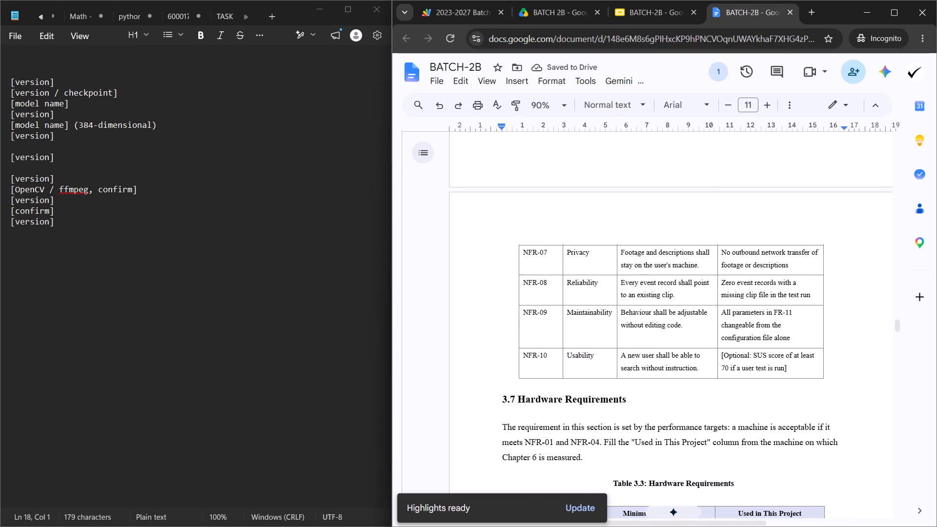
pyautogui.scroll(4, 586, 308)
pyautogui.scroll(-3, 605, 314)
pyautogui.scroll(6, 604, 314)
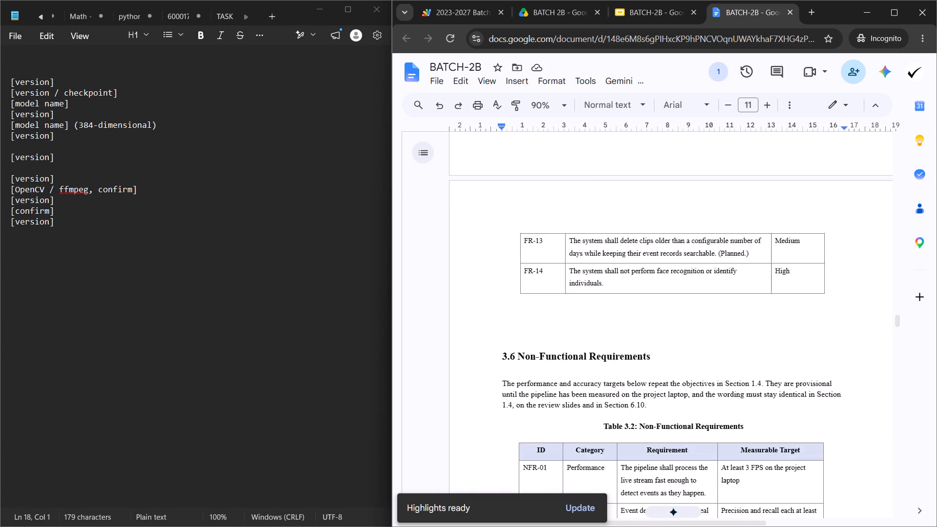
pyautogui.click(570, 357)
pyautogui.press('BackSpace')
pyautogui.press('BackSpace')
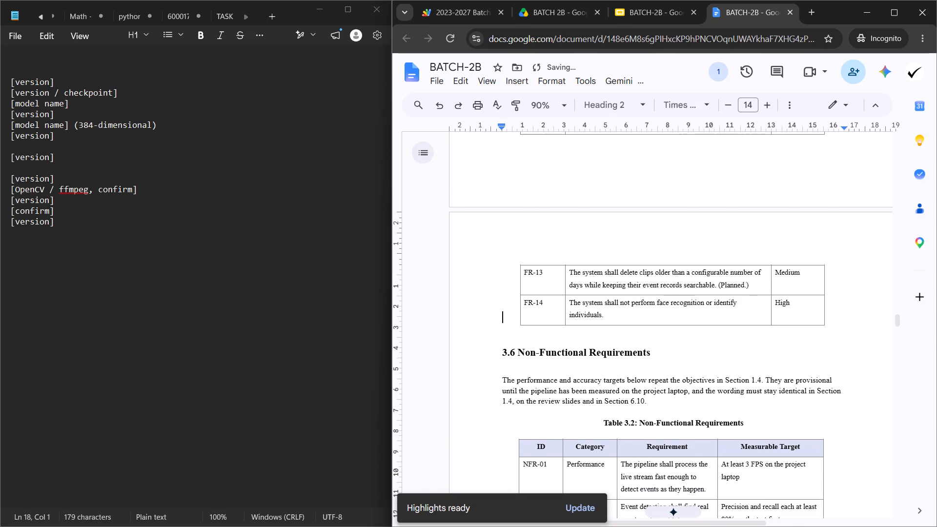
# Remove the extra blank line between the NFR-10 table row and the Section 3.7 Hardware Requirements heading.
pyautogui.scroll(-10, 566, 343)
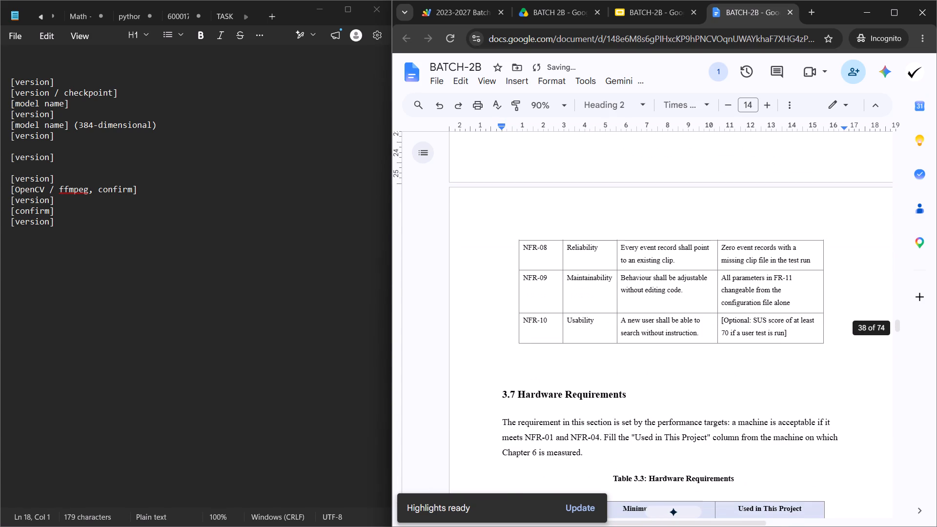
pyautogui.click(572, 370)
pyautogui.press('BackSpace')
# Review Tables 3.3 and 3.4 in Sections 3.7 and 3.8, and return to the bordered table in Section 3.9.
pyautogui.scroll(-5, 577, 358)
pyautogui.scroll(-5, 627, 344)
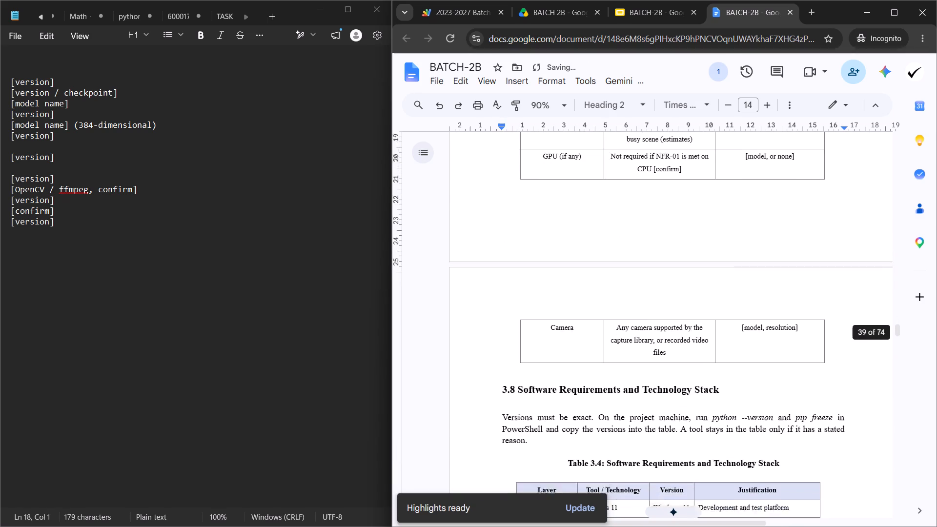
pyautogui.scroll(-8, 638, 321)
pyautogui.scroll(7, 634, 346)
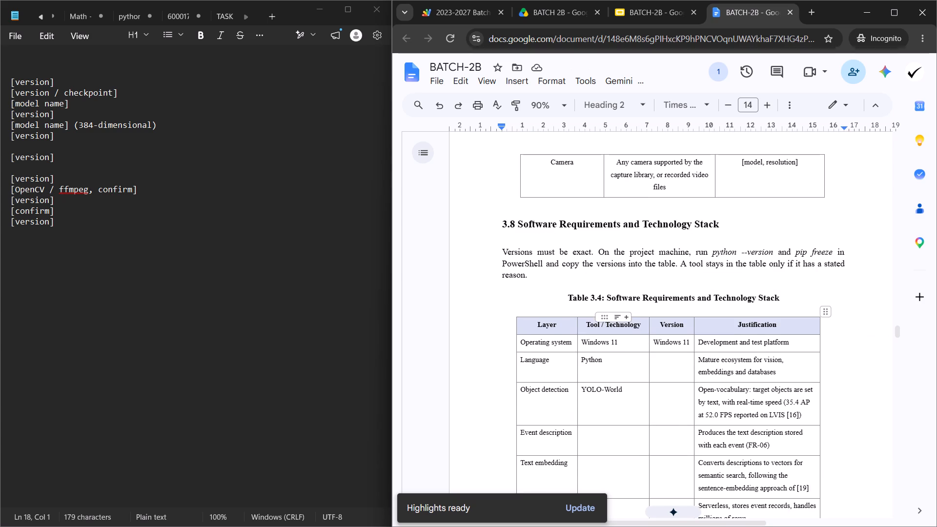
pyautogui.scroll(4, 707, 291)
pyautogui.scroll(3, 689, 327)
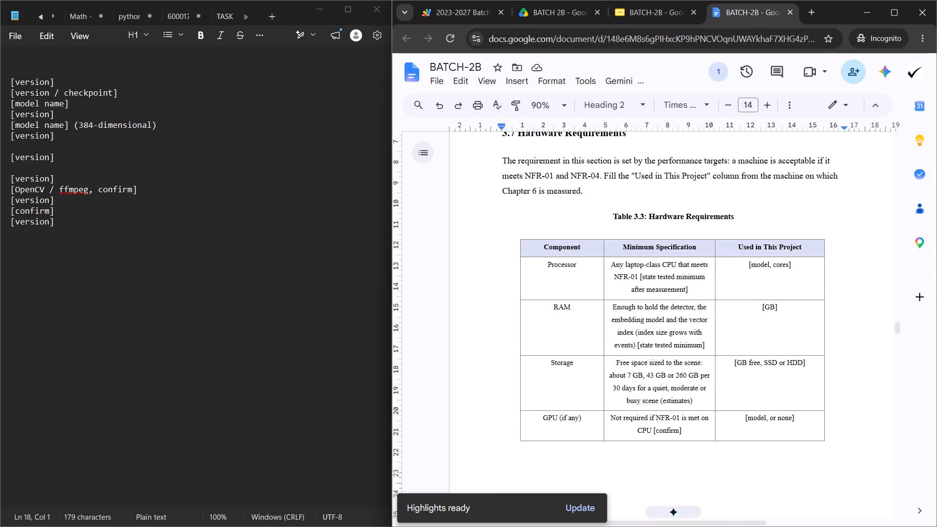
pyautogui.moveTo(540, 251); pyautogui.dragTo(748, 372)
pyautogui.scroll(-2, 748, 374)
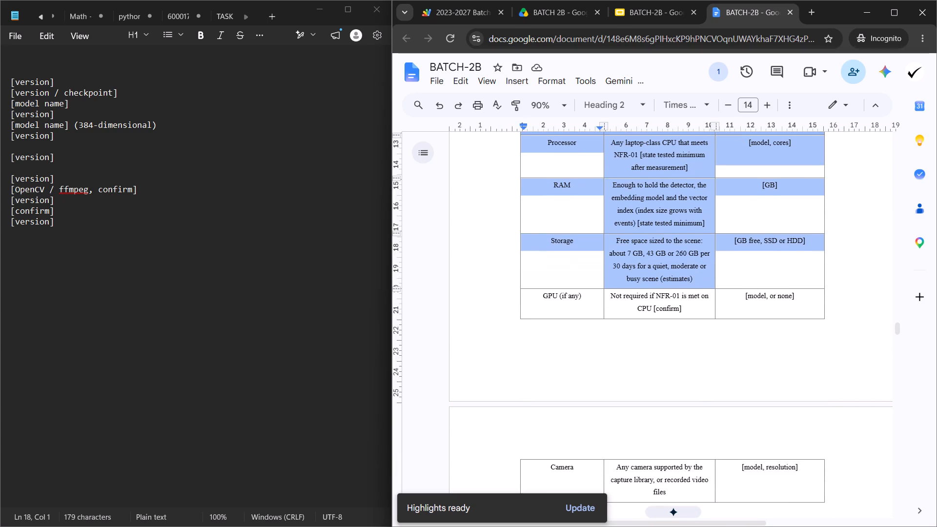
pyautogui.moveTo(748, 372); pyautogui.dragTo(747, 371)
pyautogui.scroll(-2, 748, 372)
pyautogui.click(746, 370)
pyautogui.scroll(-8, 706, 365)
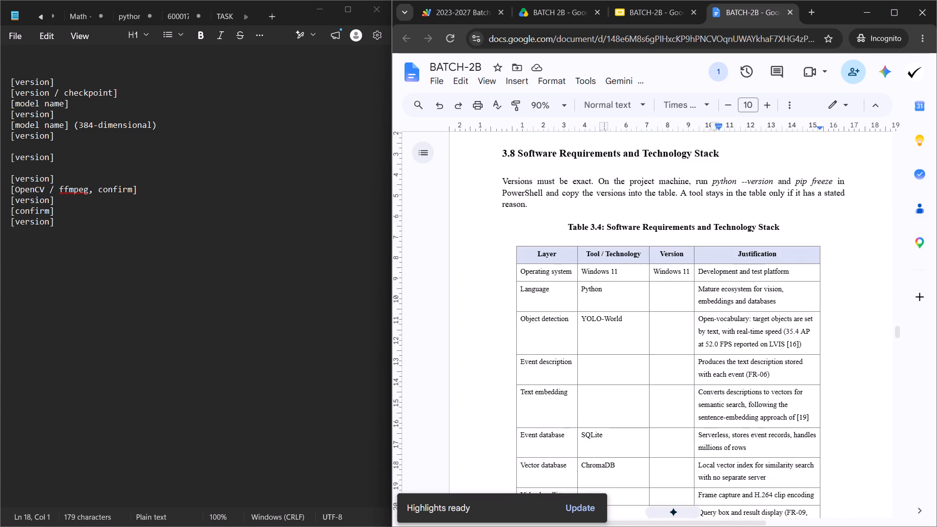
pyautogui.scroll(-15, 699, 364)
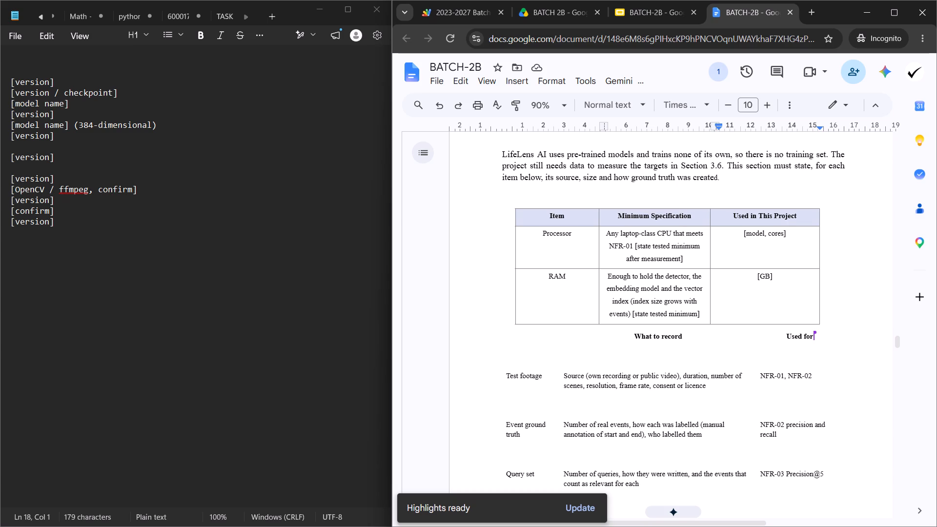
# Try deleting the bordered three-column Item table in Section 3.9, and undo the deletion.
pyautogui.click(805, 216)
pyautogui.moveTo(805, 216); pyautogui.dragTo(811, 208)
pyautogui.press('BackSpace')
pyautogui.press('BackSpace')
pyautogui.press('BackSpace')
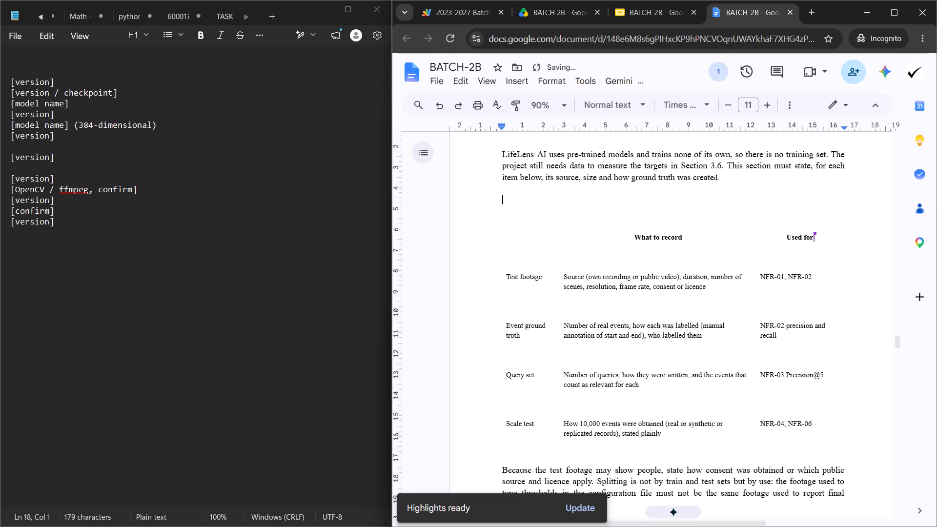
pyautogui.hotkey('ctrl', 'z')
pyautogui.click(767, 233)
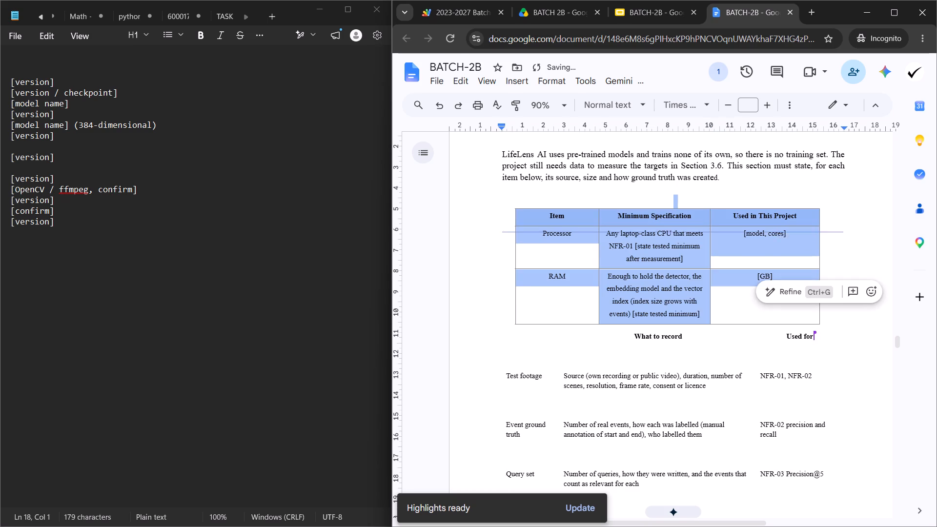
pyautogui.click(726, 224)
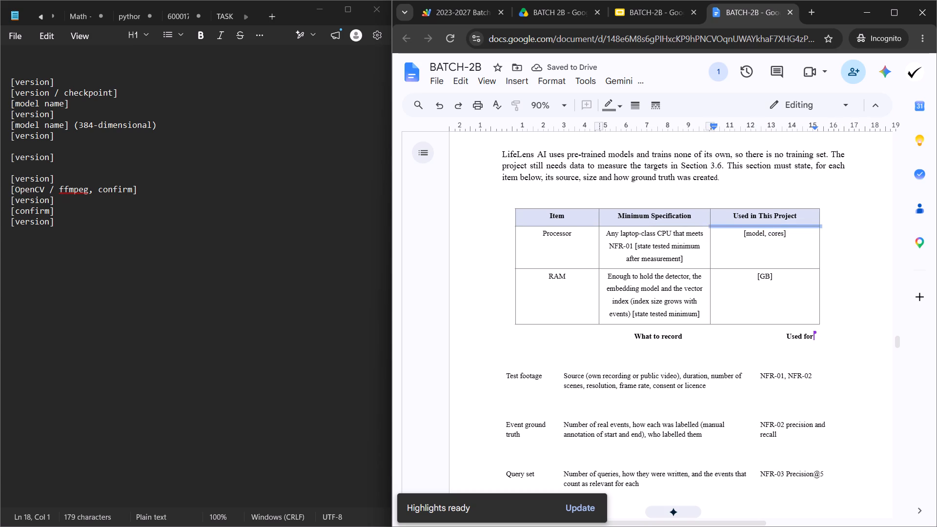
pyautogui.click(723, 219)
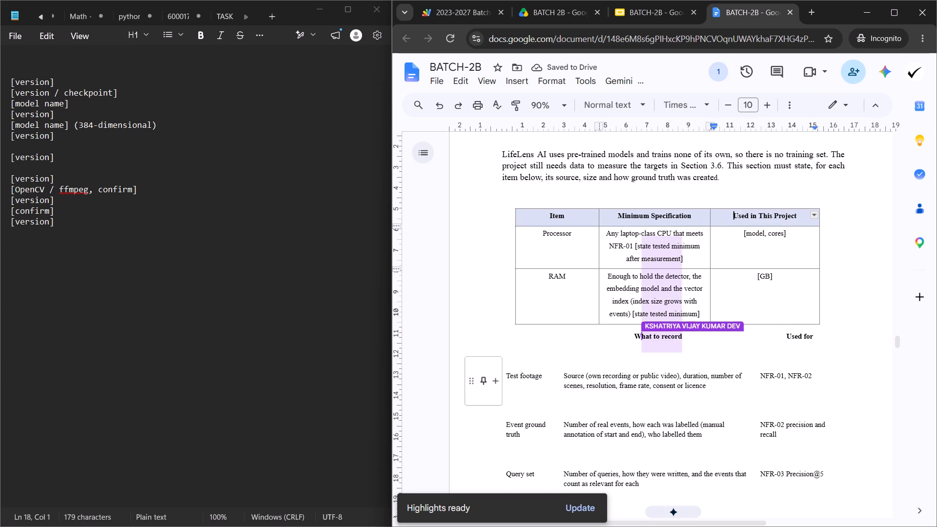
# Compare the unbordered software stack rows with Table 3.4, and examine the layout of Table 3.3 in Section 3.7.
pyautogui.scroll(8, 509, 350)
pyautogui.scroll(8, 569, 363)
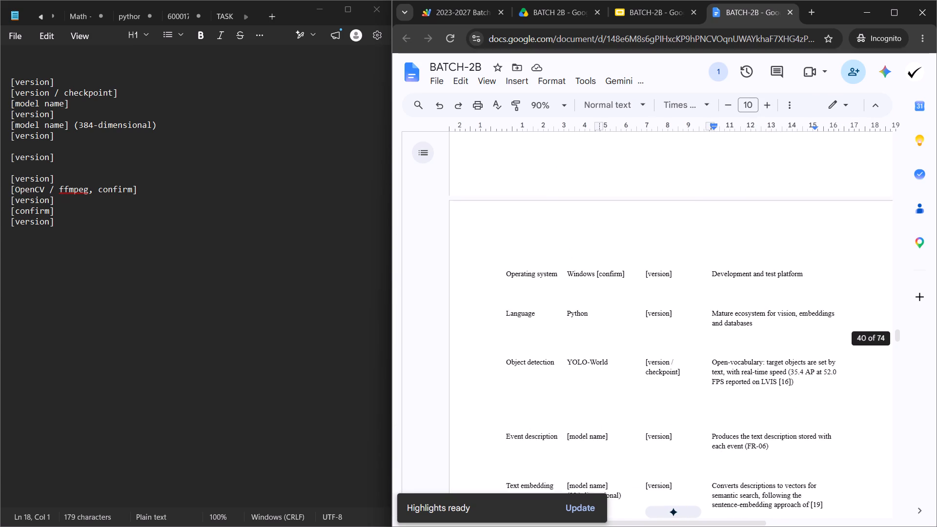
pyautogui.scroll(1, 580, 384)
pyautogui.scroll(-6, 587, 383)
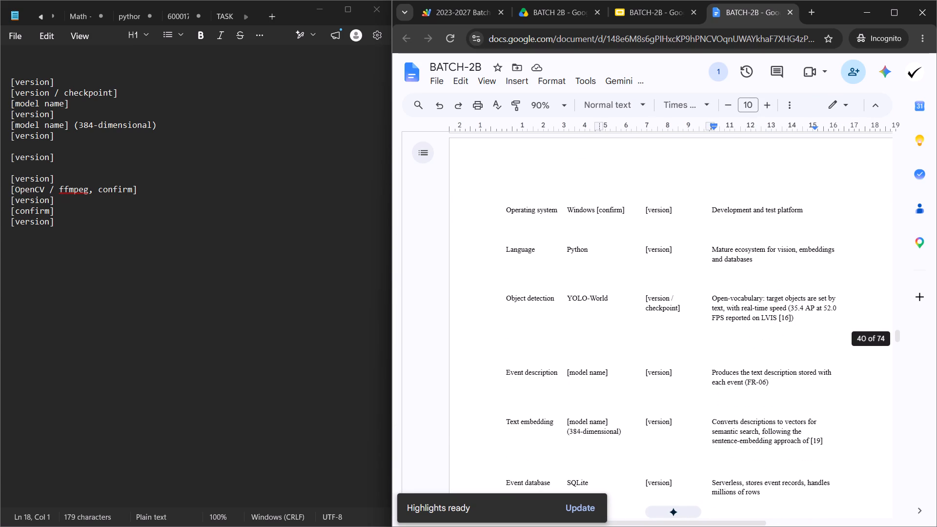
pyautogui.scroll(6, 556, 399)
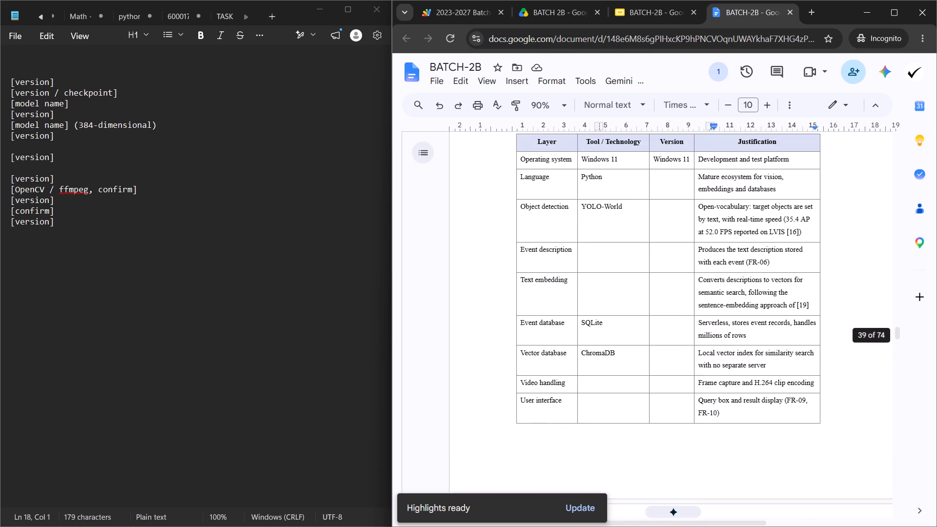
pyautogui.scroll(-6, 548, 419)
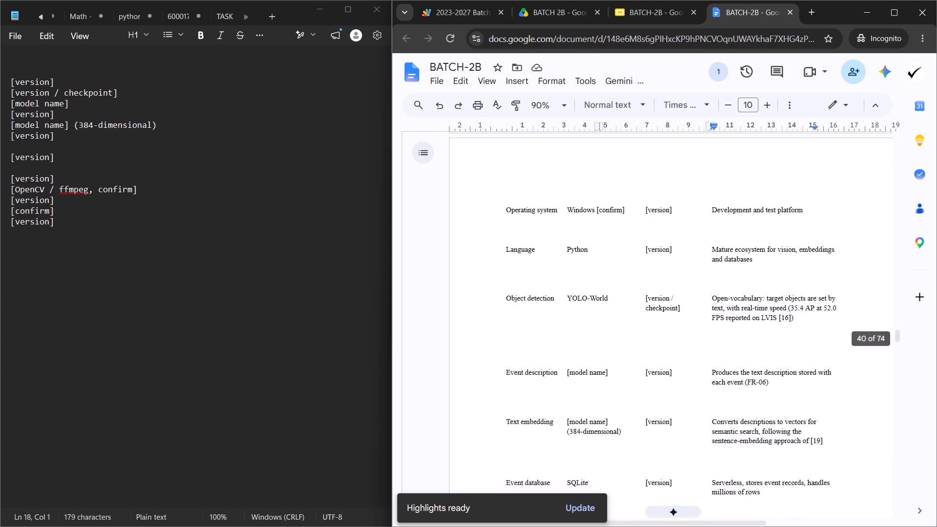
pyautogui.scroll(-4, 530, 423)
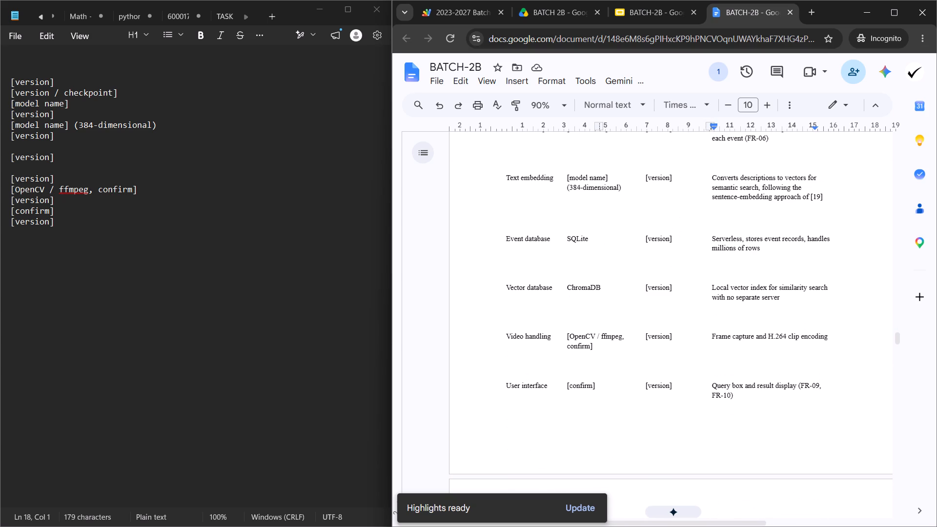
pyautogui.scroll(2, 550, 410)
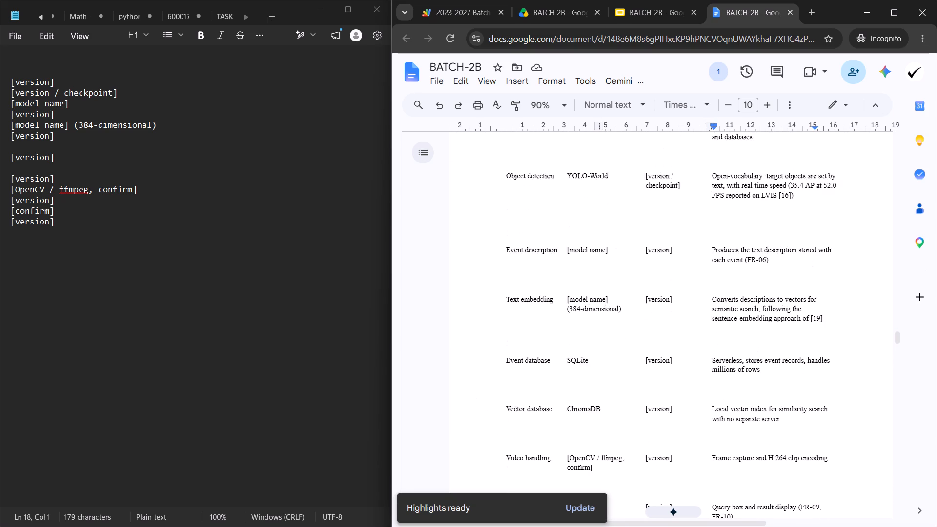
pyautogui.scroll(3, 555, 411)
pyautogui.scroll(2, 612, 413)
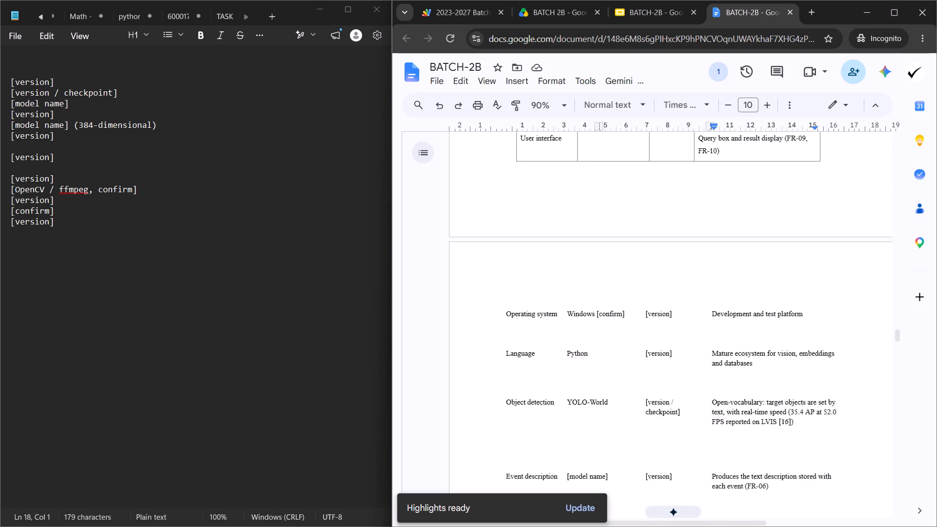
pyautogui.scroll(4, 625, 417)
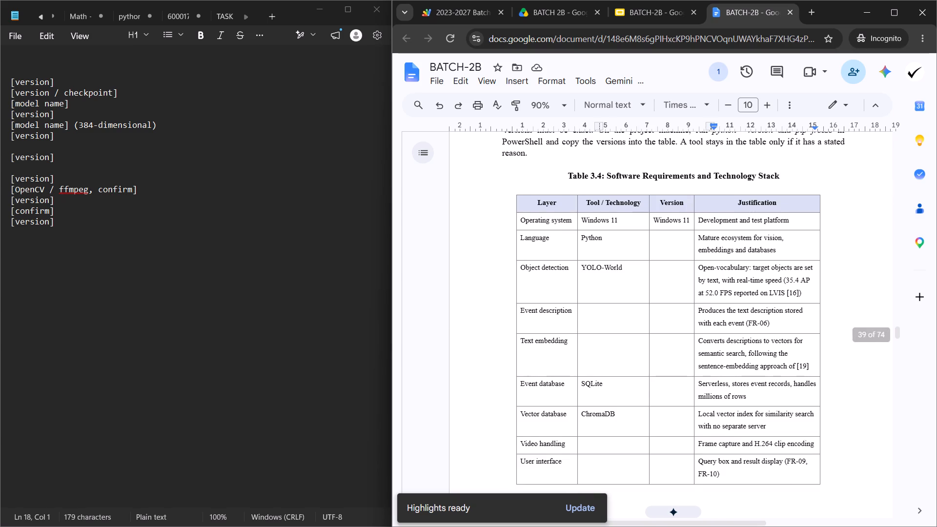
pyautogui.scroll(2, 630, 362)
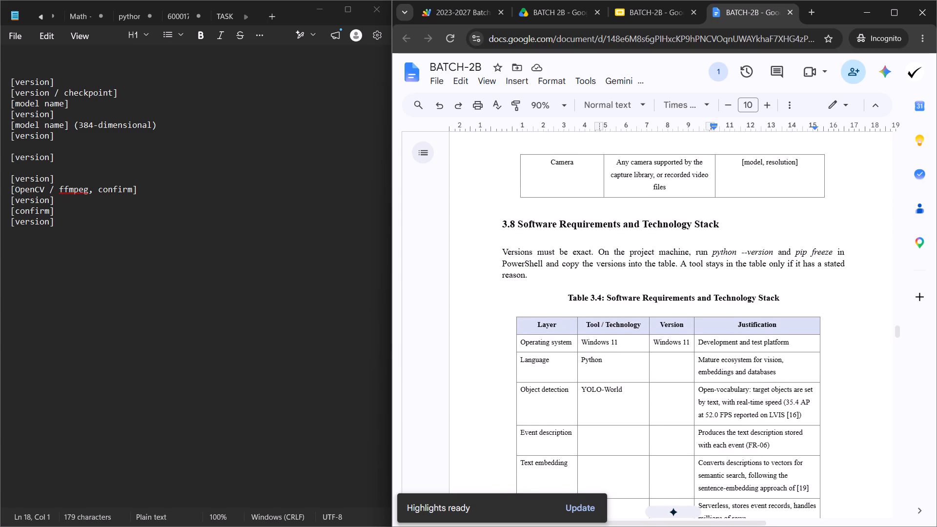
pyautogui.scroll(9, 696, 293)
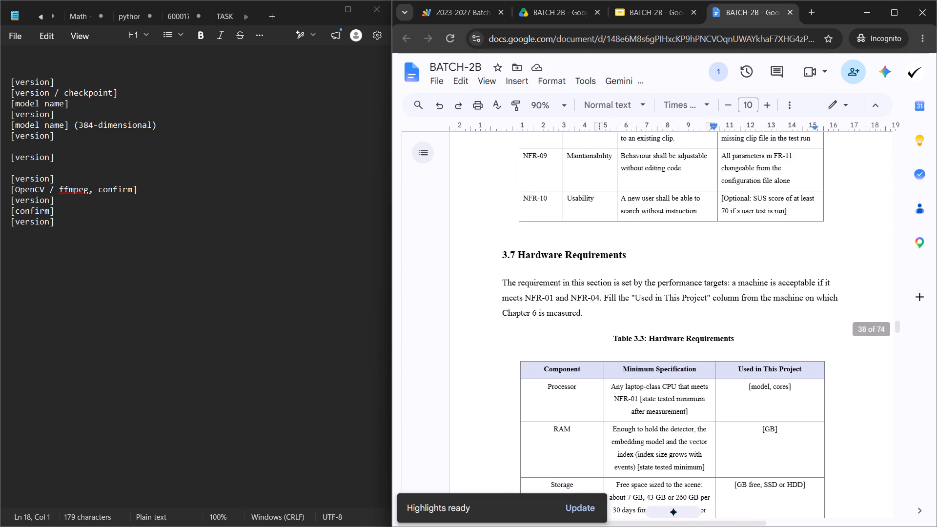
pyautogui.scroll(-2, 624, 334)
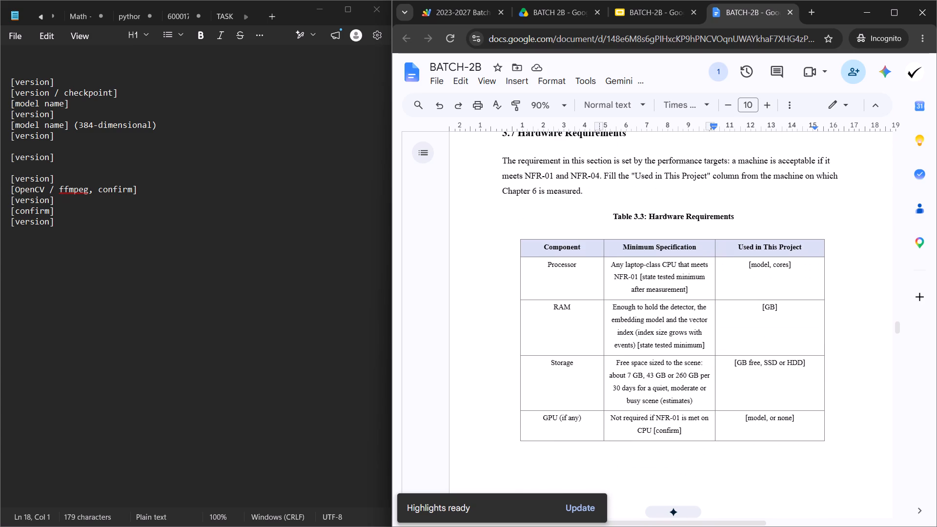
pyautogui.scroll(-7, 580, 275)
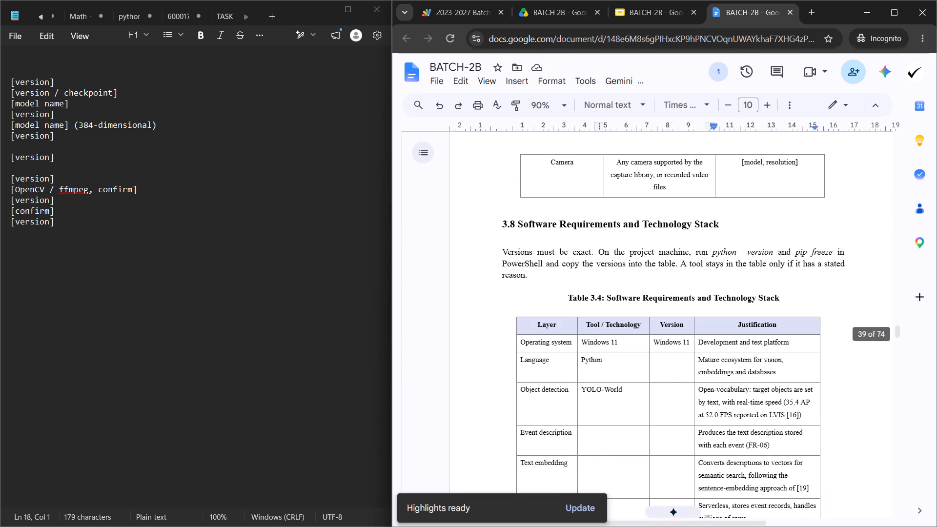
# Left-align the text in all body rows of Table 3.3, from Processor through Camera.
pyautogui.scroll(5, 587, 302)
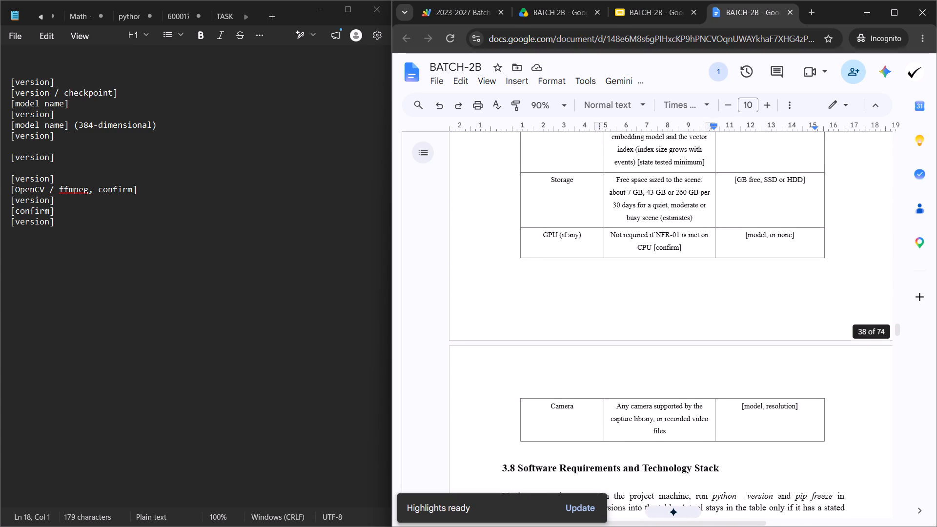
pyautogui.scroll(2, 591, 301)
pyautogui.moveTo(535, 268); pyautogui.dragTo(745, 388)
pyautogui.scroll(-4, 742, 389)
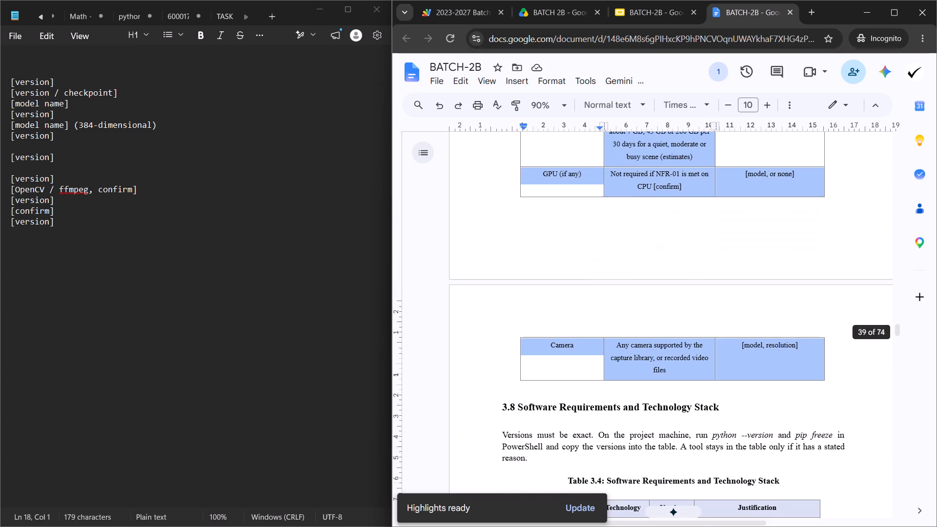
pyautogui.moveTo(745, 388); pyautogui.dragTo(751, 373)
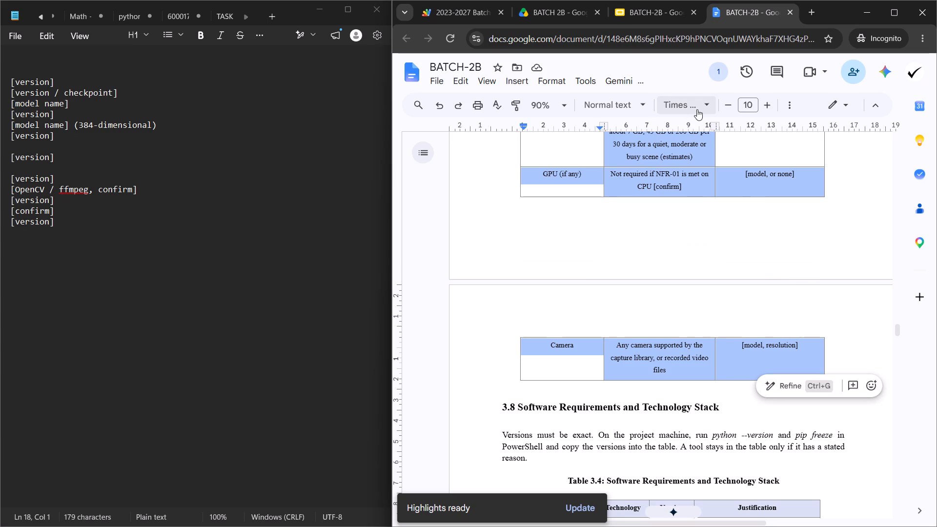
pyautogui.click(793, 109)
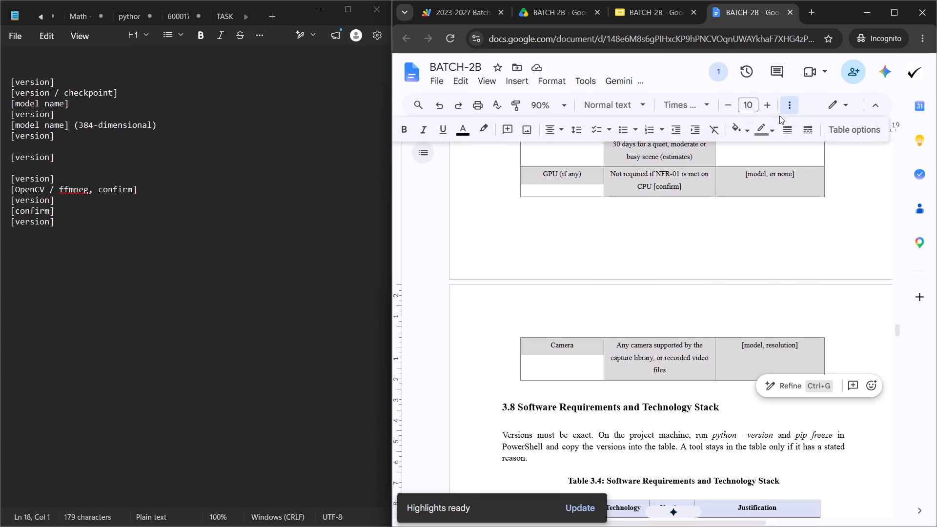
pyautogui.click(557, 130)
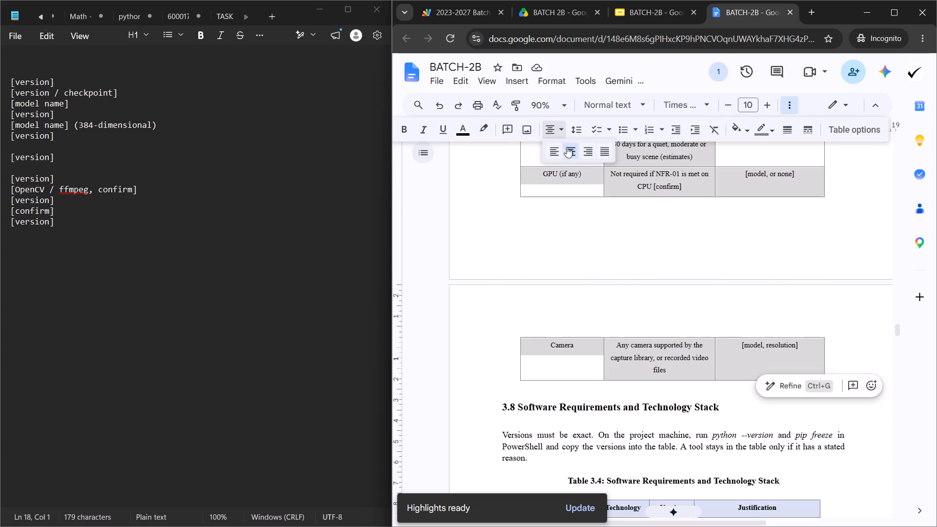
pyautogui.click(557, 149)
pyautogui.click(661, 377)
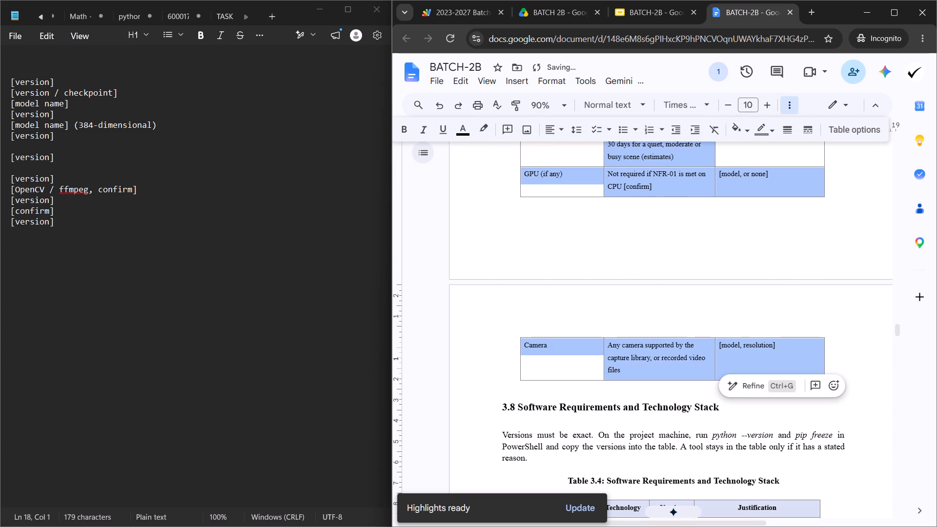
# Widen the Minimum Specification column of Table 3.3 on both sides, narrowing the Component and Used in This Project columns.
pyautogui.scroll(3, 712, 457)
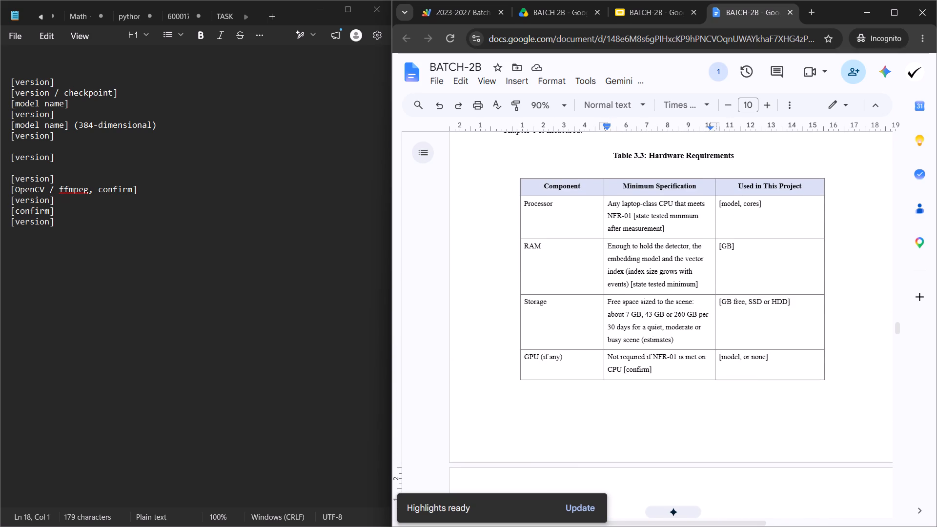
pyautogui.moveTo(535, 191); pyautogui.dragTo(675, 316)
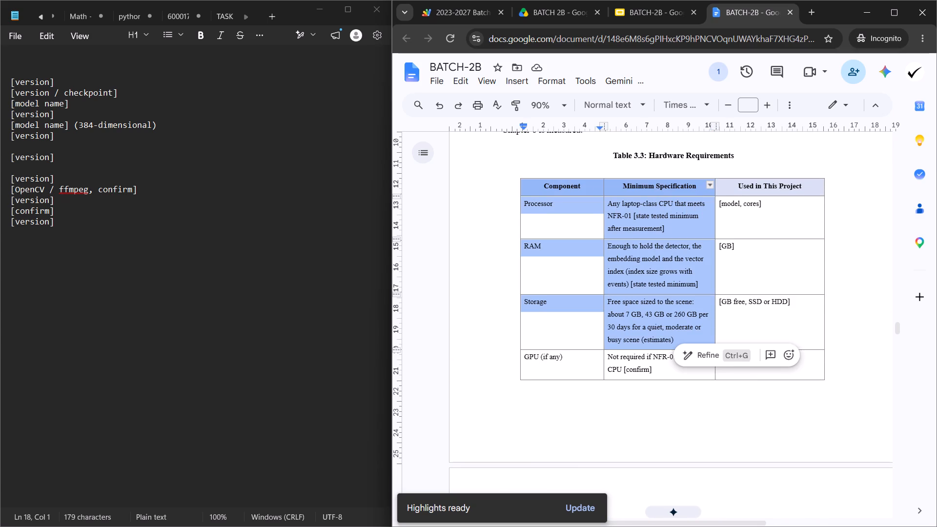
pyautogui.click(666, 304)
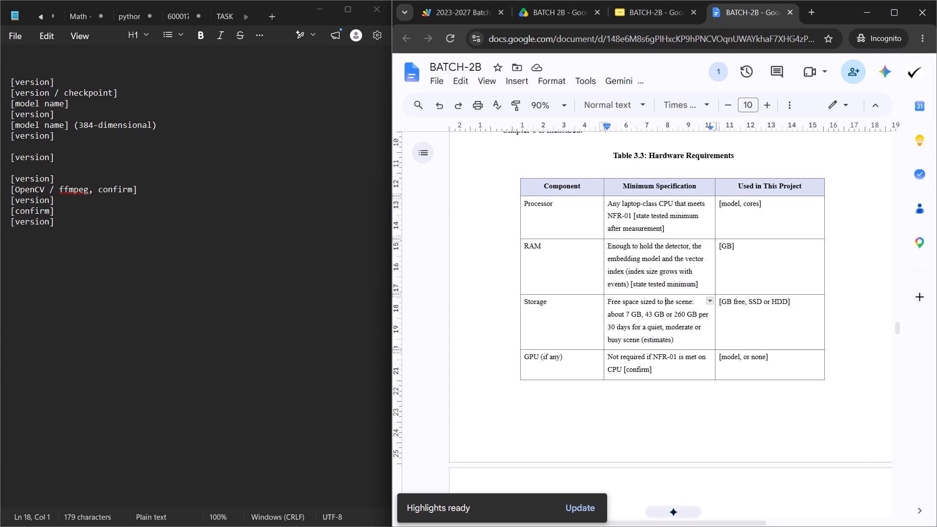
pyautogui.moveTo(715, 228); pyautogui.dragTo(726, 228)
pyautogui.moveTo(726, 228); pyautogui.dragTo(727, 228)
pyautogui.moveTo(604, 228); pyautogui.dragTo(599, 231)
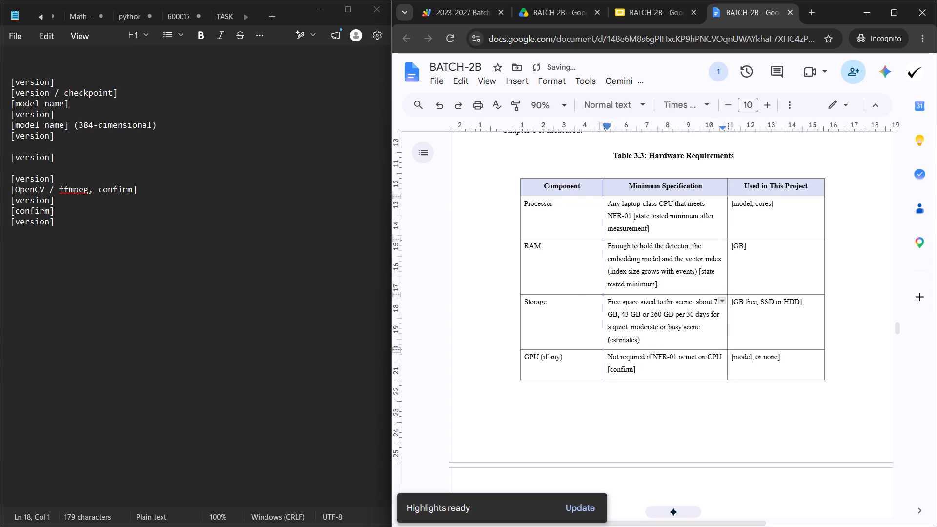
pyautogui.moveTo(599, 231); pyautogui.dragTo(575, 236)
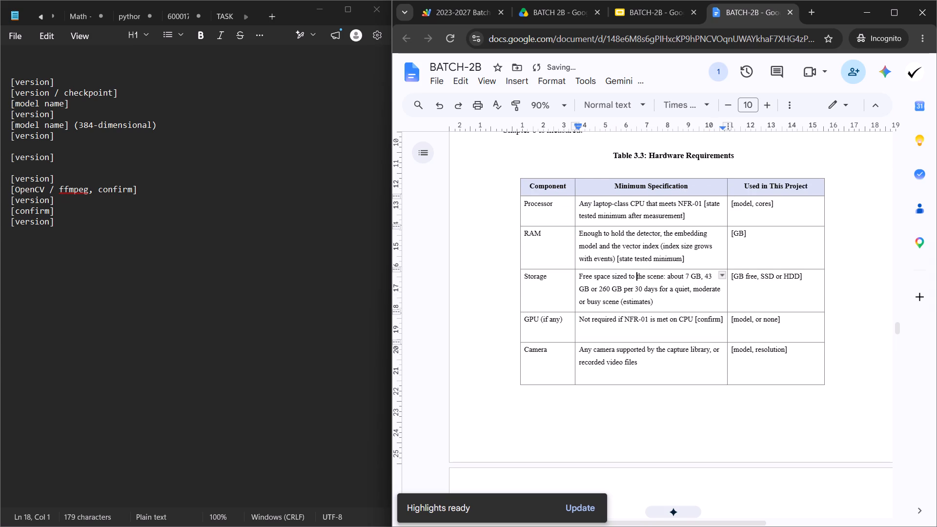
# Remove the blank lines between Table 3.3 and the Section 3.8 Software Requirements and Technology Stack heading.
pyautogui.scroll(-3, 607, 302)
pyautogui.scroll(2, 634, 337)
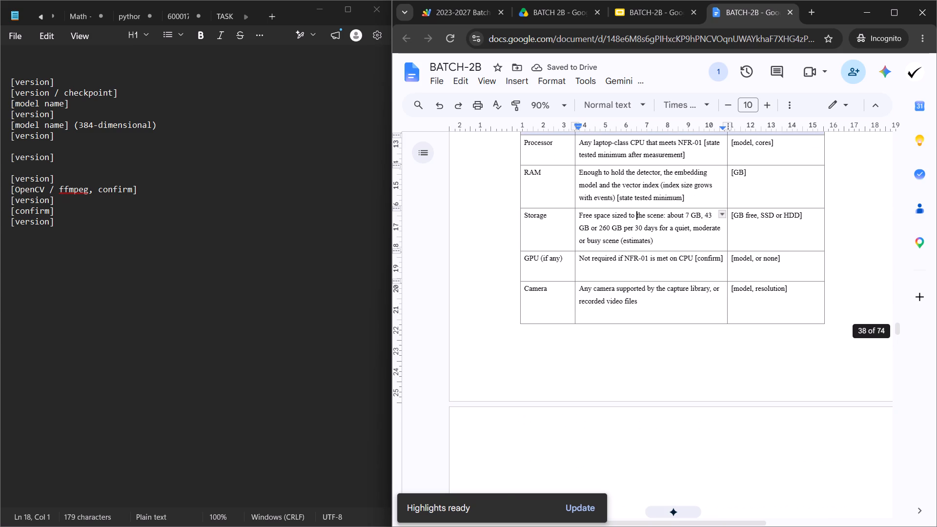
pyautogui.scroll(-1, 606, 430)
pyautogui.click(587, 431)
pyautogui.press('Down')
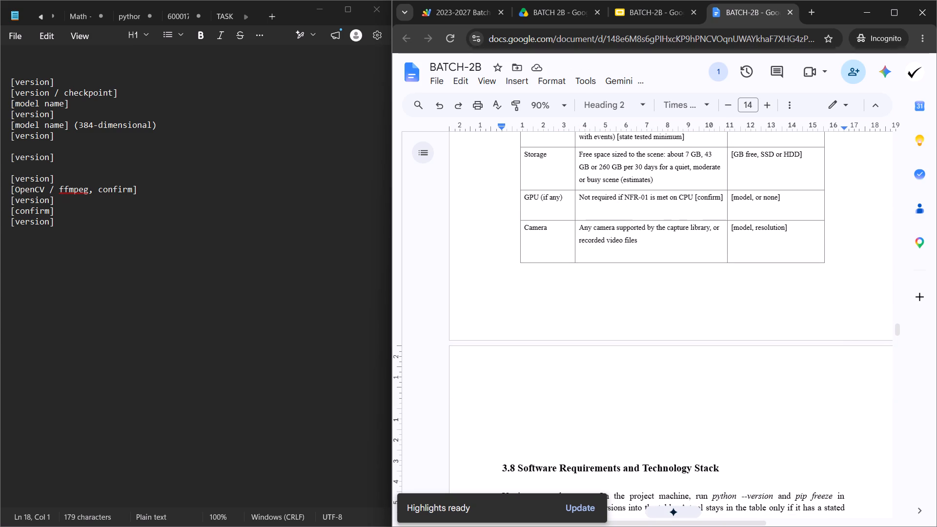
pyautogui.press('BackSpace')
pyautogui.press('BackSpace')
pyautogui.press('BackSpace')
pyautogui.press('BackSpace')
pyautogui.press('BackSpace')
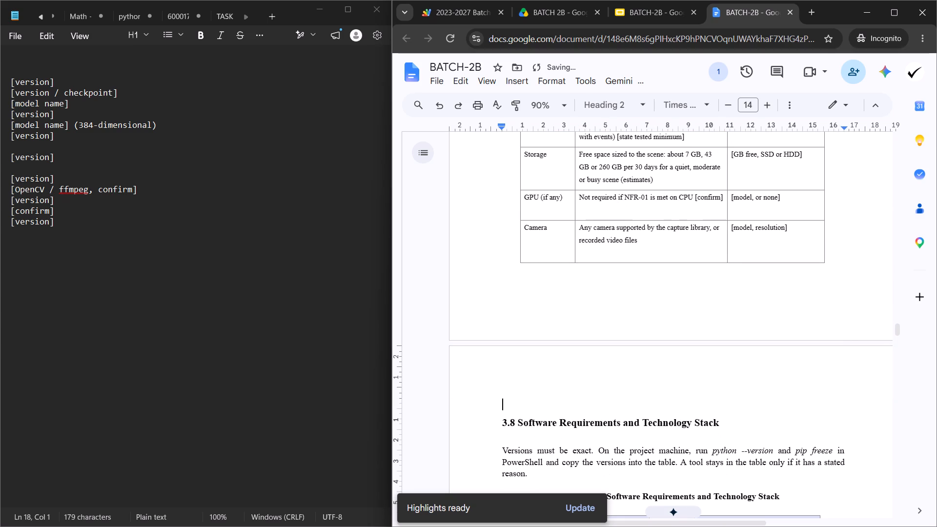
pyautogui.press('Down')
pyautogui.press('BackSpace')
pyautogui.press('BackSpace')
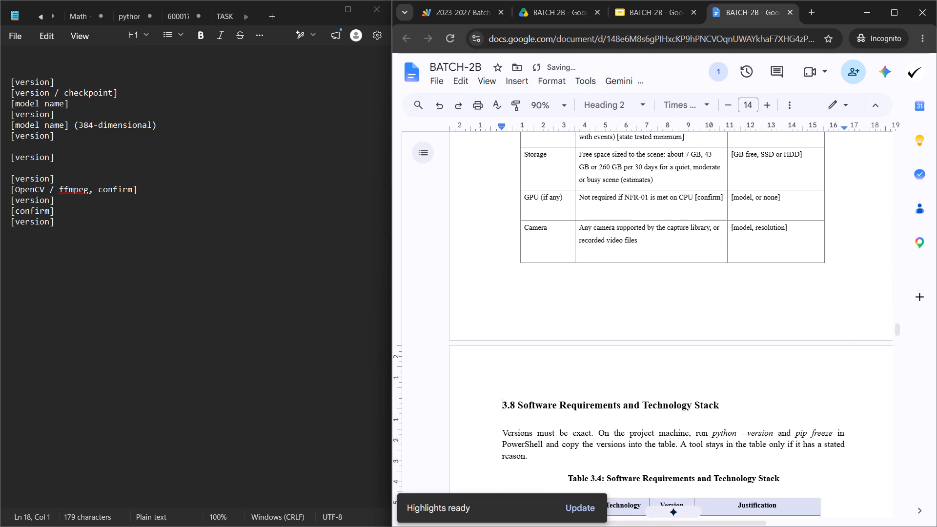